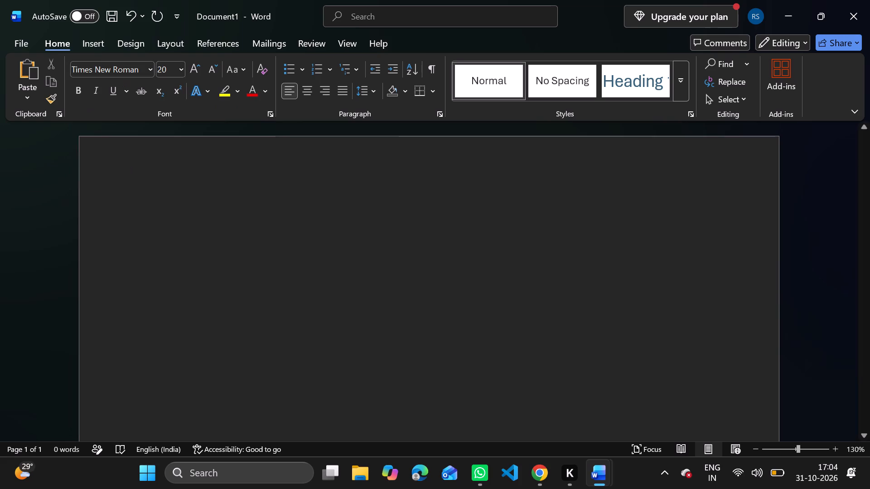
Start the first line of the blank document with "Shri" at font size 16, and return the cursor to the line's beginning.
click(179, 69)
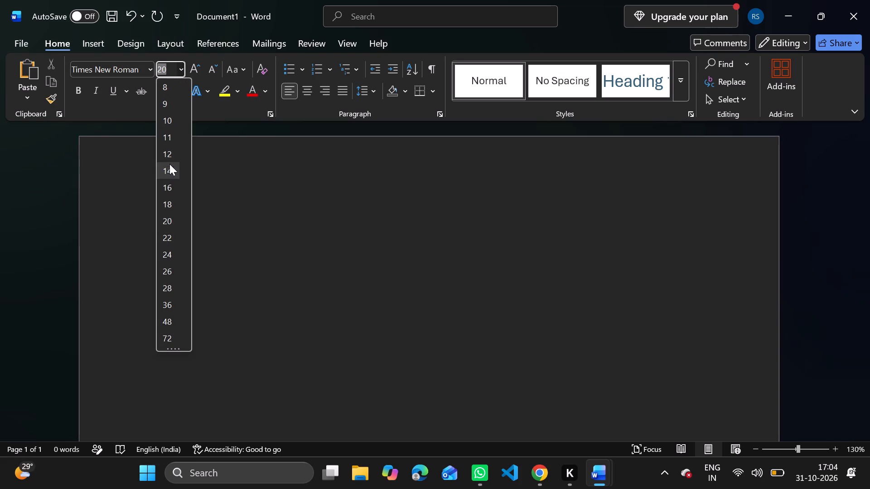
click(165, 181)
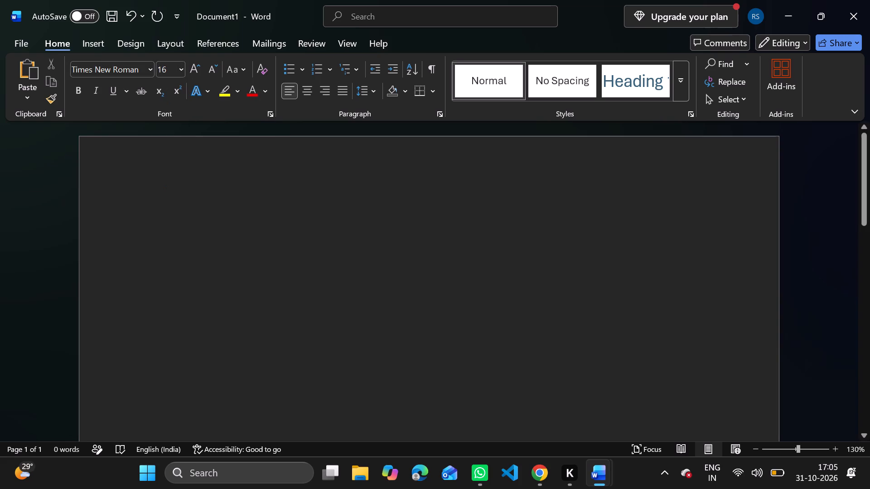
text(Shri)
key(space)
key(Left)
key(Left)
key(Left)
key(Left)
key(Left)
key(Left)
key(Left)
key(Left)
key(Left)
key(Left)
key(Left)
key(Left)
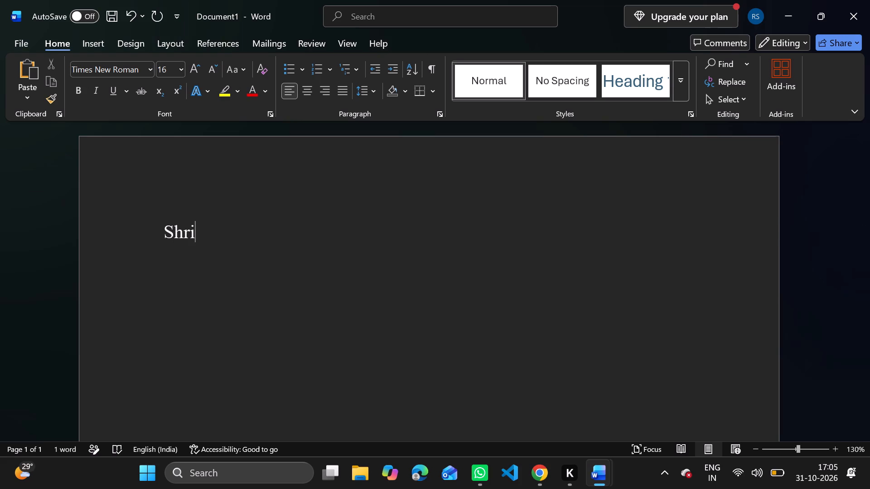
Complete the first heading line after "Shri" so it reads "Shri Vishnu Engineering for Women(A)::Bhimavaram".
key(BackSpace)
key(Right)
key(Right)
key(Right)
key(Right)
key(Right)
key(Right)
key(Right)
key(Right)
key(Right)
text(Vishnu Engineering)
key(space)
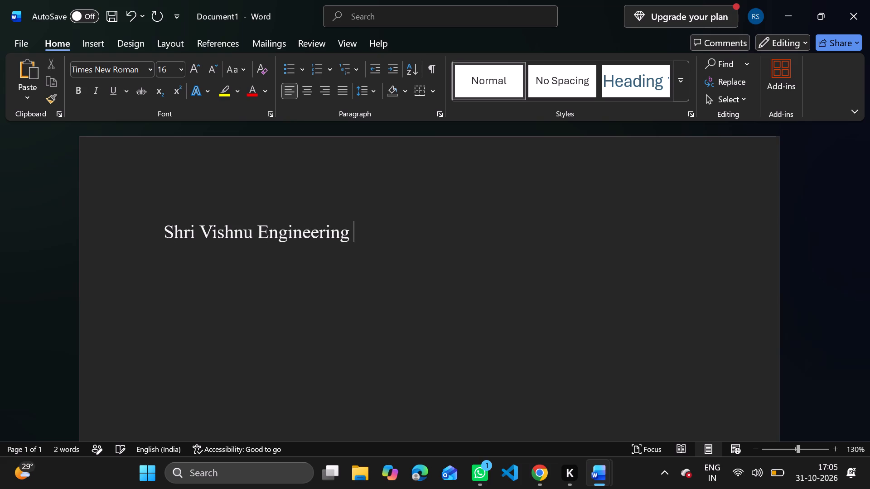
text(for Women)
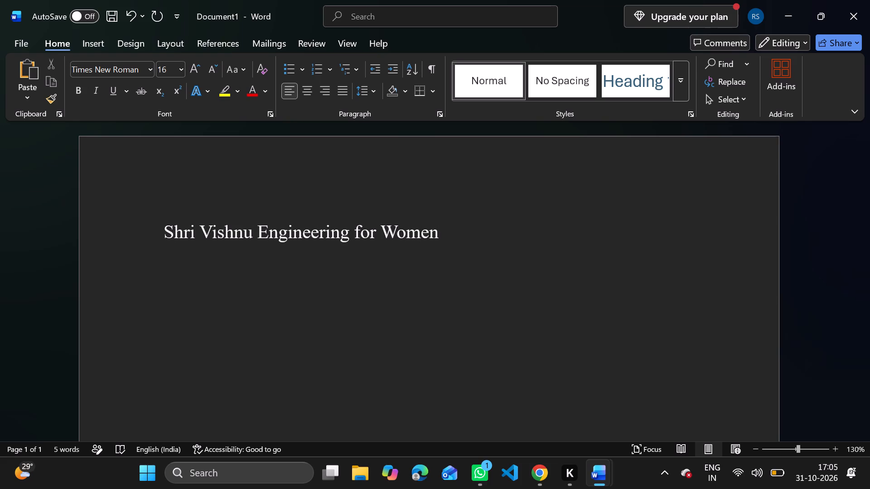
text((A)
key(shift+parenright)
text(::)
key(shift+v)
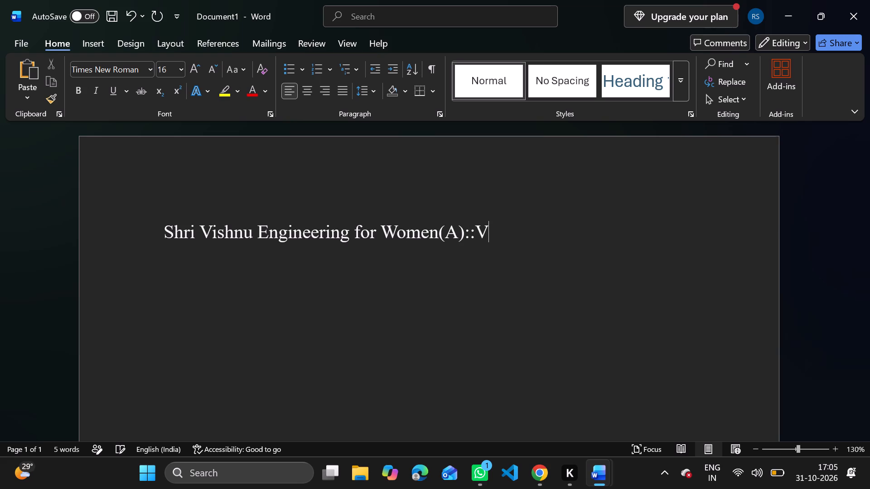
key(BackSpace)
text(Bhimavaram)
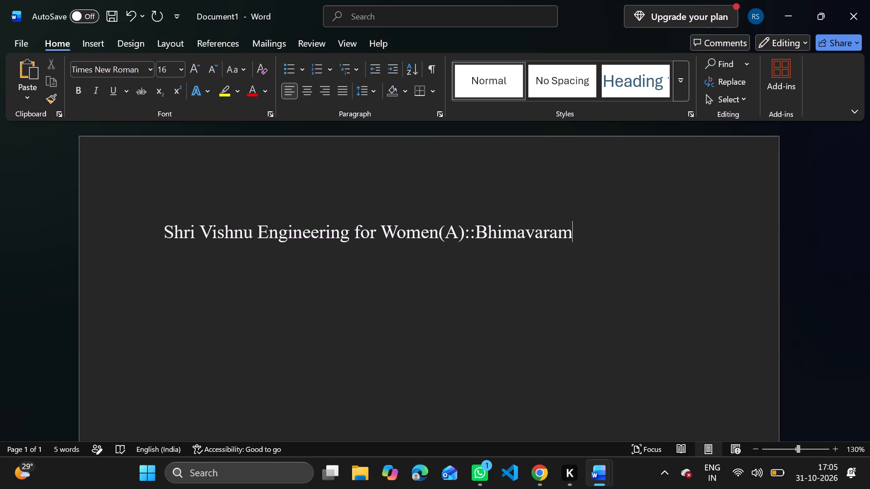
Insert the word "College" between "Engineering" and "for" in the heading line.
key(Left)
key(Left)
key(Left)
key(Left)
key(Left)
key(Left)
key(Left)
key(Left)
key(Left)
key(Left)
key(Left)
key(Left)
key(Left)
key(Left)
key(Left)
key(Left)
key(Left)
key(Left)
key(Left)
key(Left)
text(College)
key(space)
Add a space between the double colon and "Bhimavaram" in the heading line.
key(Right)
key(Right)
key(Right)
key(Right)
key(Right)
key(Right)
key(Right)
key(Right)
key(Right)
key(Right)
key(Right)
key(Right)
key(Right)
key(Right)
key(Right)
key(Right)
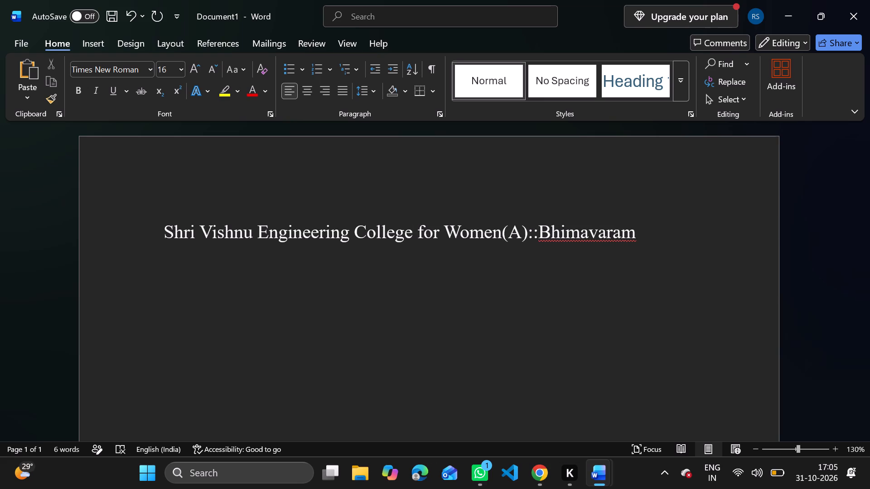
key(Left)
key(Left)
key(Left)
key(Right)
key(space)
key(Right)
key(Right)
key(Right)
key(Right)
key(Right)
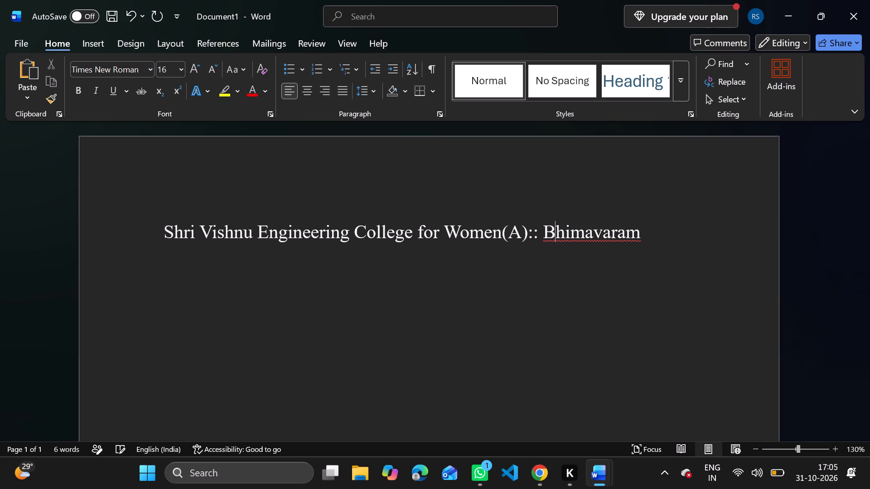
key(Right)
key(Right)
key(Right)
key(Right)
key(Right)
key(Right)
Add a second heading line, indented with spaces towards the centre, reading "Assisitive Technology Lab(ATL)".
key(Return)
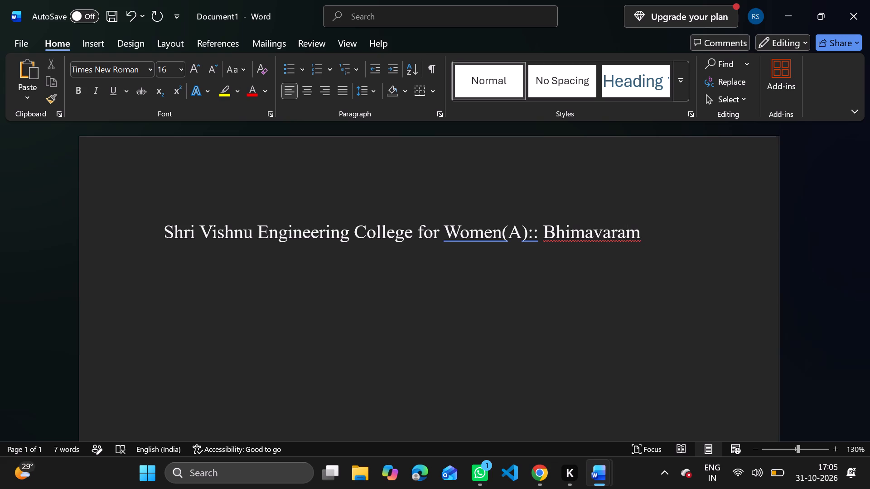
key(space)
key(space)
key(space)
key(space)
key(space)
key(space)
key(space)
key(space)
key(space)
key(space)
key(space)
key(space)
key(space)
key(space)
key(space)
key(space)
key(space)
key(space)
key(space)
key(space)
key(space)
key(BackSpace)
text(Assisii)
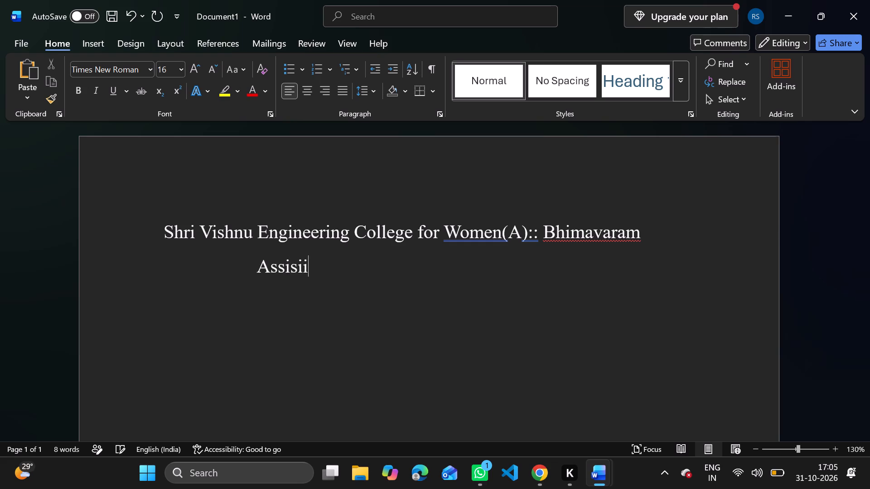
key(BackSpace)
text(tive)
key(space)
text(Technology)
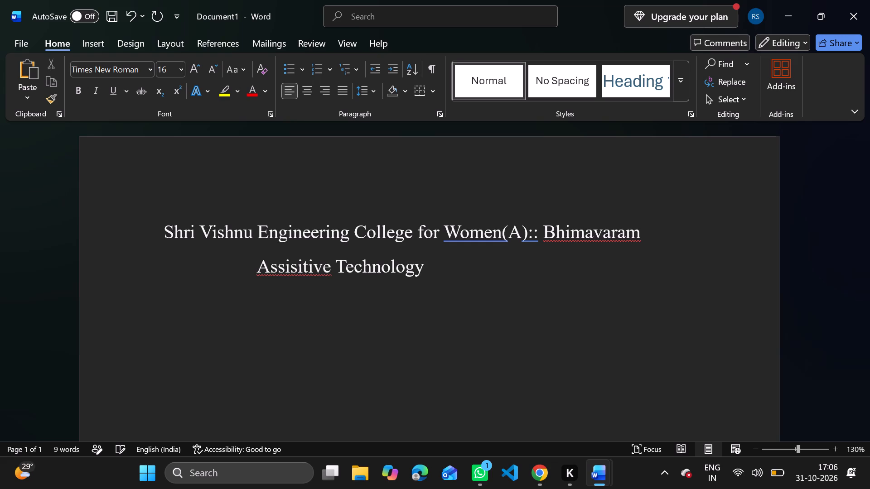
key(space)
text(Lab)
text((ATL))
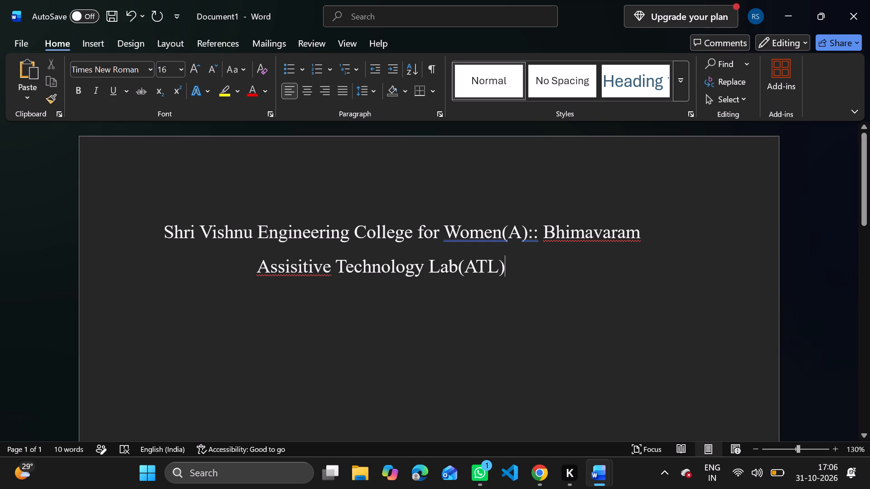
Leave three blank lines below the lab name and indent the following line with spaces towards the page centre.
key(Return)
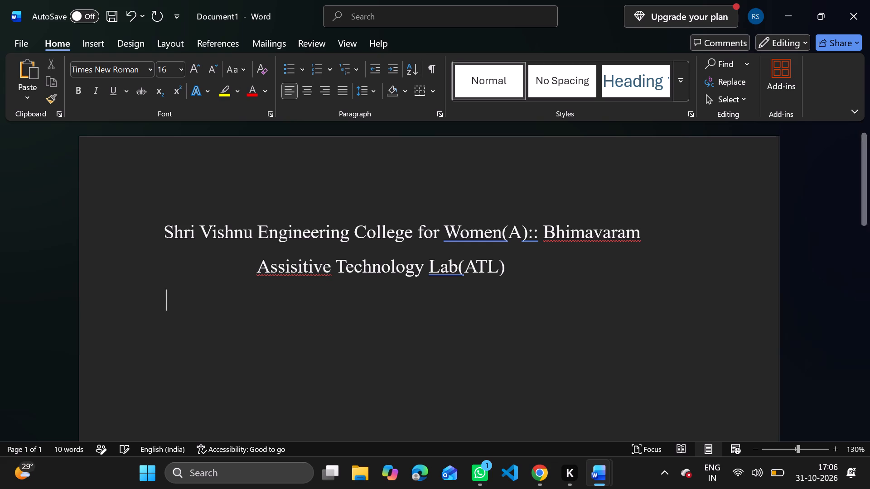
key(Return)
key(space)
key(space)
key(space)
key(space)
key(space)
key(space)
key(space)
key(space)
key(space)
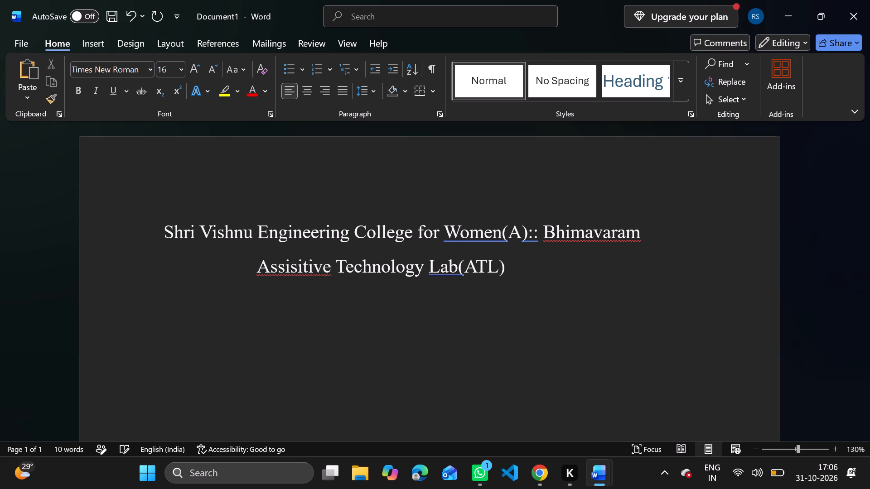
key(space)
key(space)
key(space)
key(space)
key(space)
key(space)
key(space)
key(space)
key(space)
key(space)
key(space)
key(space)
key(space)
key(space)
key(space)
key(space)
key(space)
key(space)
key(space)
key(space)
key(space)
key(Return)
key(Return)
key(space)
key(space)
key(space)
key(space)
key(space)
key(space)
key(space)
key(space)
key(space)
key(space)
key(space)
key(space)
key(space)
key(space)
key(space)
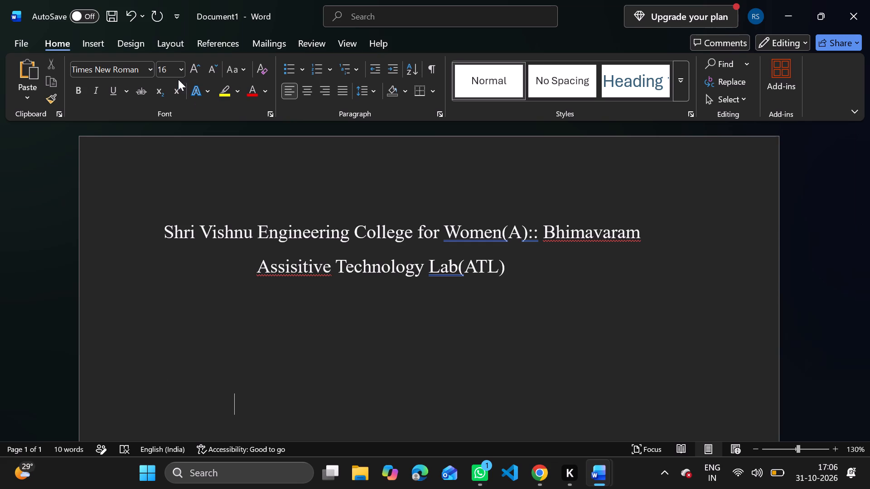
Add the title "Abstract" at font size 11 on the indented line, spaced further towards the page centre, and start a new line below.
click(181, 72)
click(168, 144)
key(space)
key(space)
key(space)
key(space)
key(space)
key(space)
key(space)
key(space)
key(space)
key(space)
key(space)
key(space)
key(space)
key(space)
key(space)
key(space)
key(space)
key(space)
key(space)
key(space)
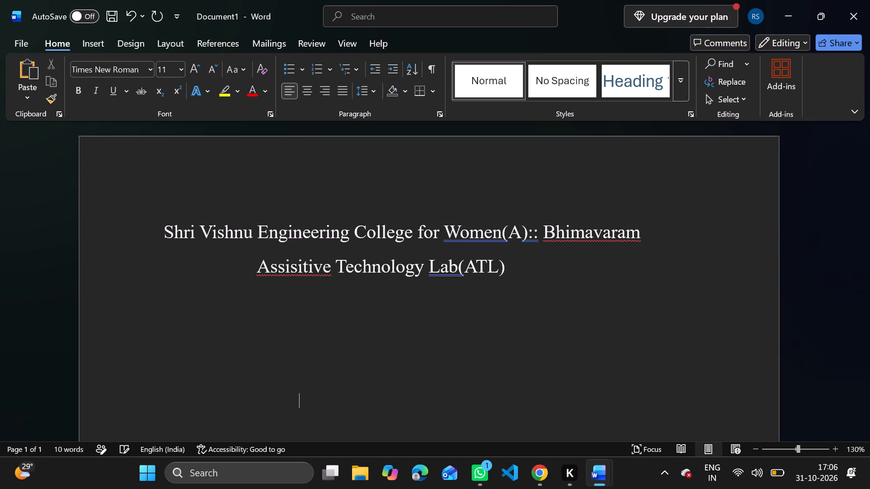
text(Abstract)
key(Return)
Set the font size of the "Abstract" title line to 16.
scroll(383, 251, down, 1)
drag(291, 335, 354, 337)
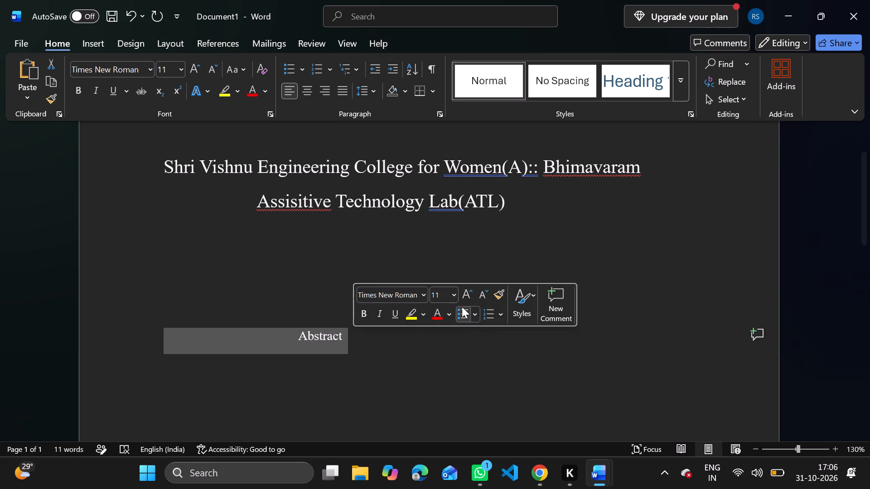
click(456, 299)
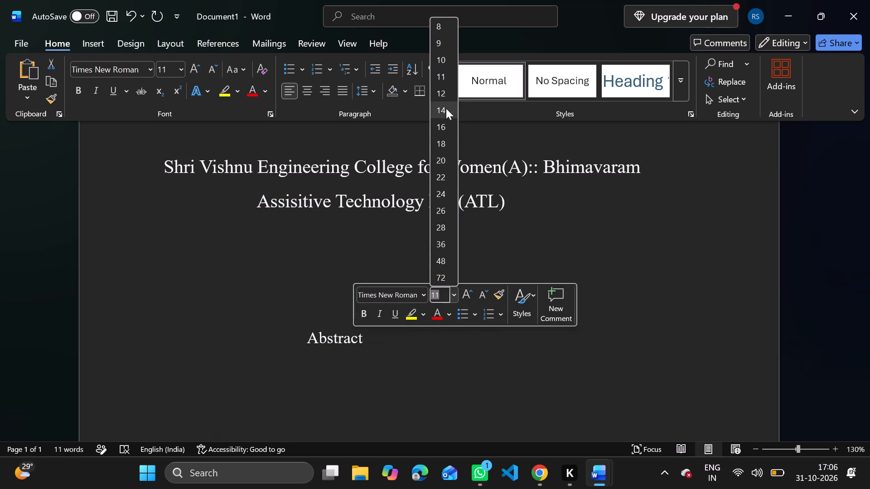
click(444, 125)
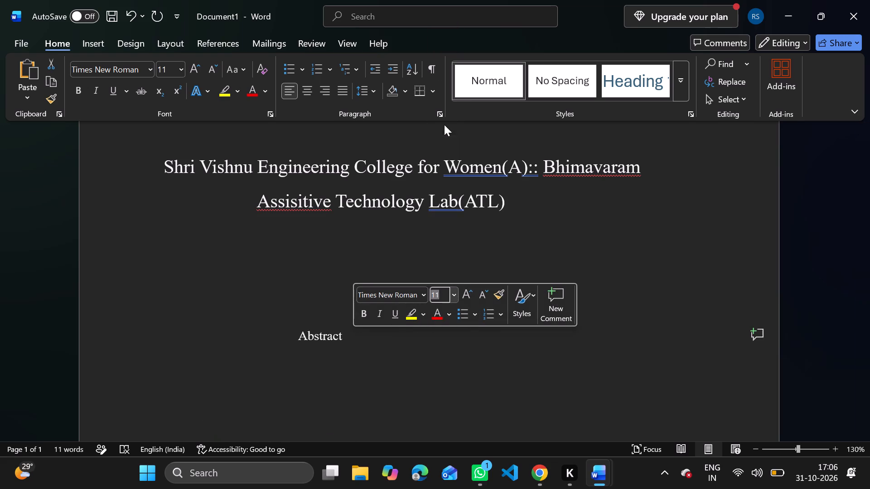
Shift the college heading line towards the page centre by adding 11 spaces before "Shri".
ctrl+scroll(414, 254, down, 4)
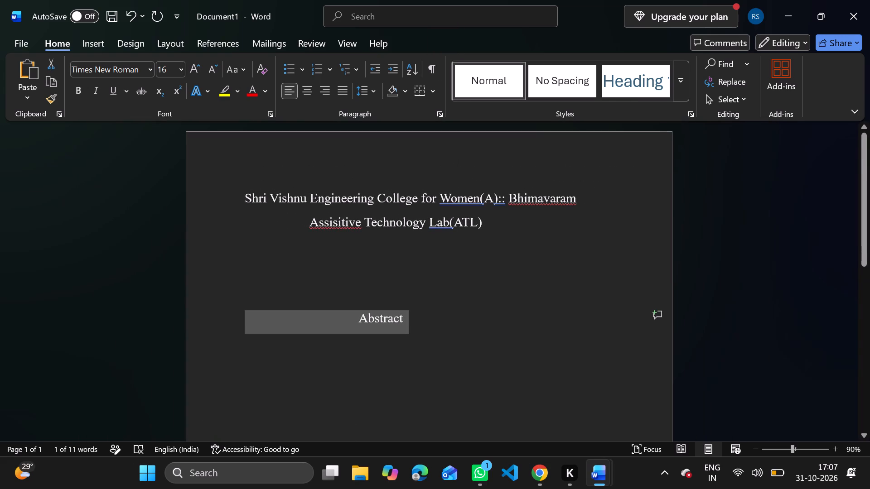
click(244, 197)
key(space)
key(space)
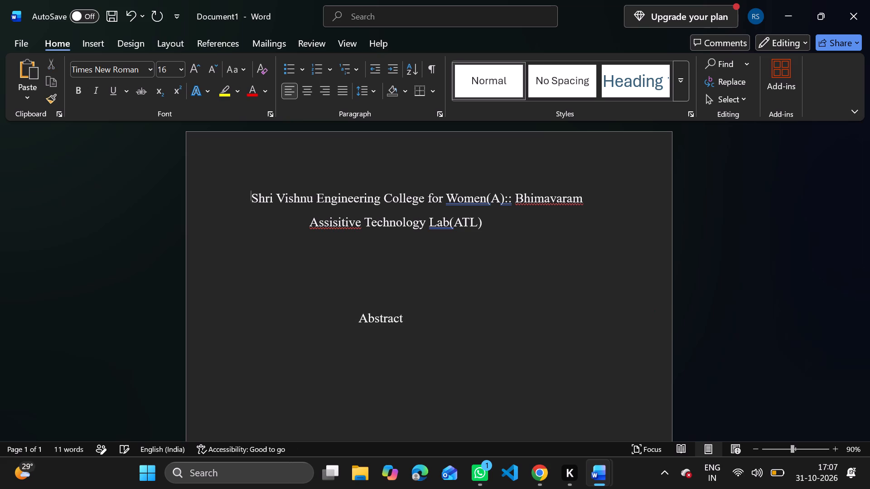
key(space)
key(space)
key(space)
key(space)
key(space)
key(space)
key(space)
key(space)
key(space)
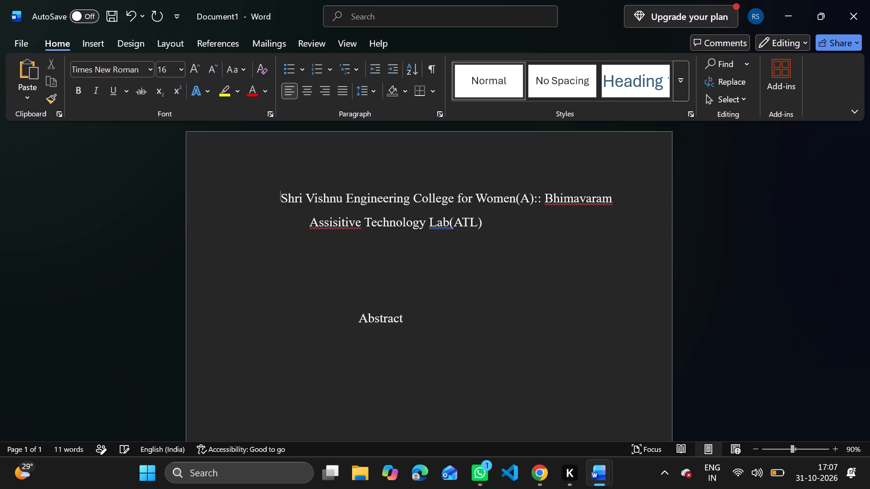
key(space)
key(BackSpace)
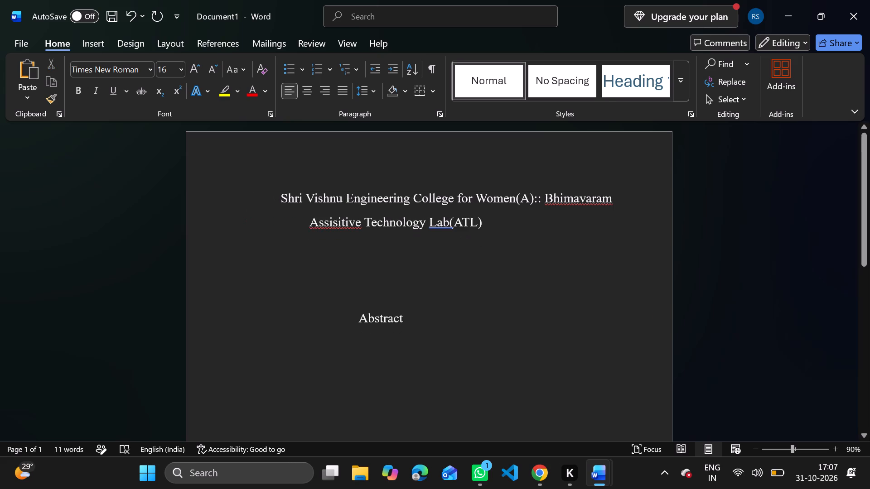
Shift the lab heading line towards the page centre by adding 11 spaces before "Assisitive".
click(313, 224)
key(space)
key(space)
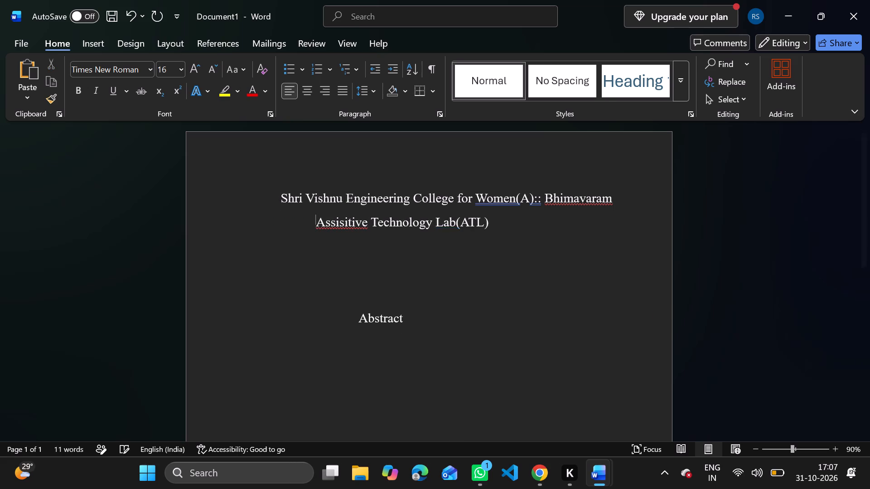
key(space)
key(space)
key(space)
key(space)
key(space)
key(space)
key(space)
key(space)
key(space)
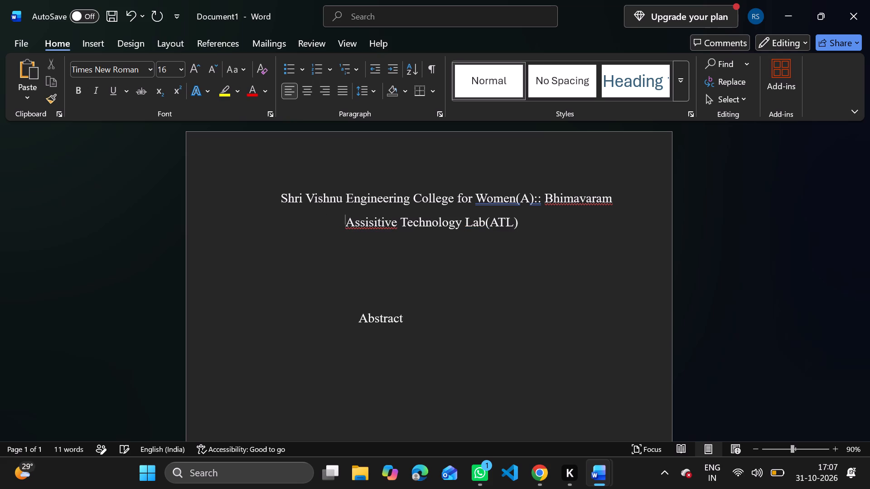
click(380, 233)
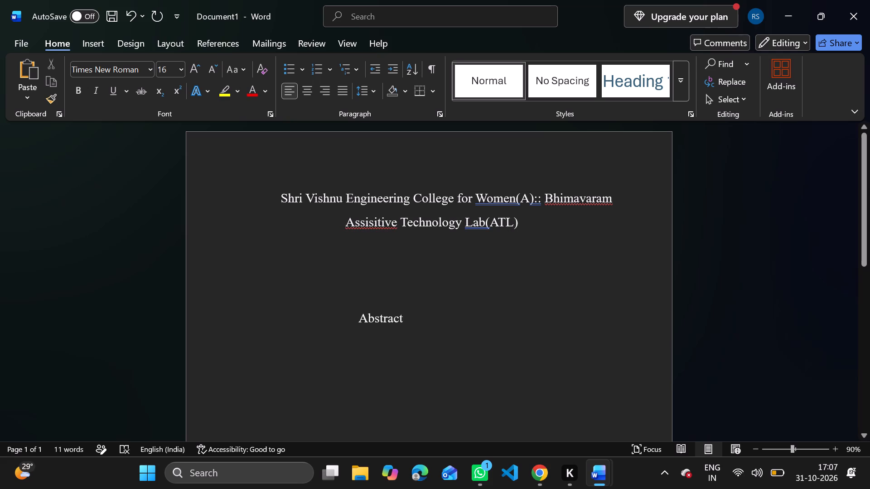
Shift the "Abstract" title towards the page centre by adding 13 spaces before it.
click(360, 320)
key(space)
key(space)
key(space)
key(space)
key(space)
key(space)
key(space)
key(space)
key(space)
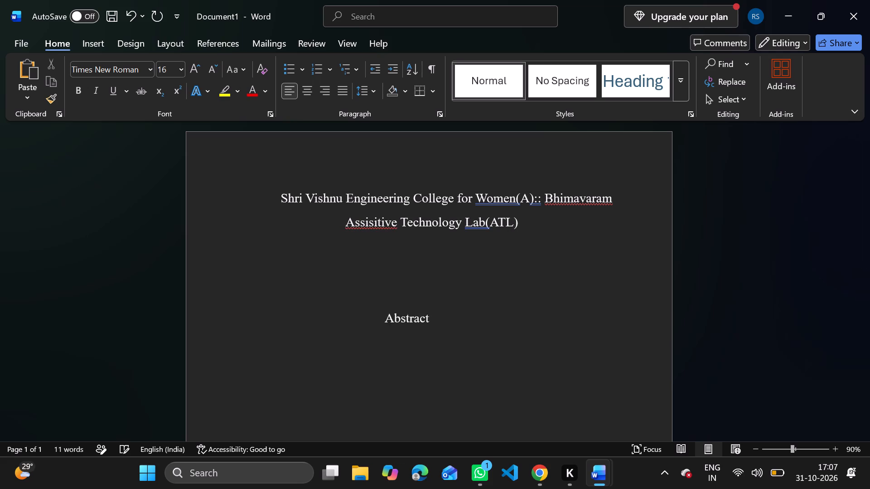
key(space)
key(space)
key(space)
key(space)
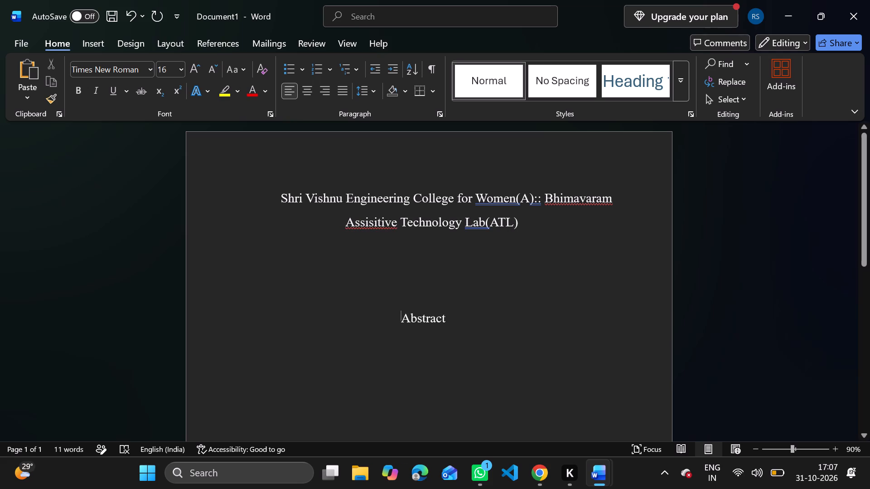
Paste the copied abstract text on a new line below the "Abstract" title.
click(451, 321)
key(Return)
key(ctrl+v)
Delete the duplicate bold "Abstract" line at the start of the pasted text, including its empty line.
scroll(371, 260, up, 3)
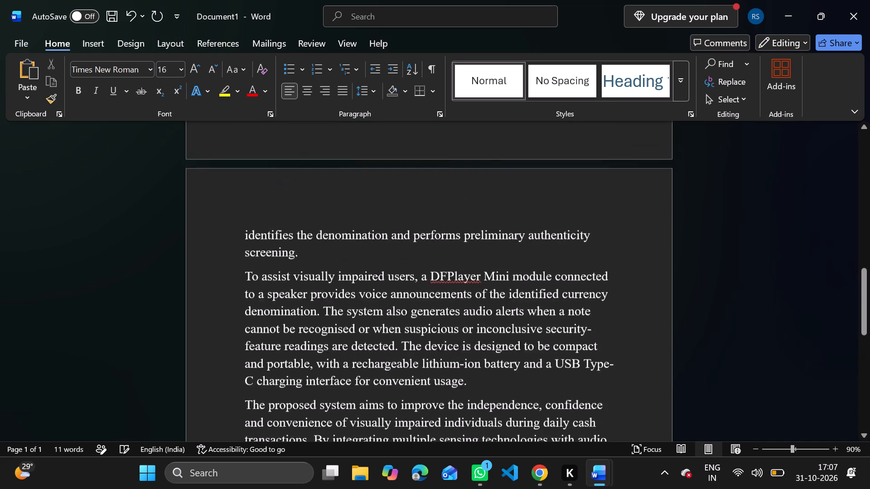
scroll(371, 260, up, 7)
scroll(371, 260, down, 1)
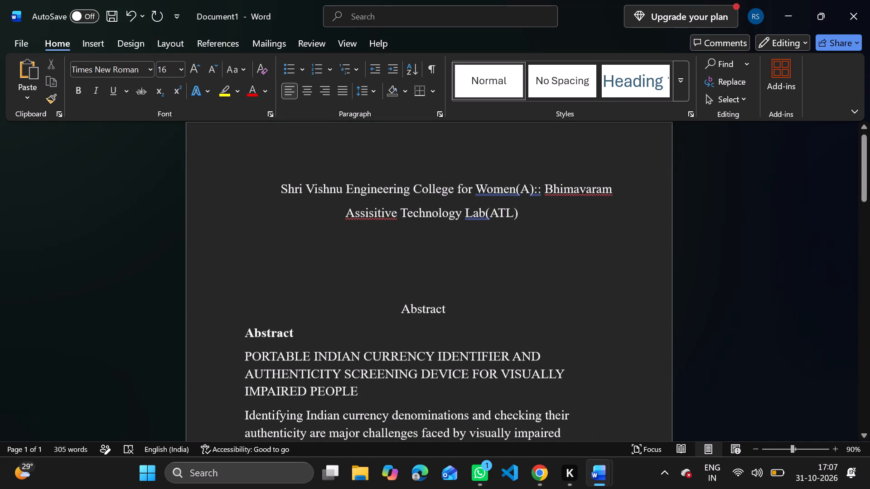
click(304, 331)
key(BackSpace)
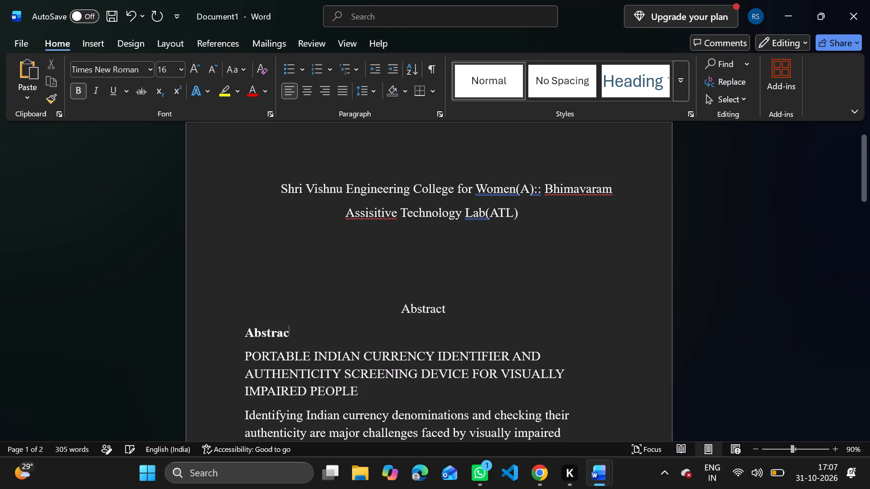
key(BackSpace)
key(BackSpace)
key(BackSpace)
key(BackSpace)
key(BackSpace)
key(BackSpace)
key(BackSpace)
key(BackSpace)
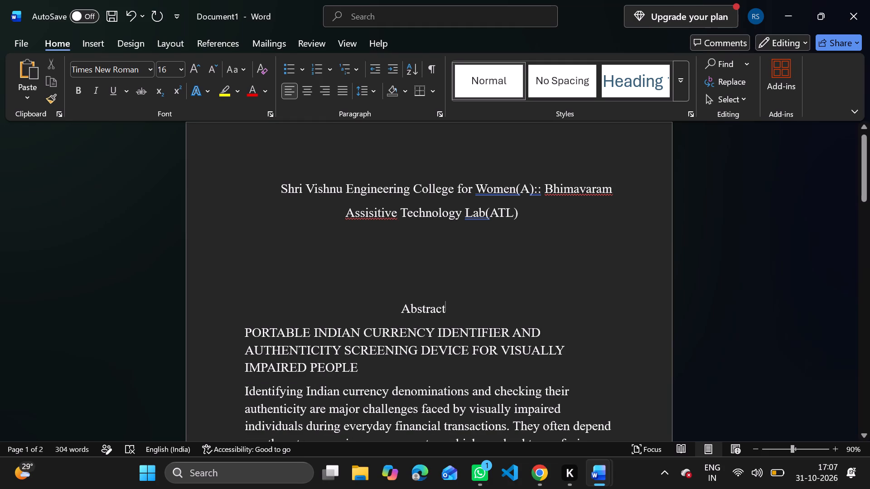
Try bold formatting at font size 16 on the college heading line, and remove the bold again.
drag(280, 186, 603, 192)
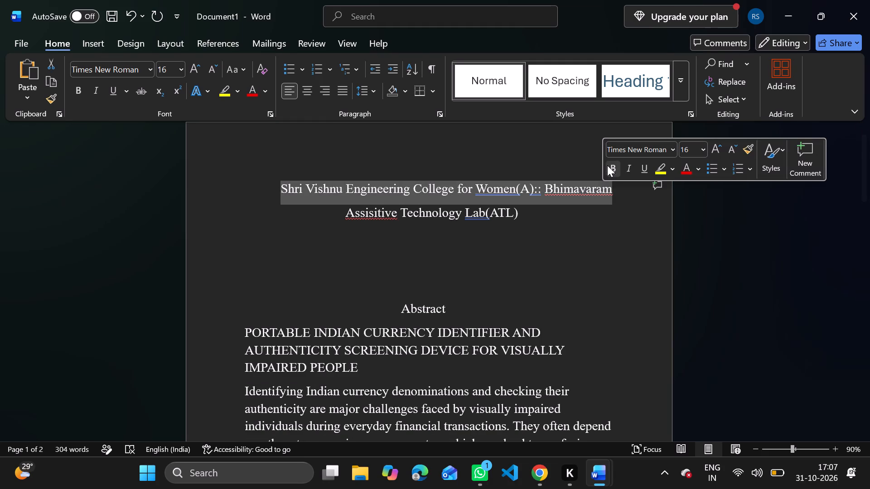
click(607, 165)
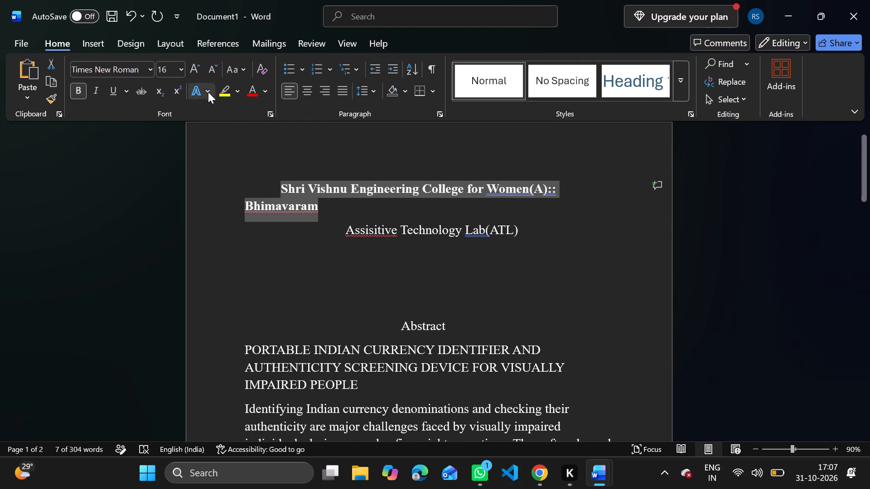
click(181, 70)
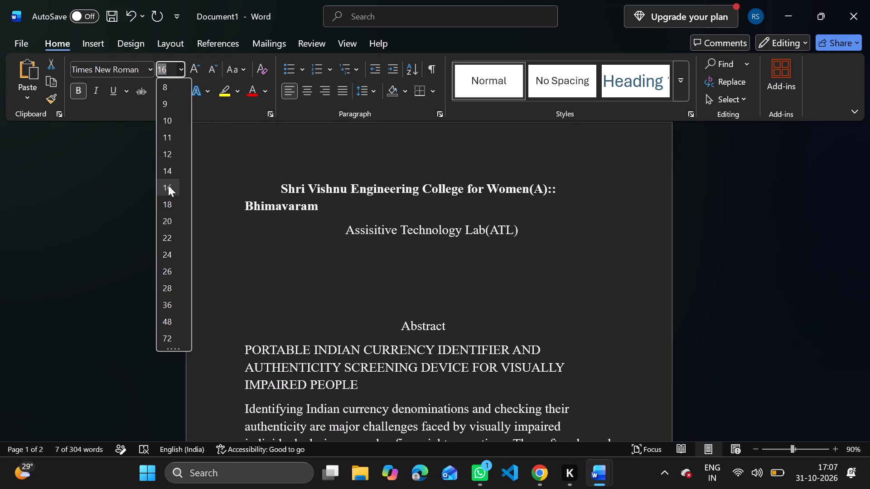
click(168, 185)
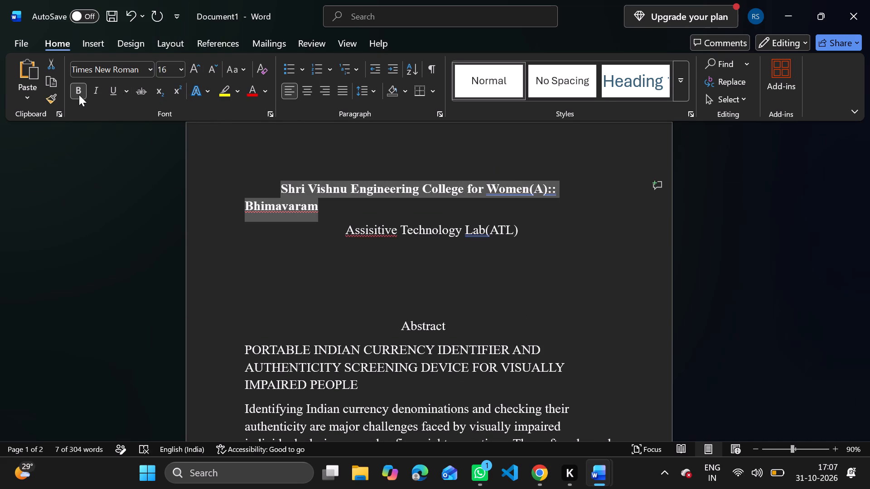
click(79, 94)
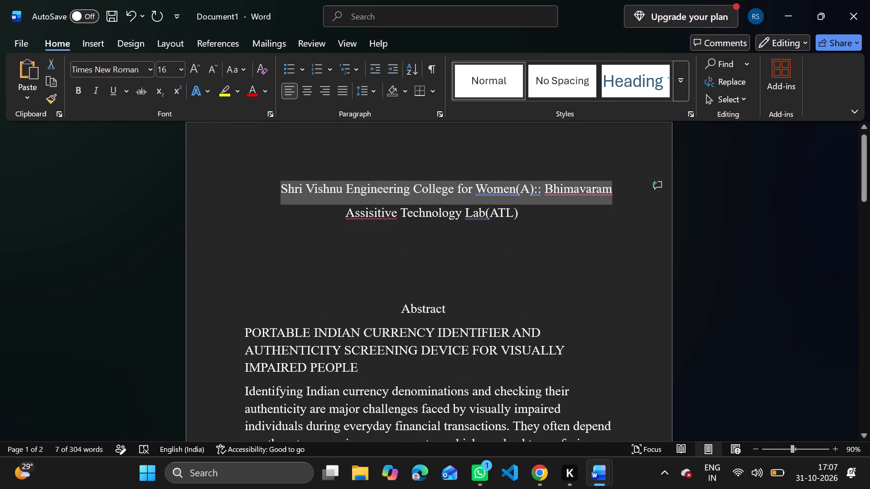
Make the lab heading line "Assisitive Technology Lab(ATL)" bold.
click(344, 216)
drag(344, 216, 559, 210)
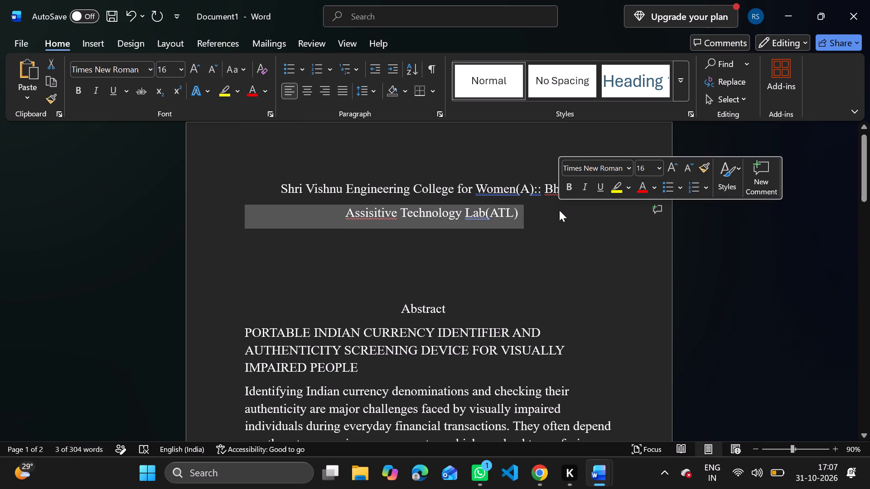
click(565, 186)
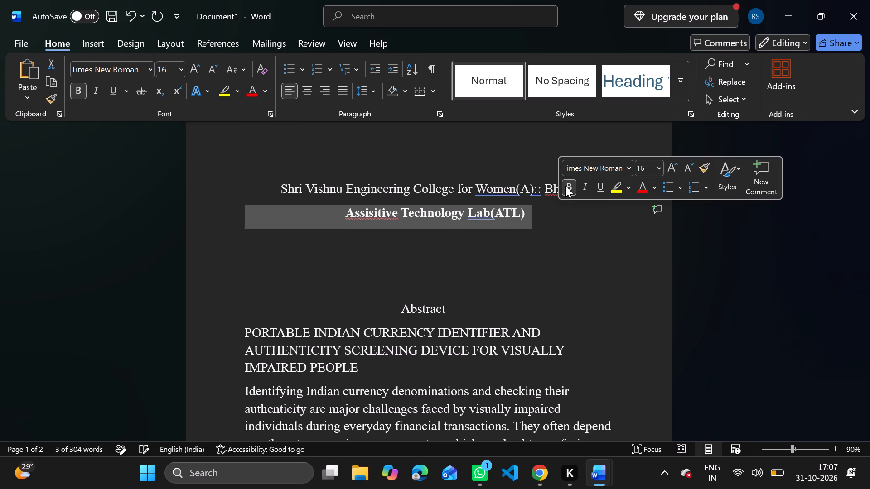
click(532, 222)
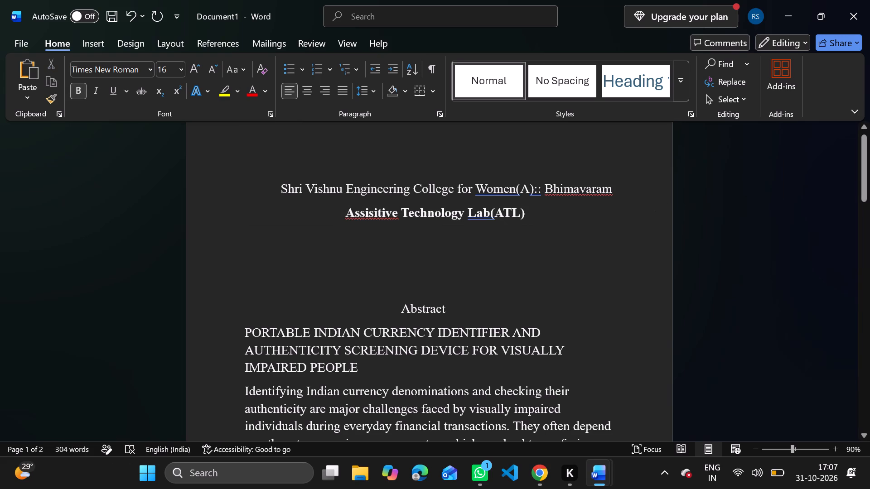
Format the "Abstract" title as bold with font size 20.
drag(398, 302, 454, 307)
click(470, 280)
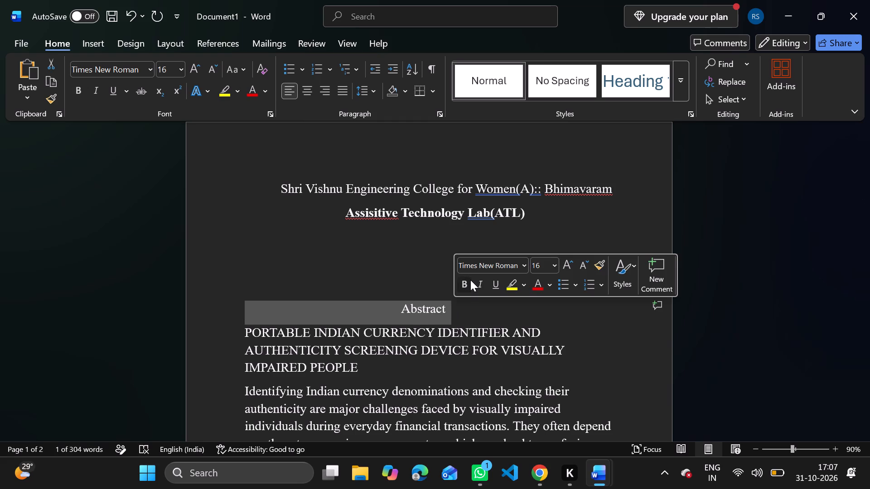
click(470, 302)
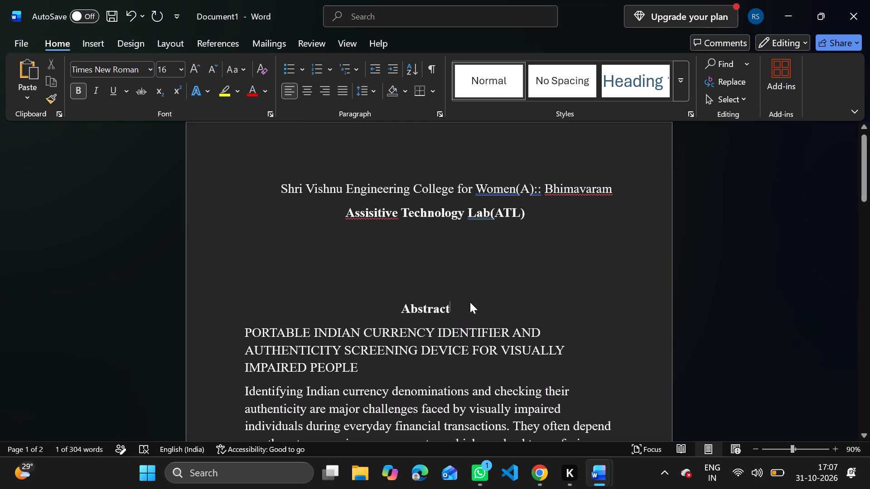
scroll(410, 309, down, 2)
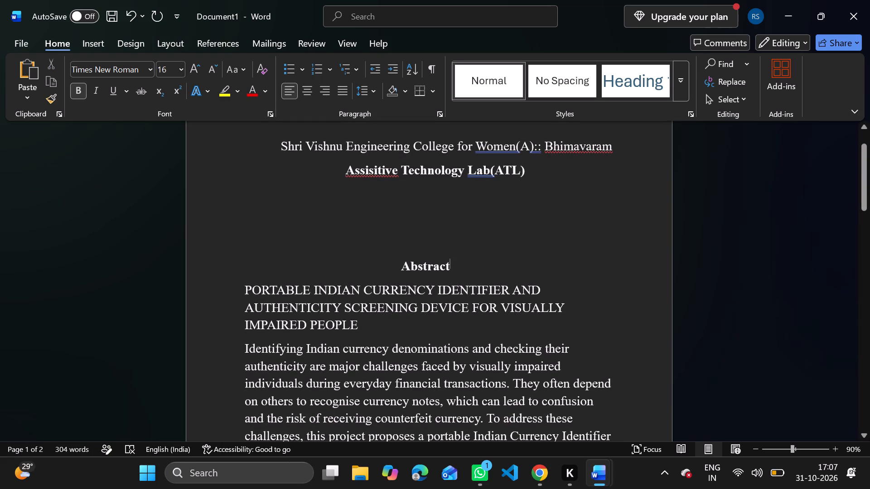
drag(402, 267, 453, 266)
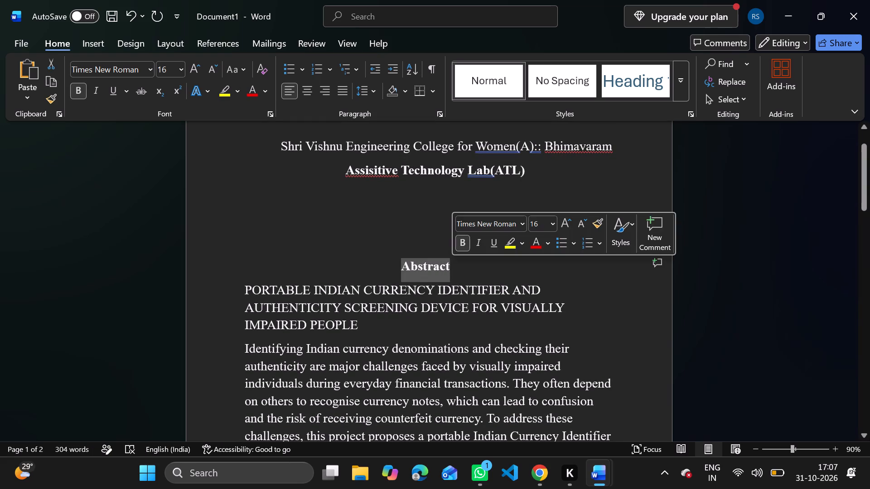
click(184, 66)
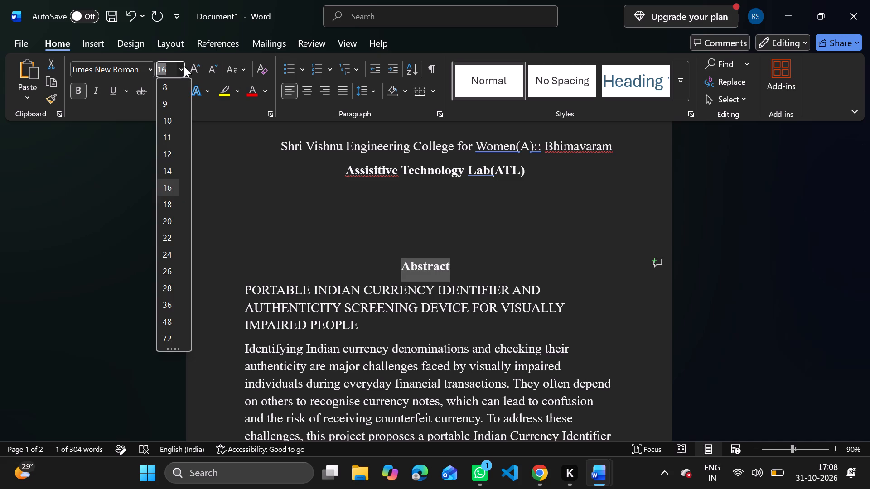
click(168, 221)
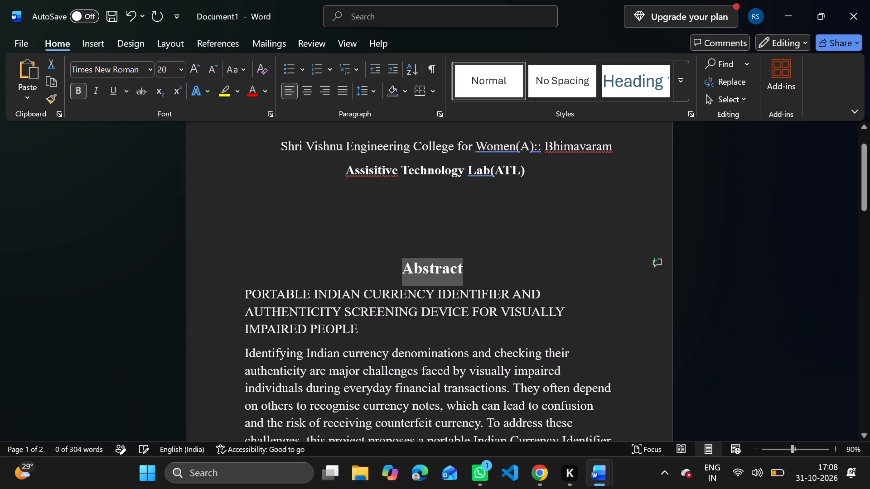
scroll(366, 208, up, 1)
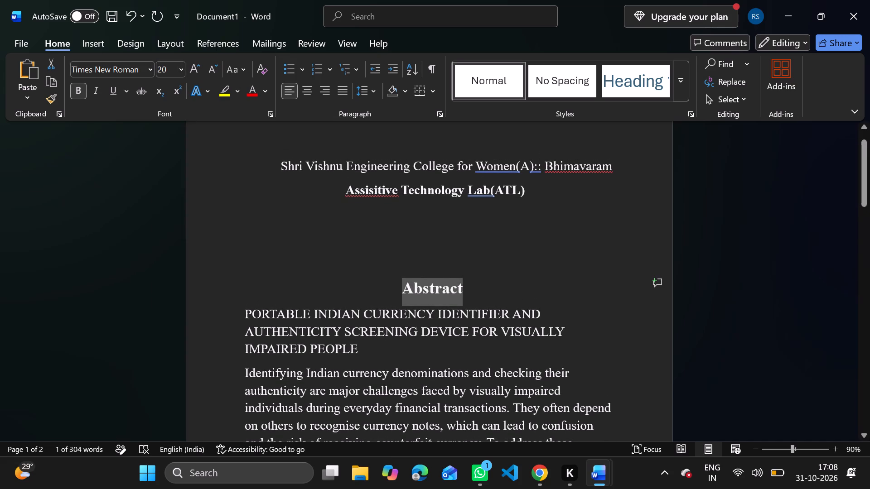
Review the headings and the pasted abstract text across both pages of the document.
click(382, 253)
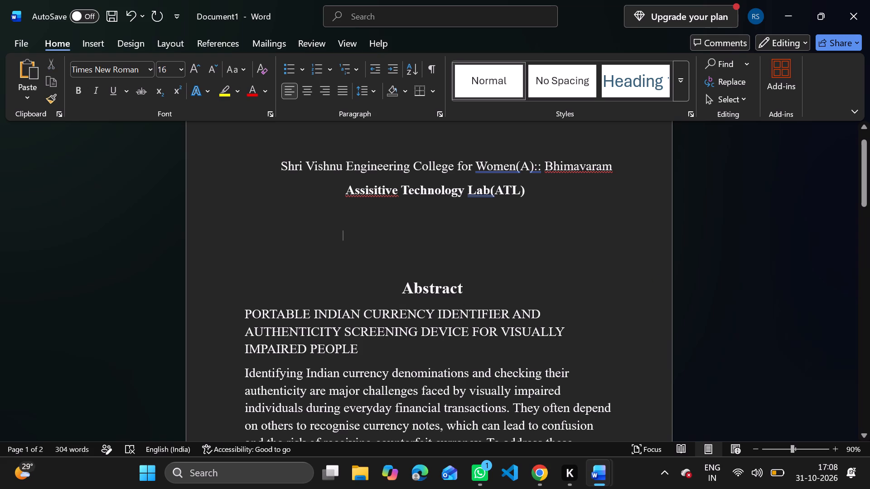
scroll(382, 253, down, 2)
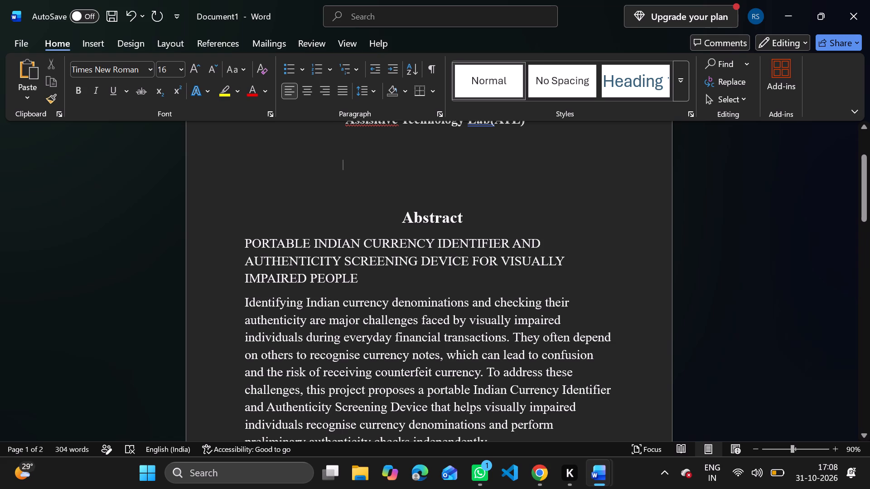
scroll(238, 236, down, 4)
scroll(238, 236, up, 1)
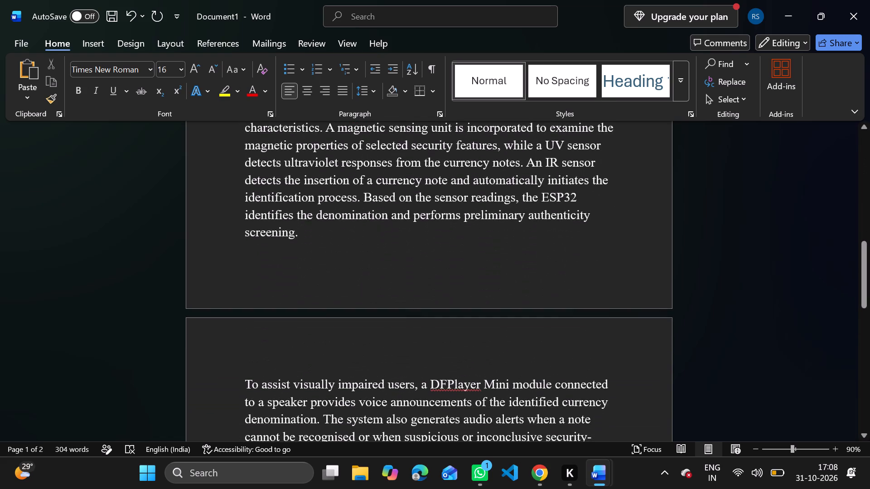
scroll(238, 236, up, 6)
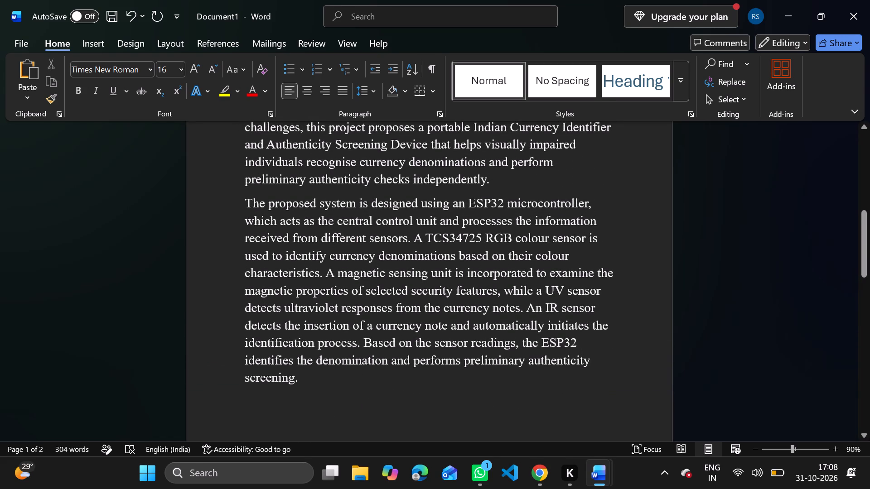
scroll(238, 236, up, 1)
scroll(238, 236, down, 11)
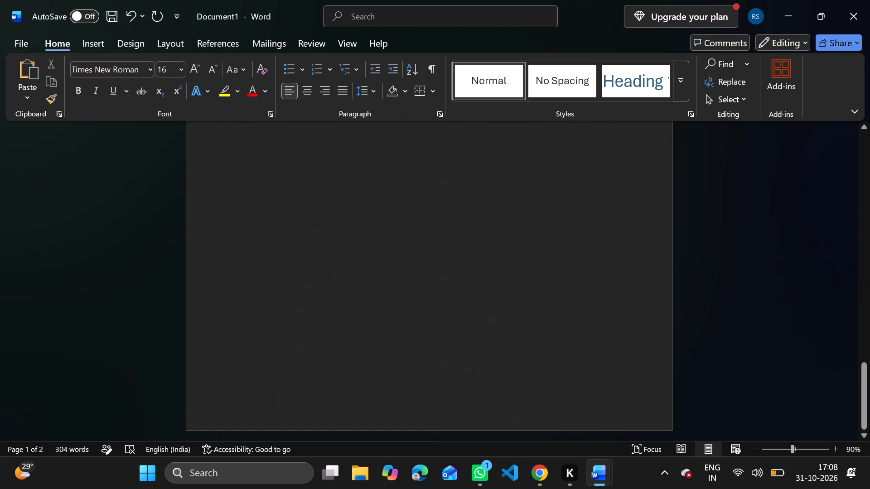
scroll(238, 236, up, 14)
scroll(238, 236, right, 1)
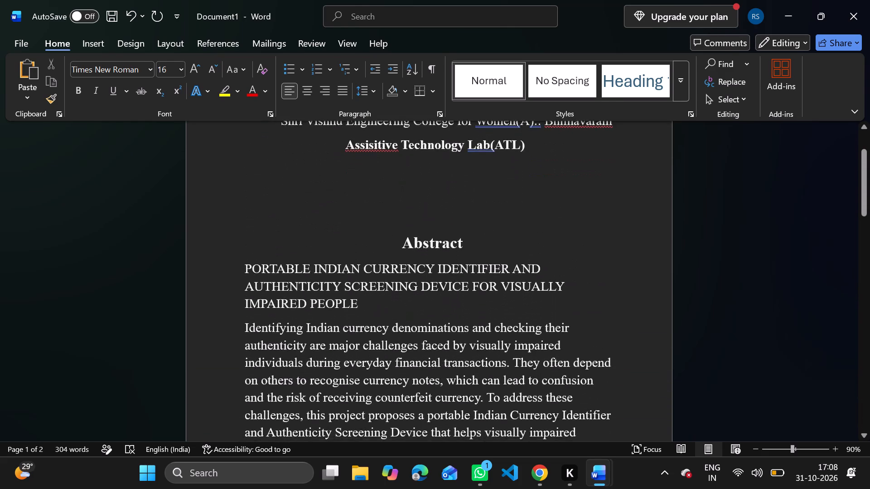
scroll(238, 236, right, 1)
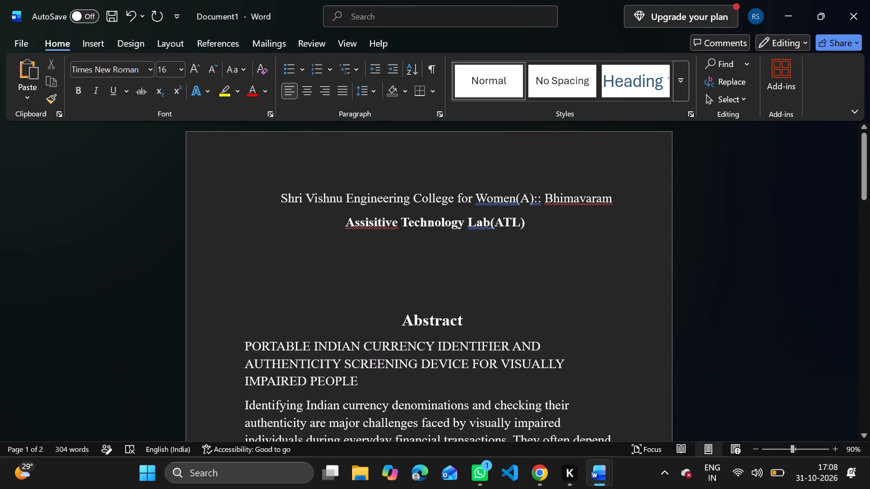
Delete the leading spaces on the blank line between the lab heading and the "Abstract" title.
key(BackSpace)
key(BackSpace)
key(BackSpace)
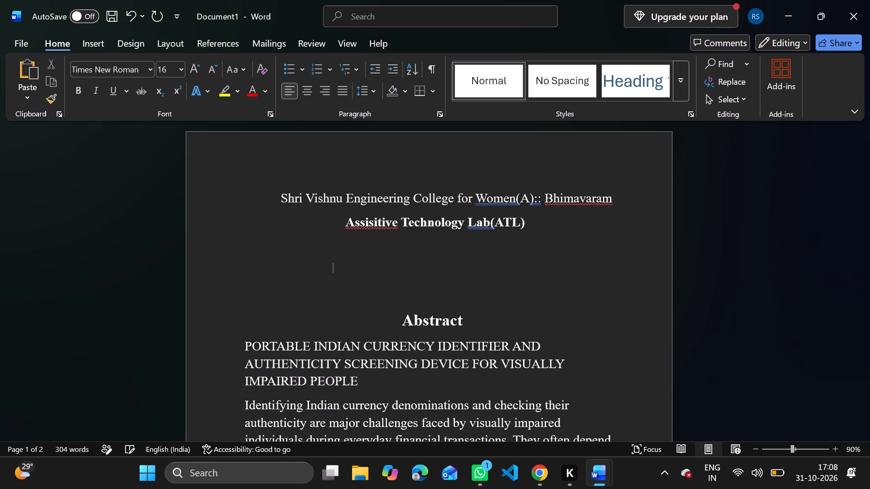
key(BackSpace)
key(BackSpace)
key(BackSpace)
key(BackSpace)
key(BackSpace)
key(BackSpace)
key(BackSpace)
key(BackSpace)
key(BackSpace)
key(BackSpace)
key(BackSpace)
key(BackSpace)
key(BackSpace)
key(BackSpace)
key(BackSpace)
key(BackSpace)
key(BackSpace)
key(BackSpace)
key(BackSpace)
key(BackSpace)
key(BackSpace)
key(BackSpace)
key(BackSpace)
key(BackSpace)
key(BackSpace)
key(BackSpace)
key(BackSpace)
drag(350, 257, 673, 316)
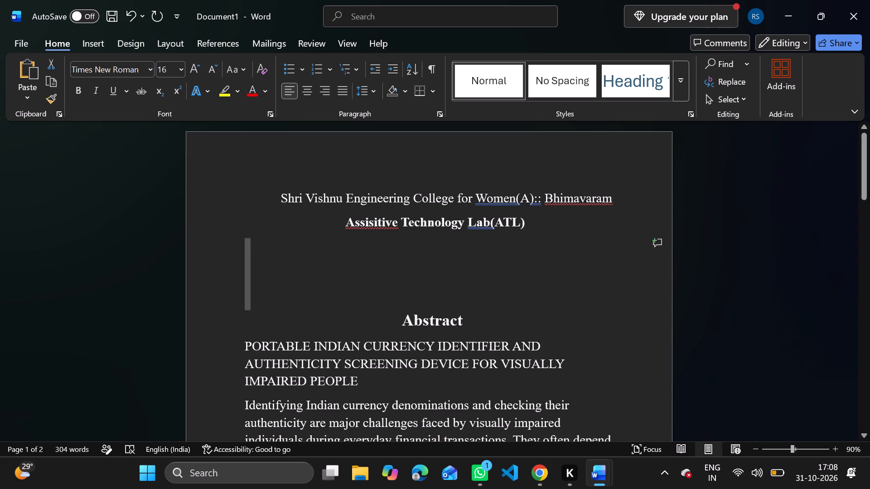
Delete the all-capitals project title below "Abstract", keeping the first body paragraph on its own line directly under the title.
drag(247, 343, 386, 383)
key(BackSpace)
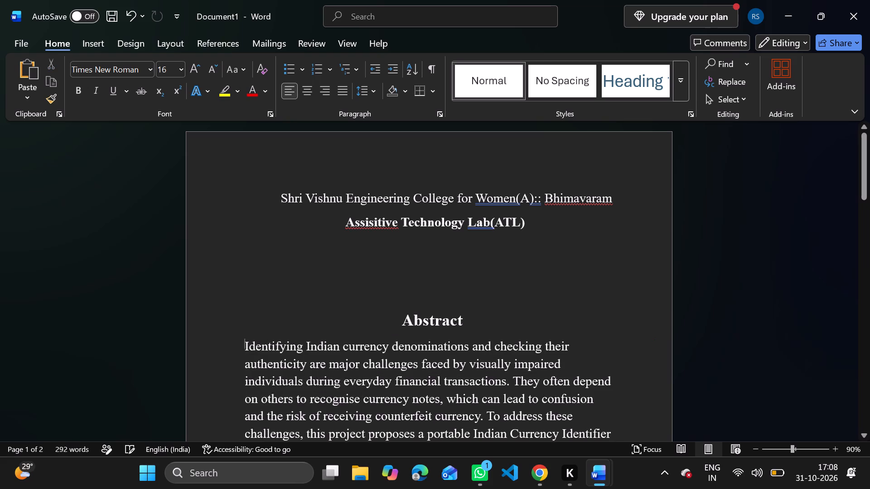
key(BackSpace)
key(Return)
Set the college and lab heading lines to font size 16.
scroll(412, 379, down, 2)
scroll(372, 249, up, 3)
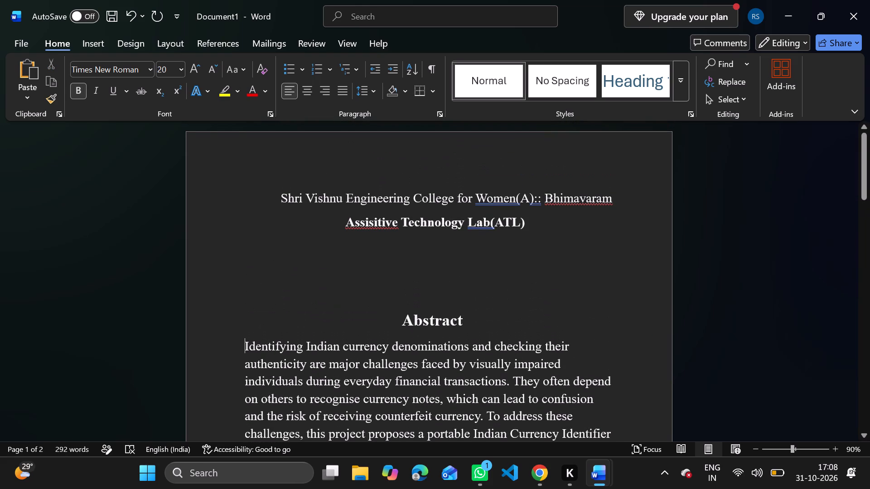
drag(280, 197, 623, 232)
click(179, 67)
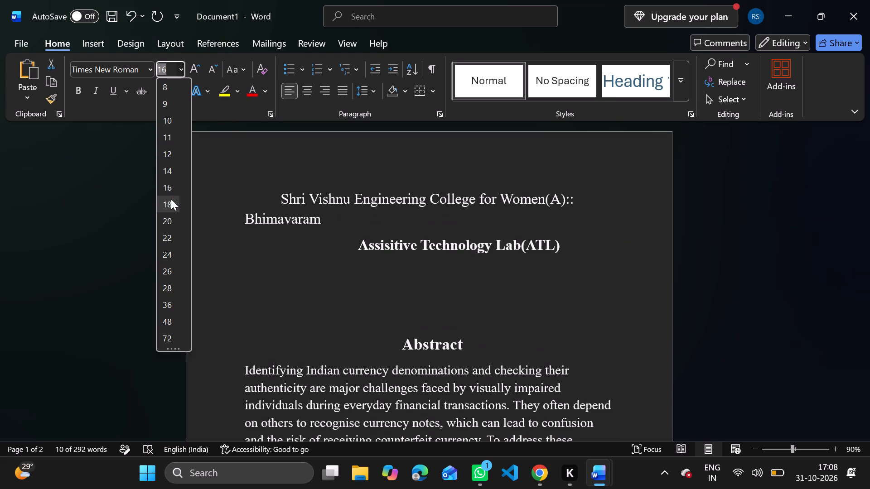
click(169, 184)
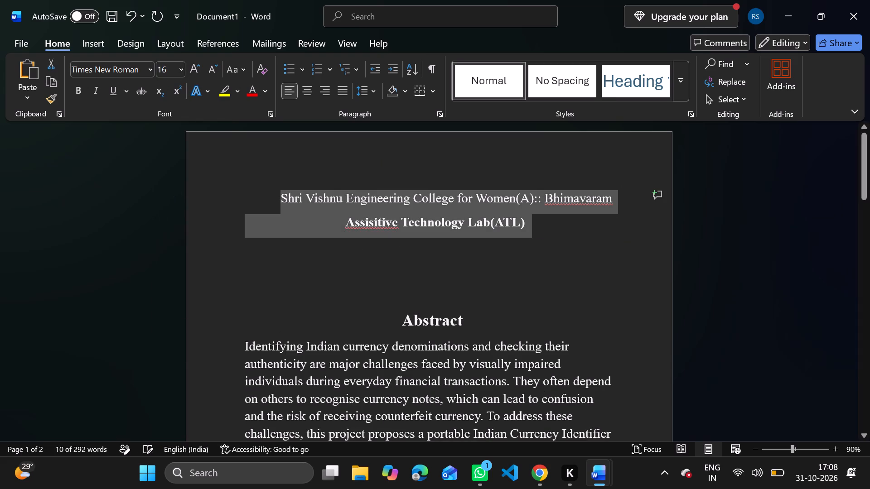
Delete two of the blank lines between the lab heading and the "Abstract" title.
click(437, 292)
key(BackSpace)
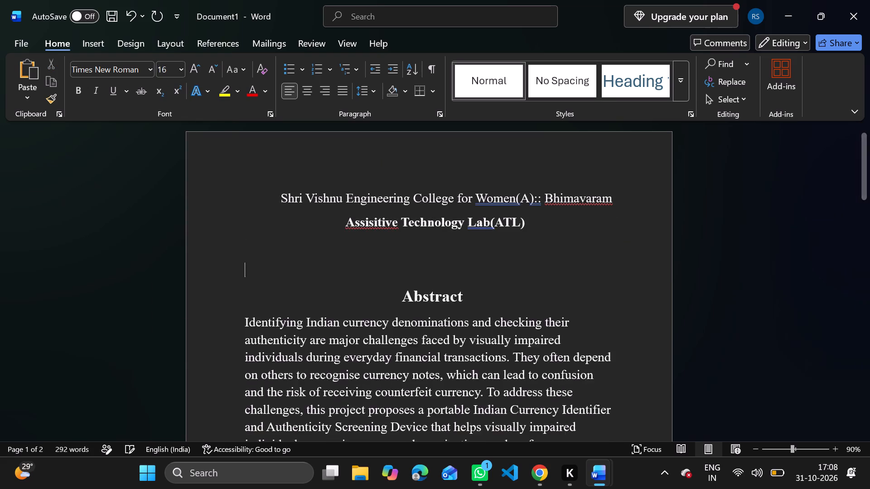
key(BackSpace)
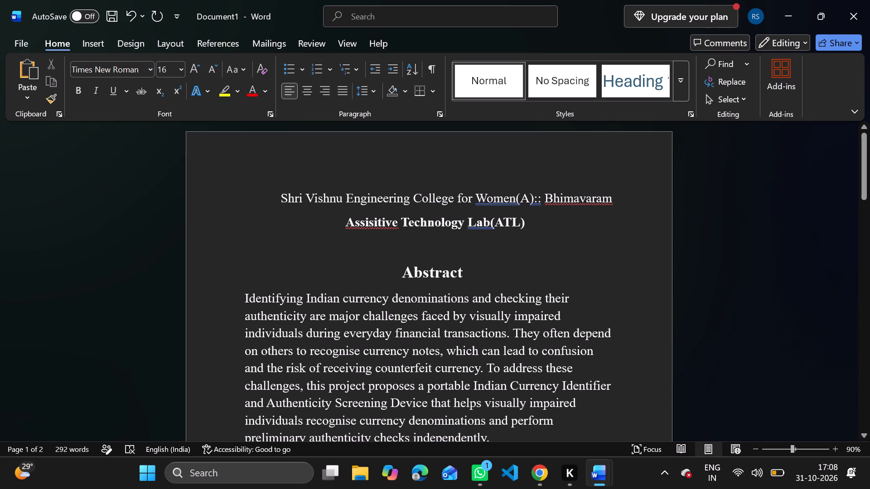
Set the "Abstract" title to font size 16.
drag(403, 271, 473, 275)
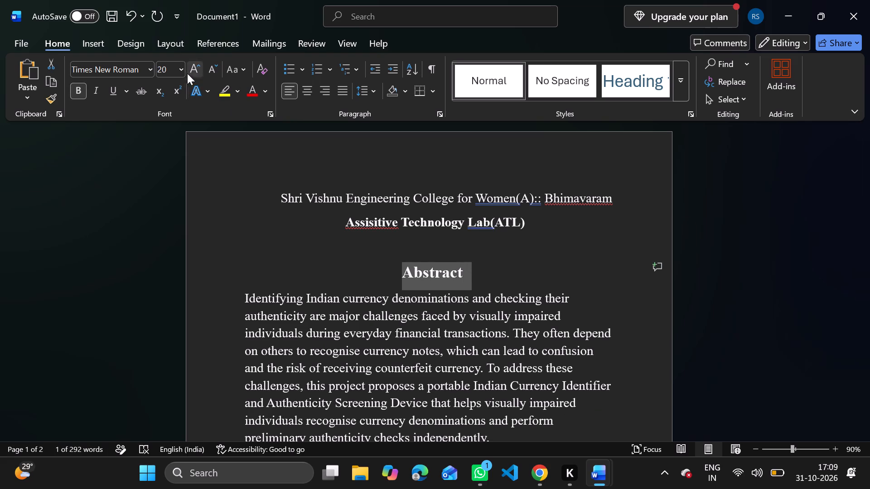
click(180, 69)
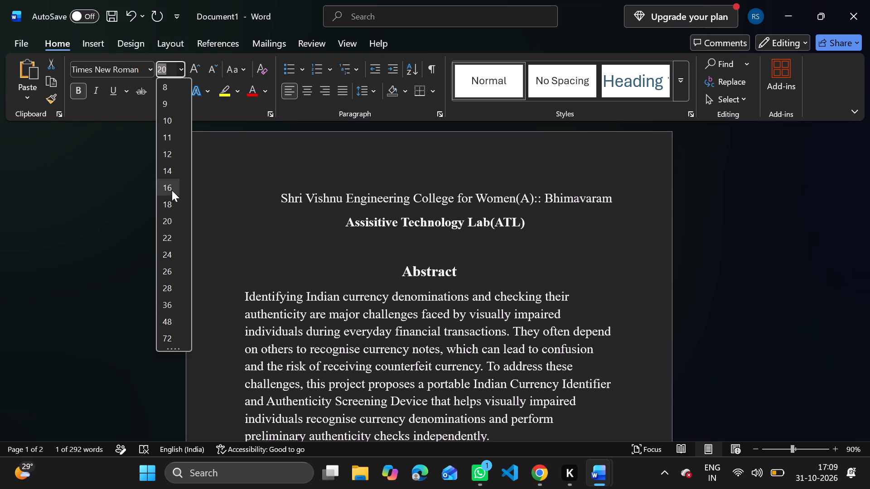
click(170, 190)
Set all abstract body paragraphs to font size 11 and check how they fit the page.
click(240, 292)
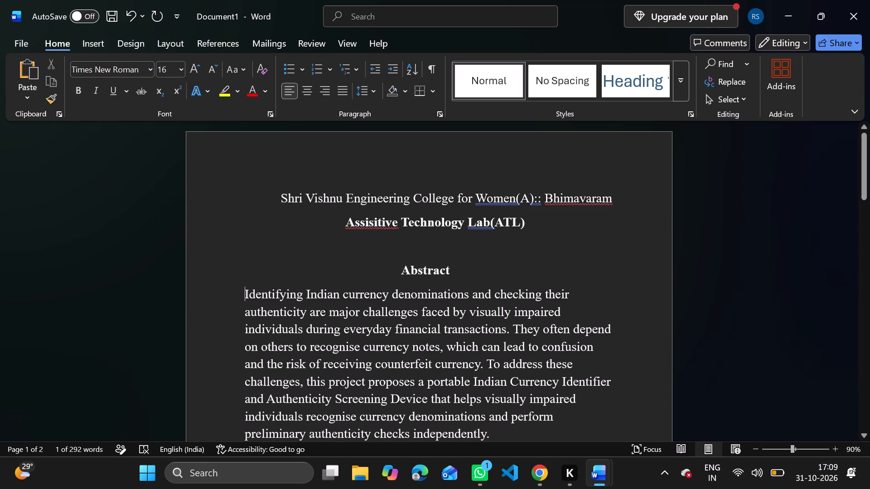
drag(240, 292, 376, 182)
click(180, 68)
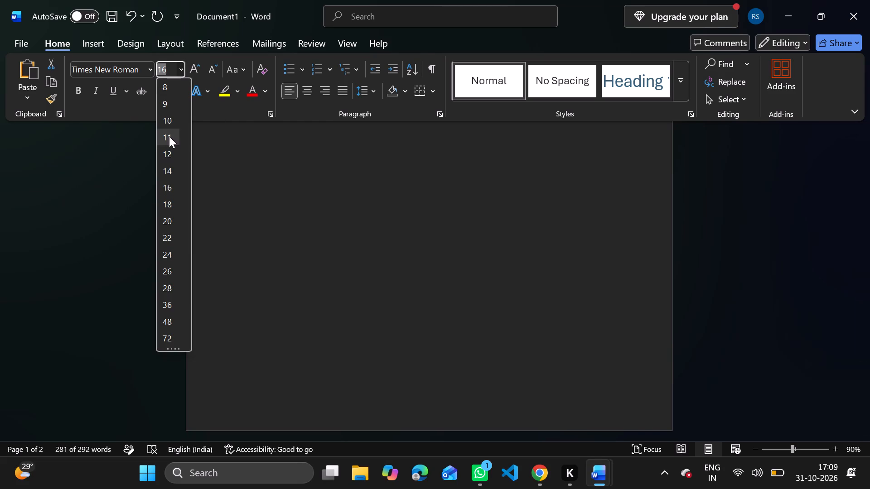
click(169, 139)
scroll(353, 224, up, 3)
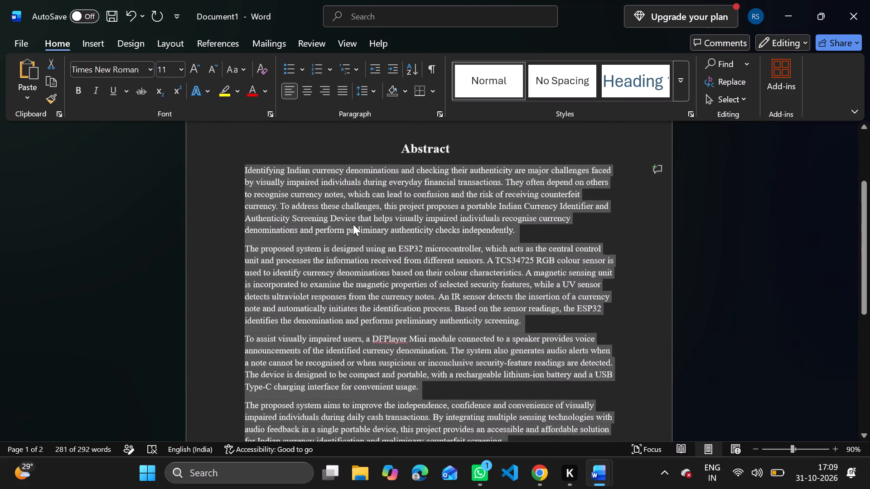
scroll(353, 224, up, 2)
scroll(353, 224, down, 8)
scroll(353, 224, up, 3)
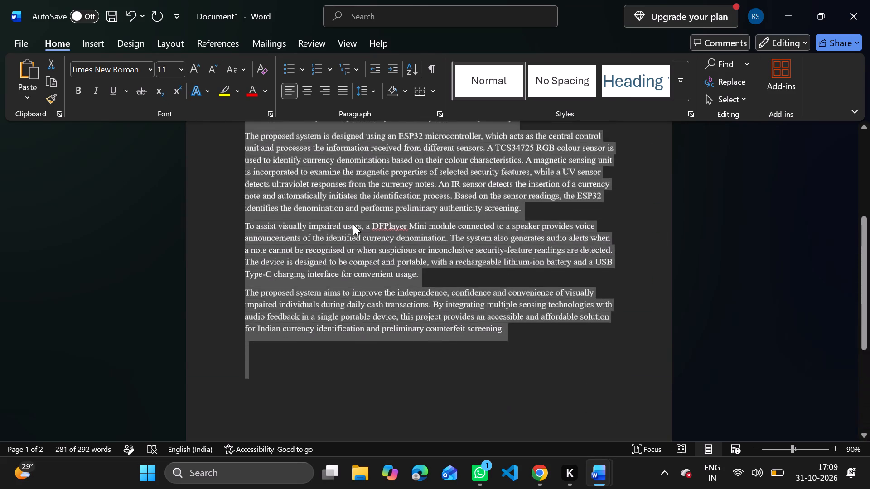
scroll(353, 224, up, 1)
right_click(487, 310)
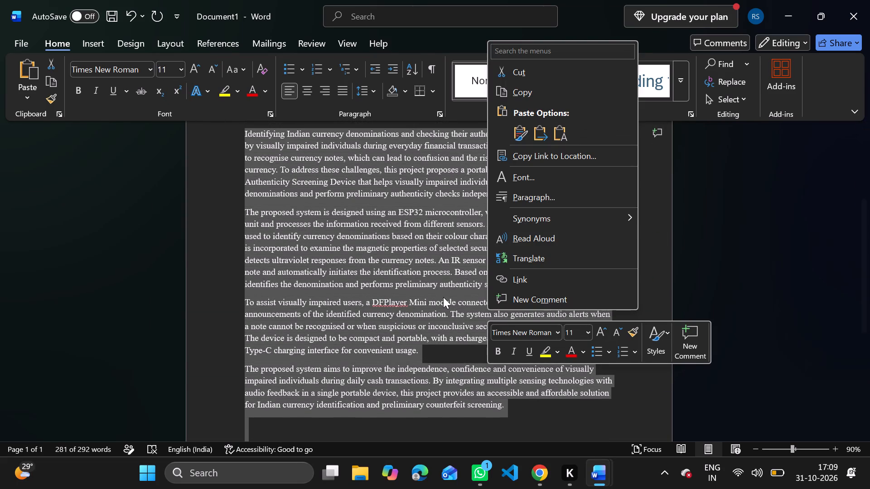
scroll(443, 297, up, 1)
Set the abstract body paragraphs to font size 12.
click(185, 75)
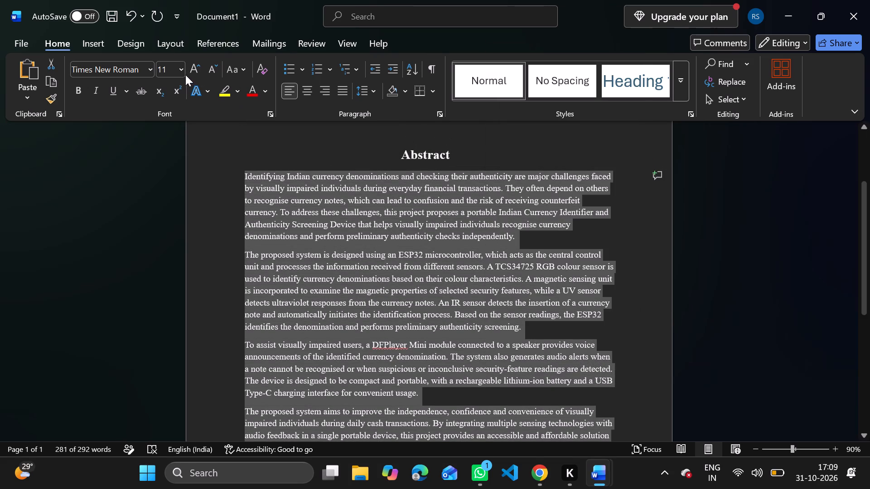
click(177, 71)
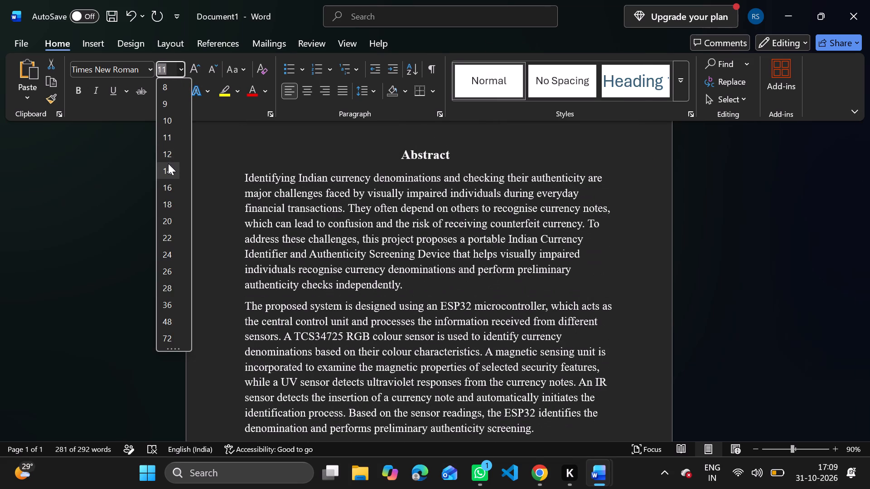
click(170, 156)
click(457, 248)
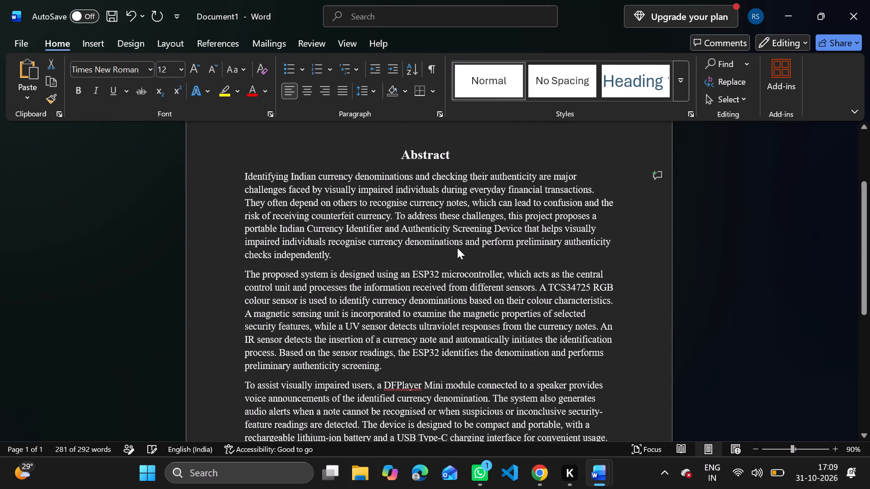
Examine the layout of the headings and the resized abstract paragraphs.
scroll(457, 248, up, 7)
scroll(457, 248, down, 2)
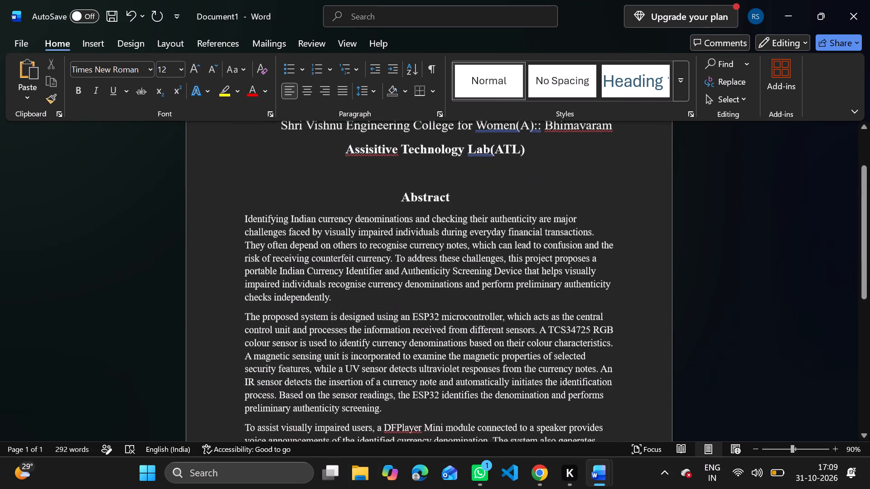
scroll(457, 248, down, 5)
scroll(457, 248, up, 4)
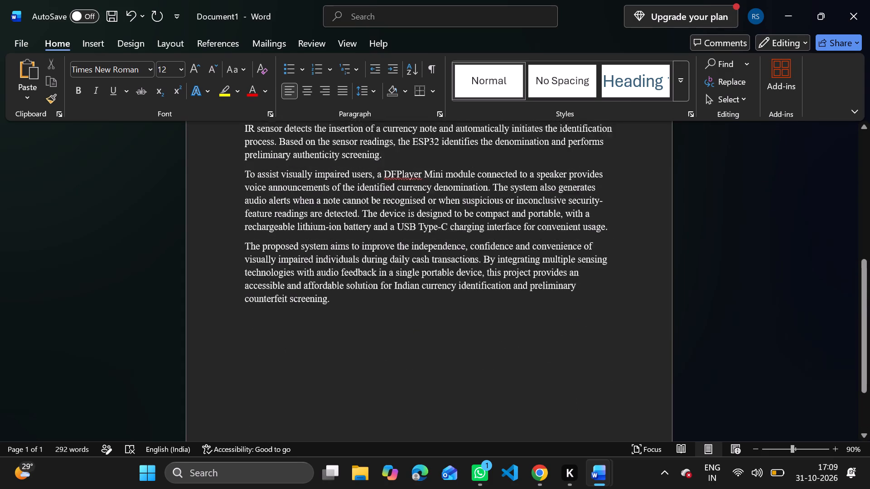
scroll(457, 248, up, 8)
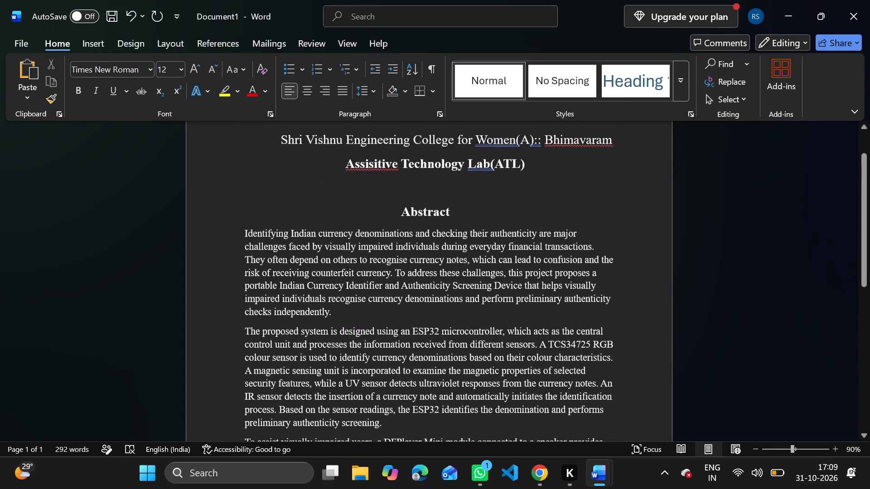
scroll(457, 248, up, 2)
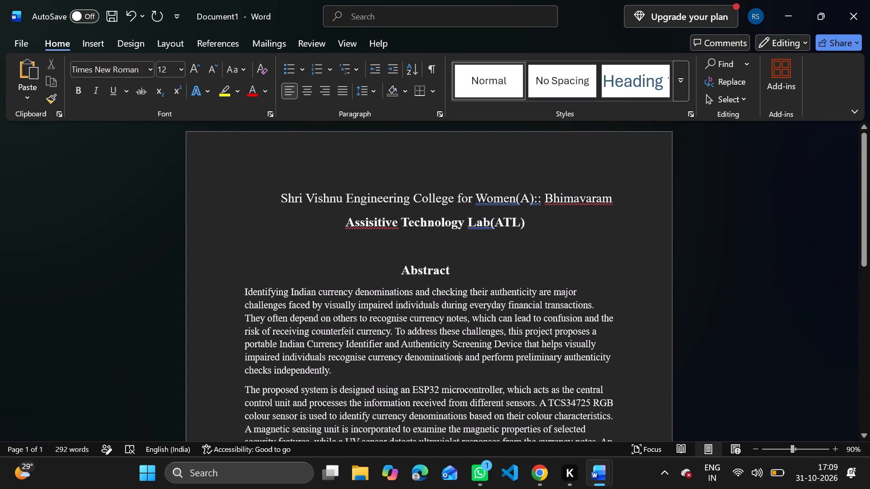
Add a "Block Diagram" heading on the empty line below the last abstract paragraph, indented with spaces towards the page centre.
scroll(457, 248, down, 6)
click(453, 312)
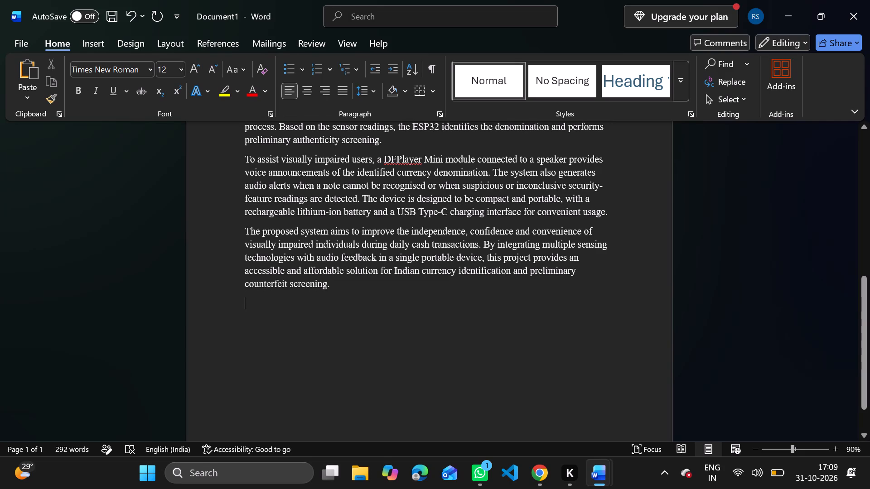
key(space)
key(space)
key(space)
key(space)
key(space)
key(space)
key(space)
key(space)
key(space)
key(space)
key(space)
key(space)
key(space)
key(space)
key(space)
key(space)
key(space)
key(space)
key(space)
key(space)
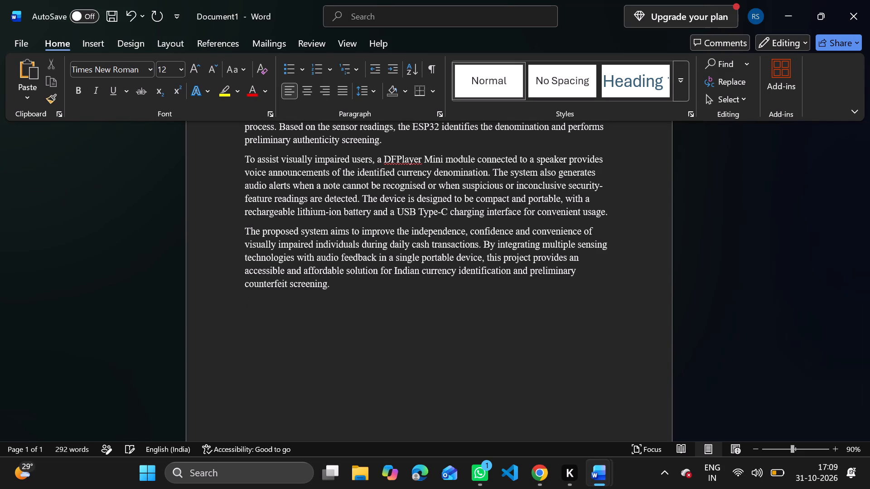
key(space)
key(space)
key(space)
key(space)
key(space)
key(space)
text(Block)
key(space)
text(Diagram)
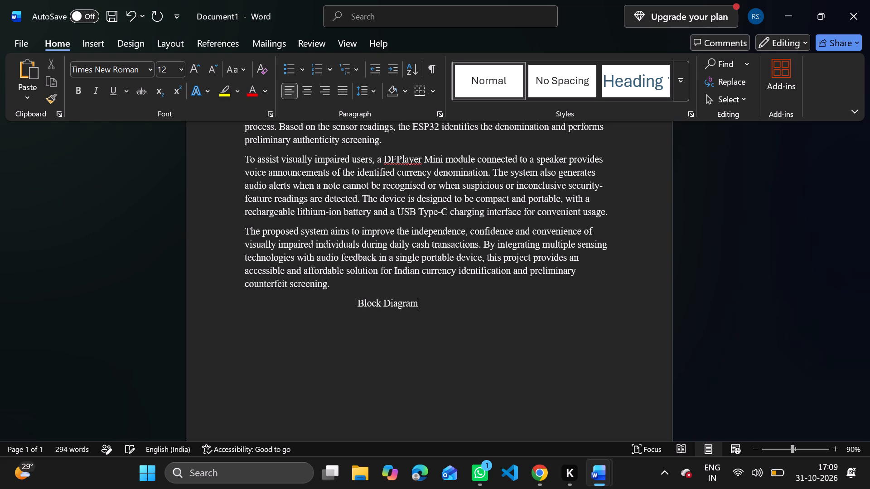
Format the "Block Diagram" heading as bold with font size 16.
scroll(453, 312, up, 3)
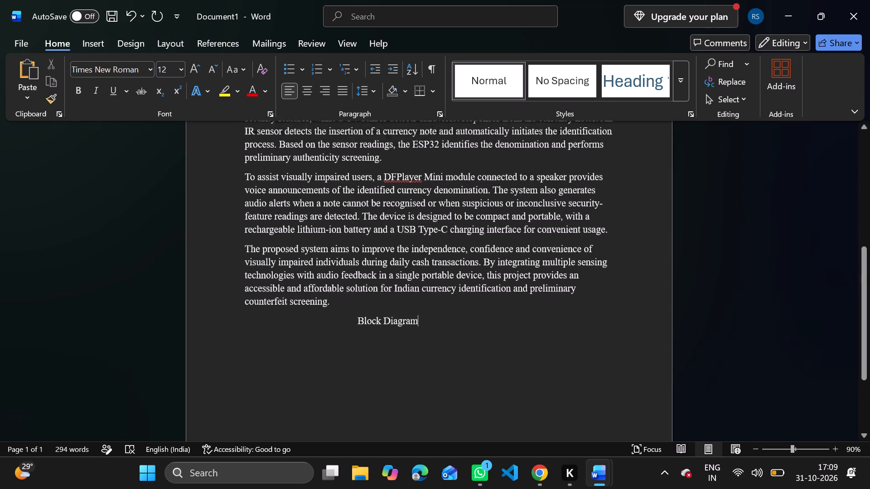
scroll(453, 312, up, 1)
scroll(453, 312, right, 1)
scroll(386, 383, down, 1)
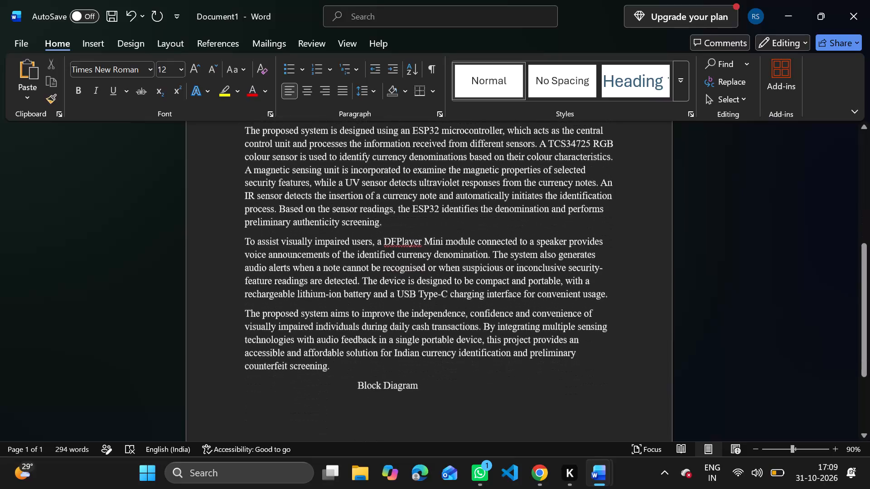
drag(353, 379, 440, 388)
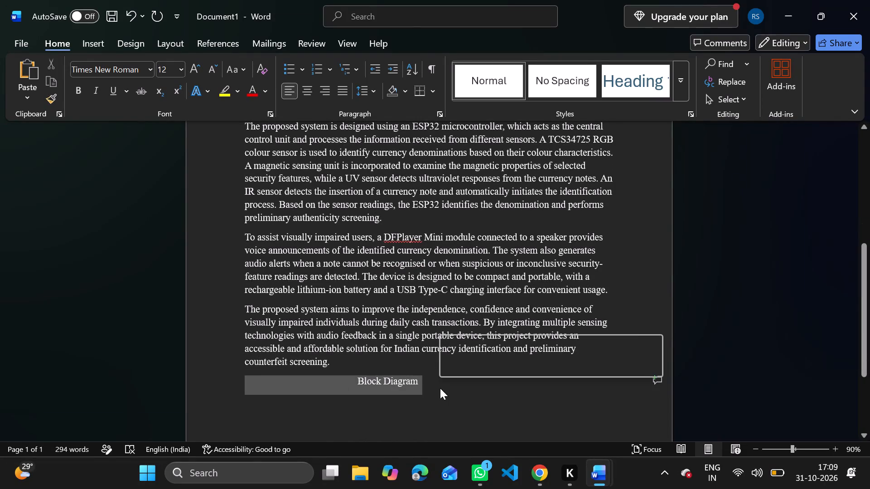
click(446, 370)
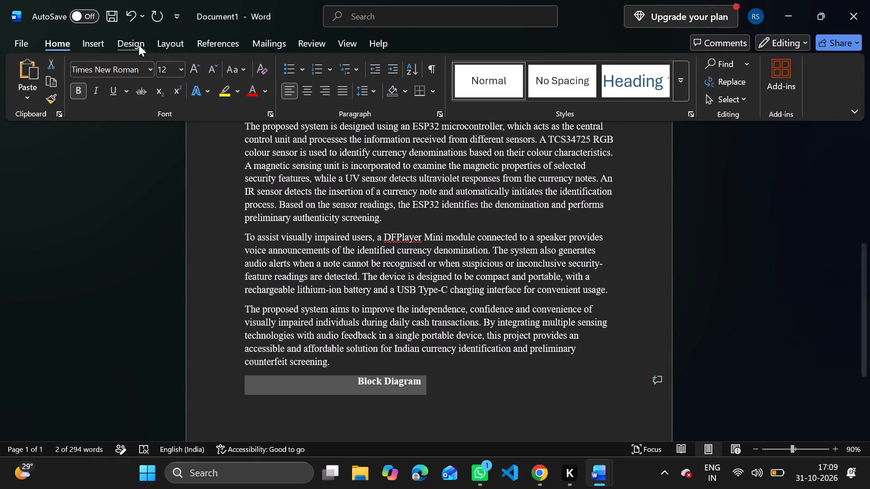
click(181, 71)
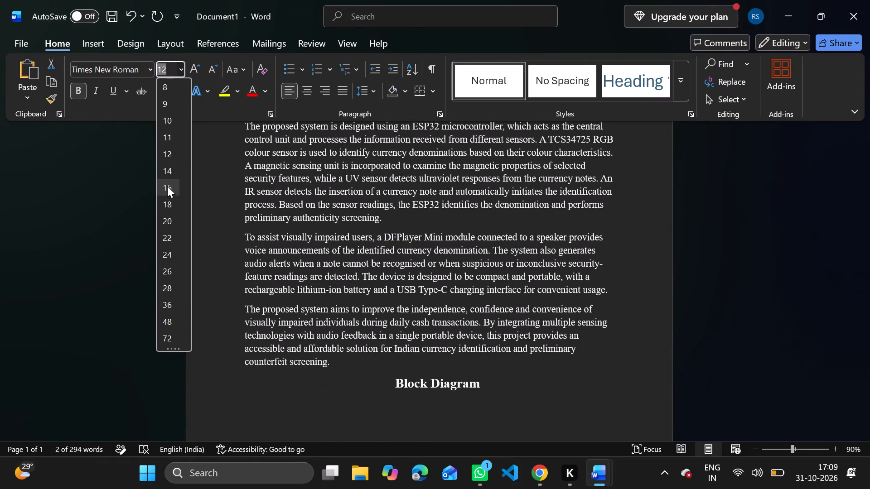
click(167, 186)
scroll(403, 298, down, 1)
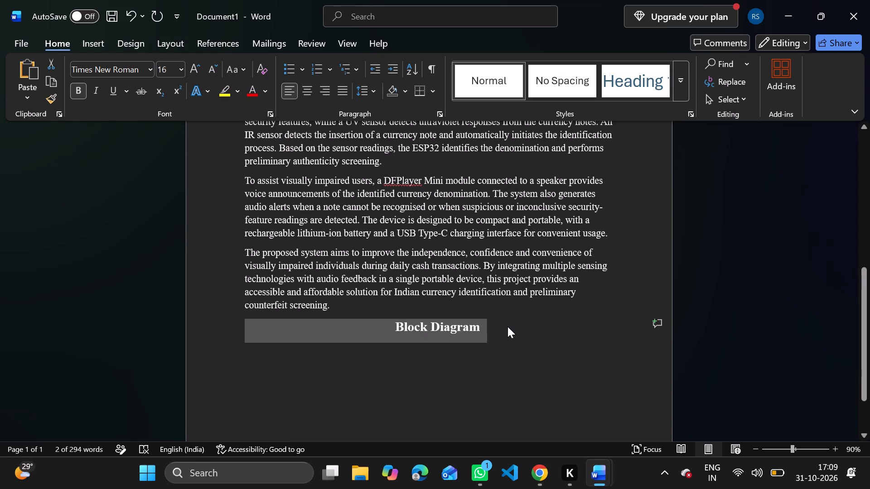
click(507, 326)
key(Return)
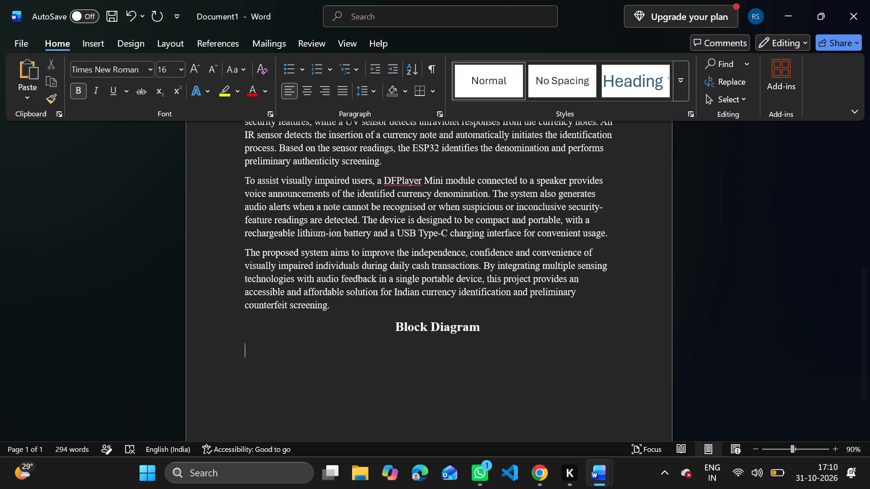
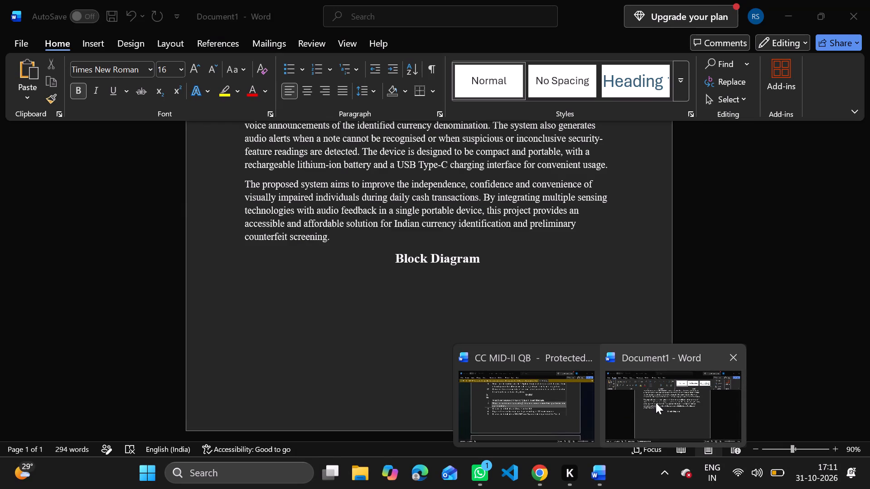
Switch to Document1 in Word and place the text cursor before the college name in the heading at the top of the page.
click(656, 403)
scroll(442, 287, up, 3)
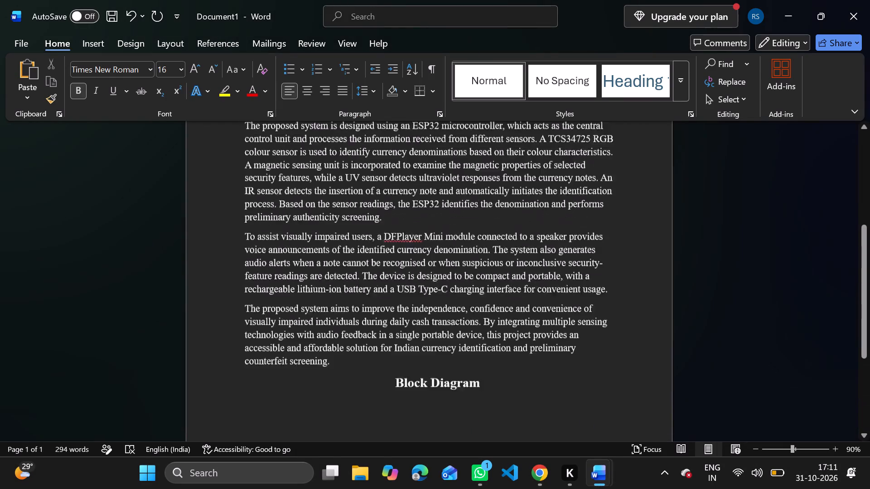
scroll(442, 287, up, 6)
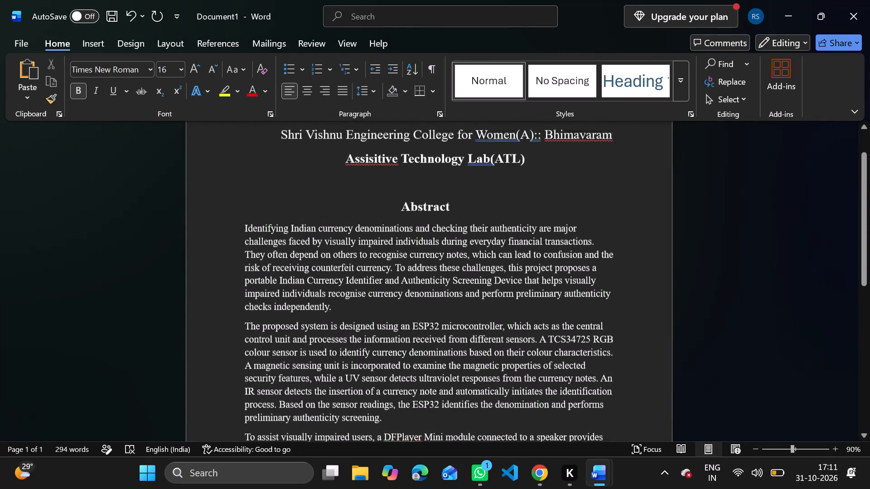
scroll(442, 287, up, 1)
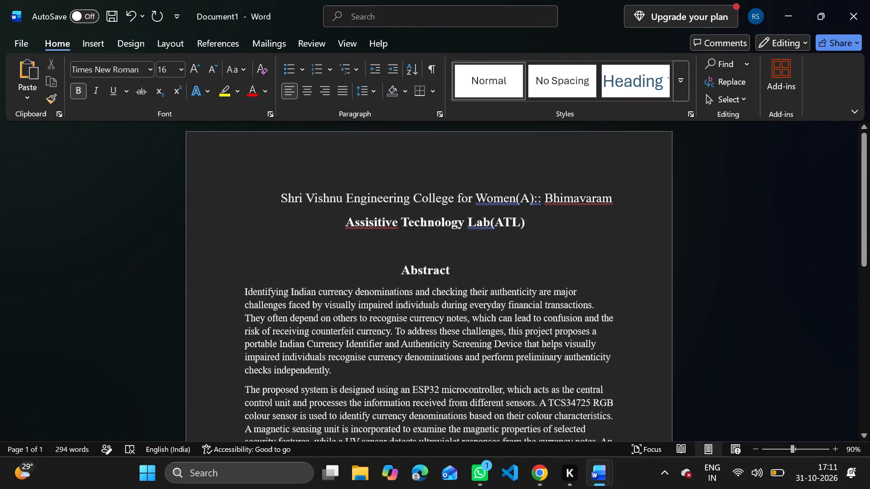
click(250, 202)
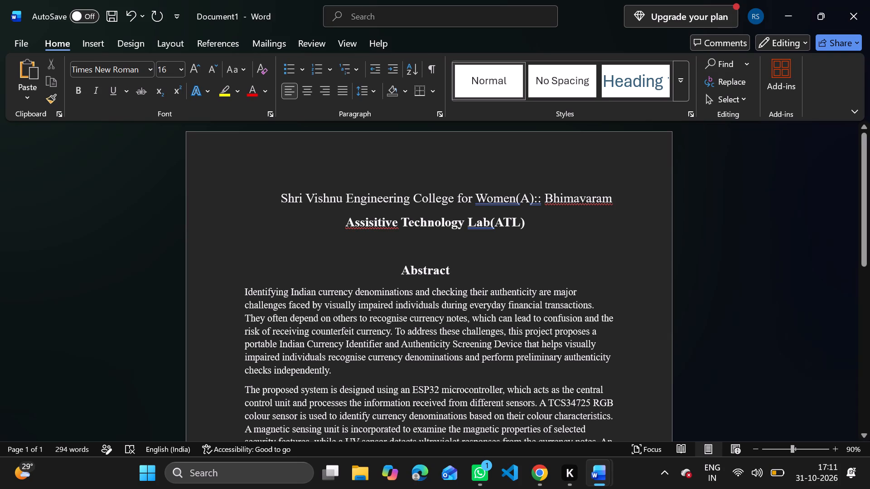
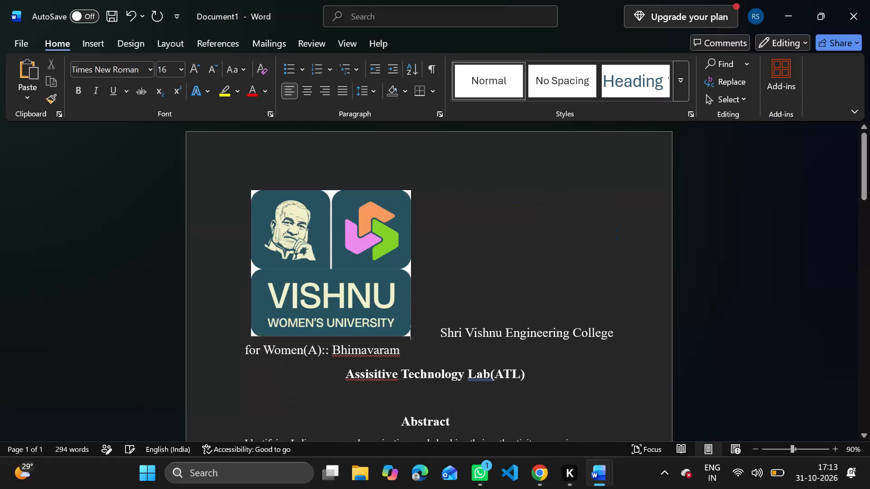
Shrink the Vishnu Women's University logo at the top of the document to a small icon beside the college name.
click(403, 195)
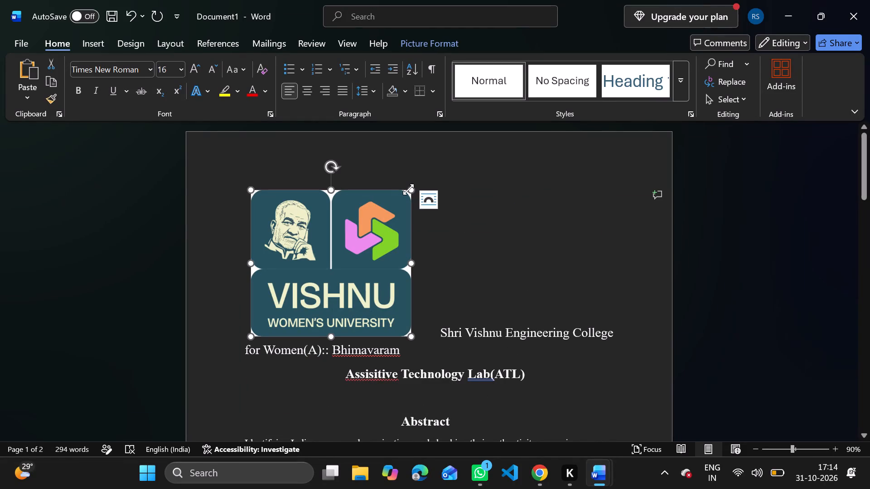
drag(408, 189, 313, 278)
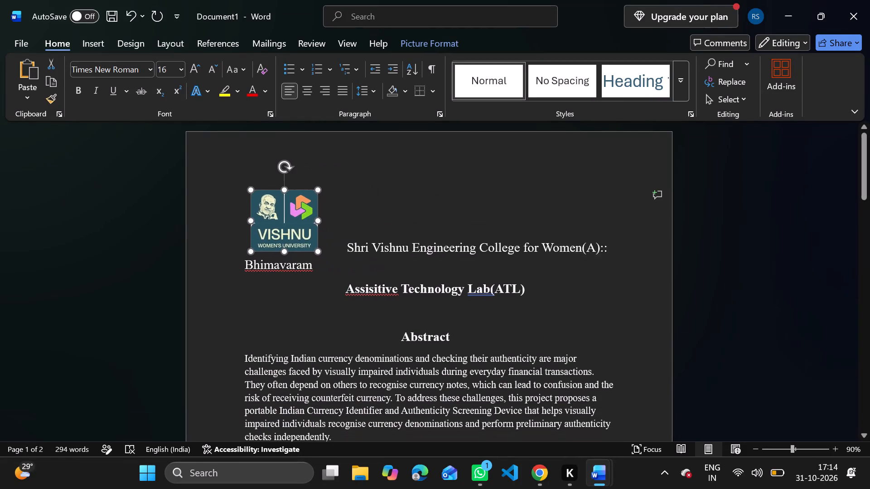
drag(313, 278, 255, 307)
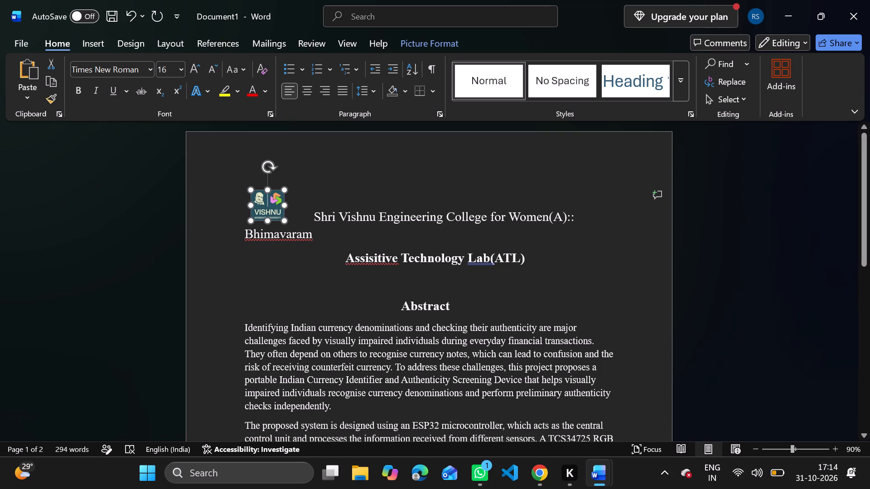
drag(255, 307, 248, 312)
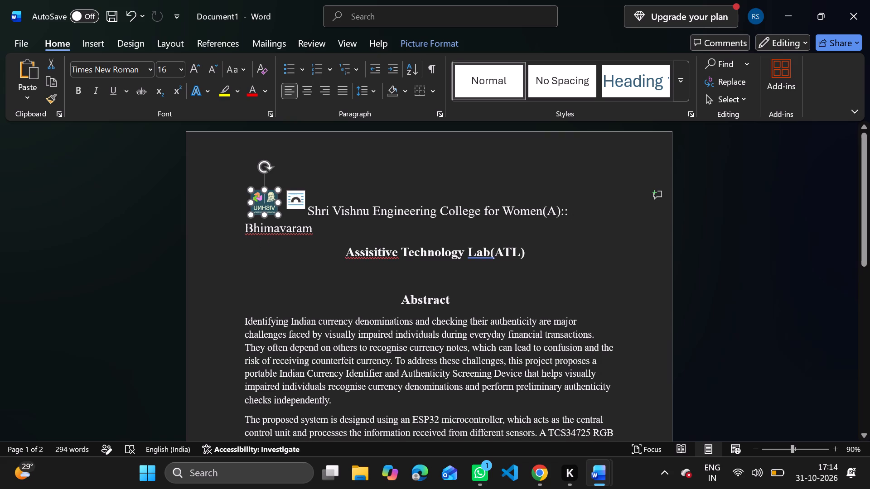
Delete six of the spaces between the logo and "Shri Vishnu Engineering College" in the title line.
click(309, 211)
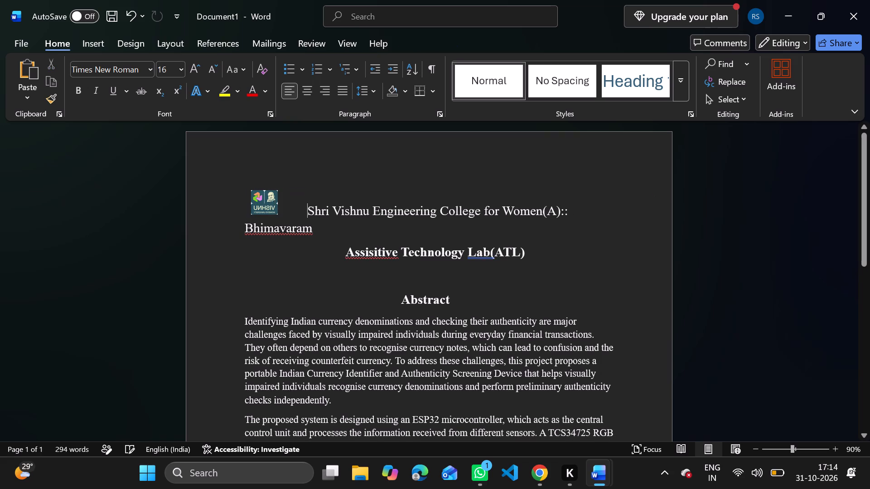
key(BackSpace)
key(BackSpace)
key(BackSpace)
key(BackSpace)
key(BackSpace)
key(BackSpace)
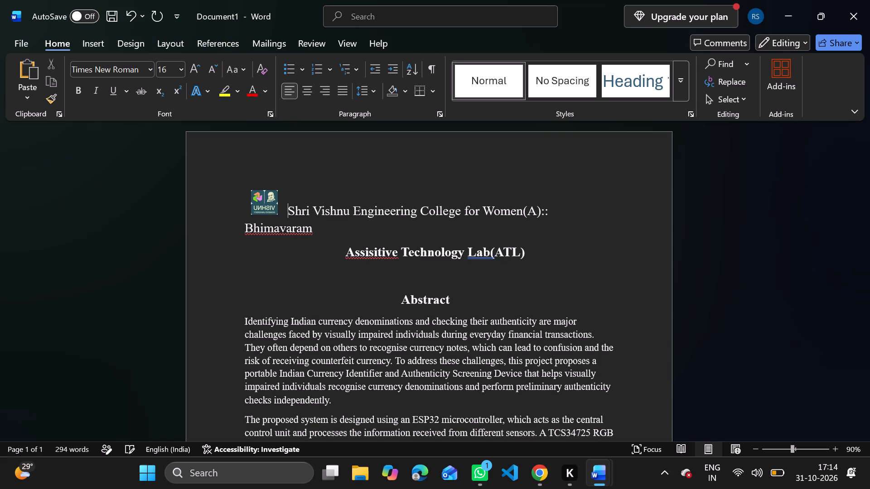
Remove the space before "Bhimavaram" so that it directly follows "Women(A)::" in the college title.
click(246, 225)
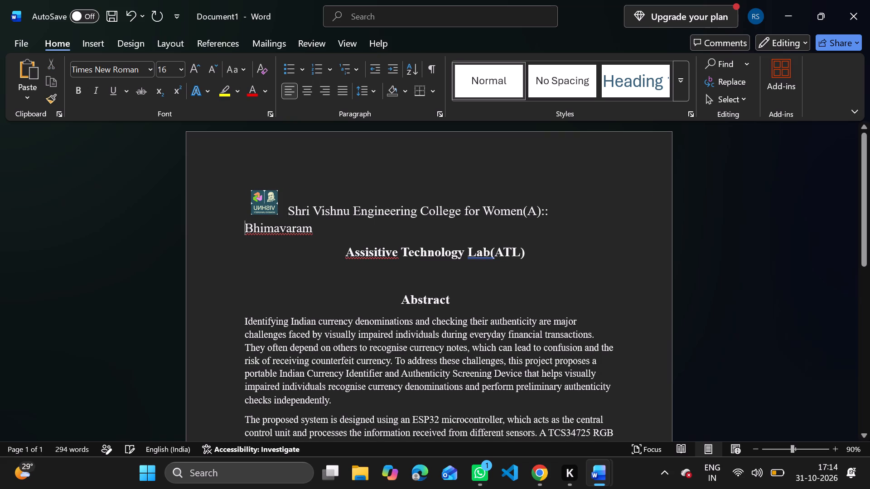
key(BackSpace)
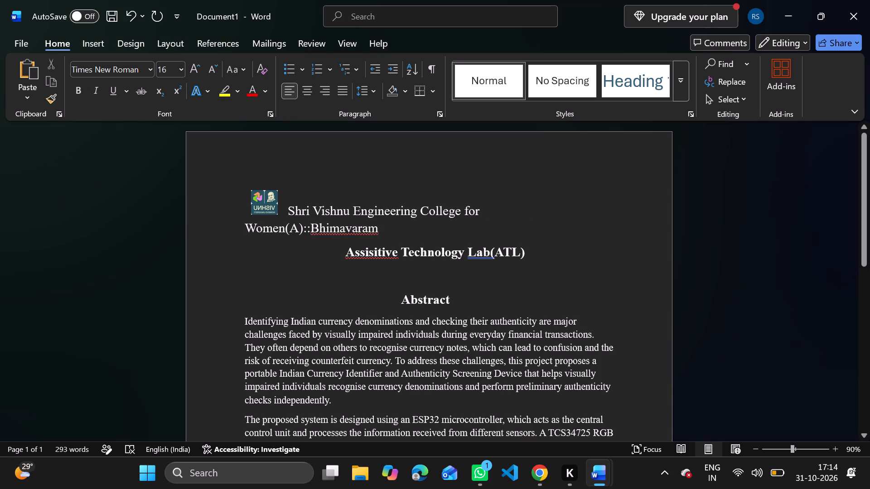
Stretch the college logo horizontally to about one and a half times its width, keeping its height.
click(268, 203)
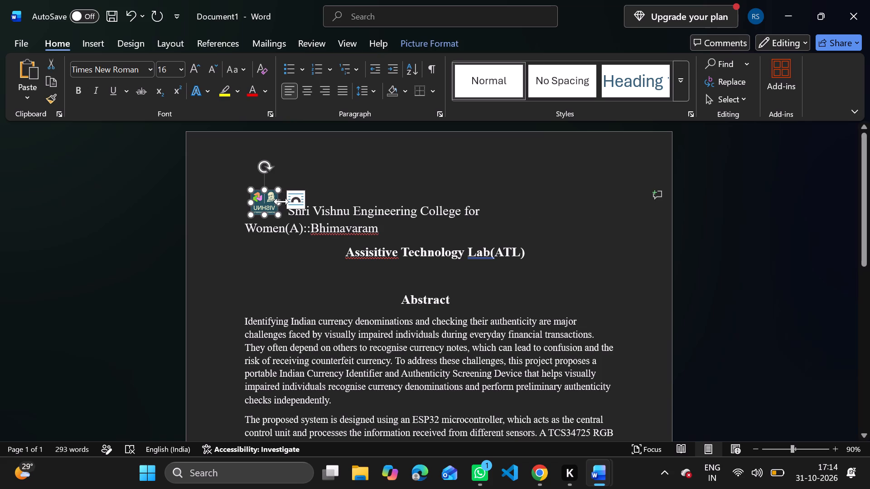
drag(280, 201, 290, 202)
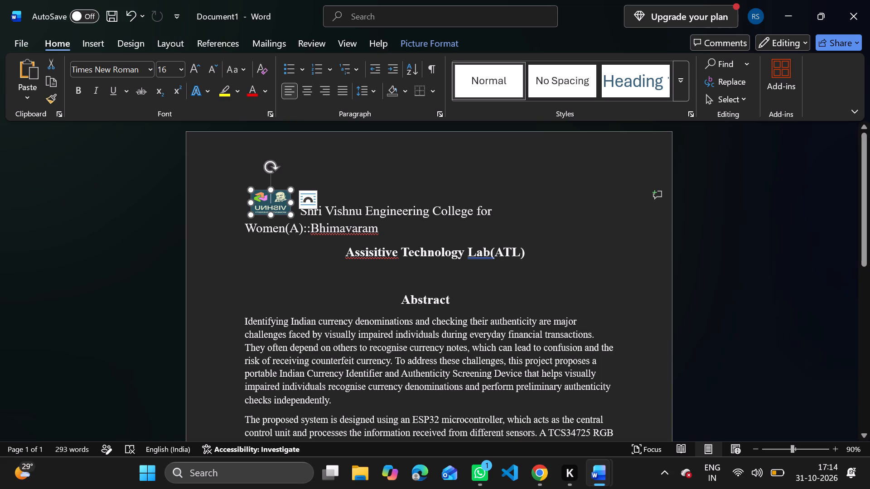
Cut the college logo out of the title line with "Shri Vishnu Engineering College for Women(A)::Bhimavaram".
click(276, 204)
right_click(276, 204)
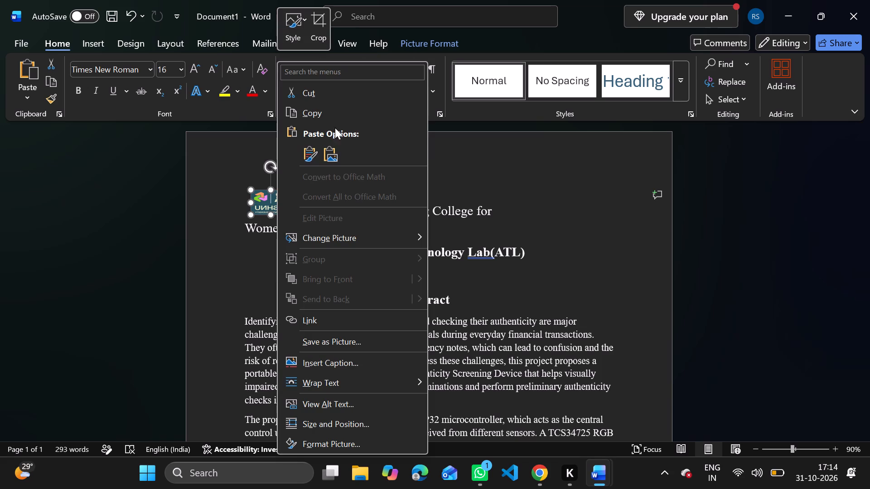
click(346, 94)
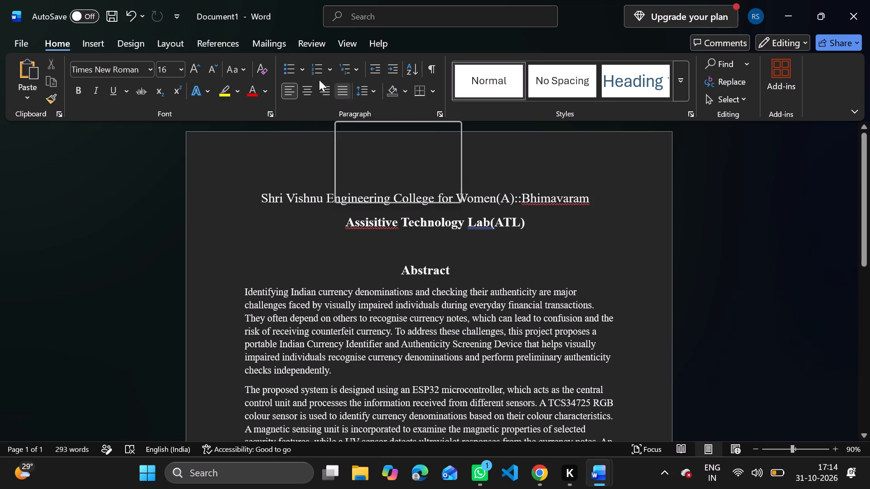
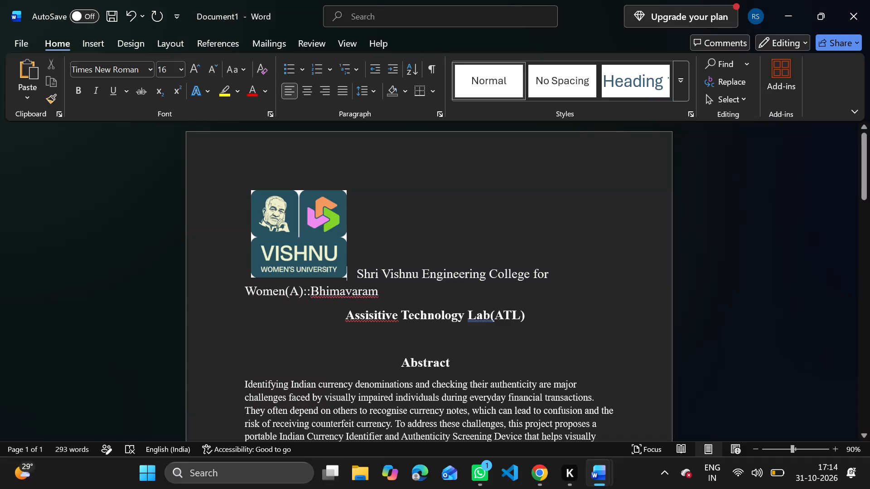
Shrink the Vishnu Women's University logo proportionally to about half its size beside the college title.
click(326, 233)
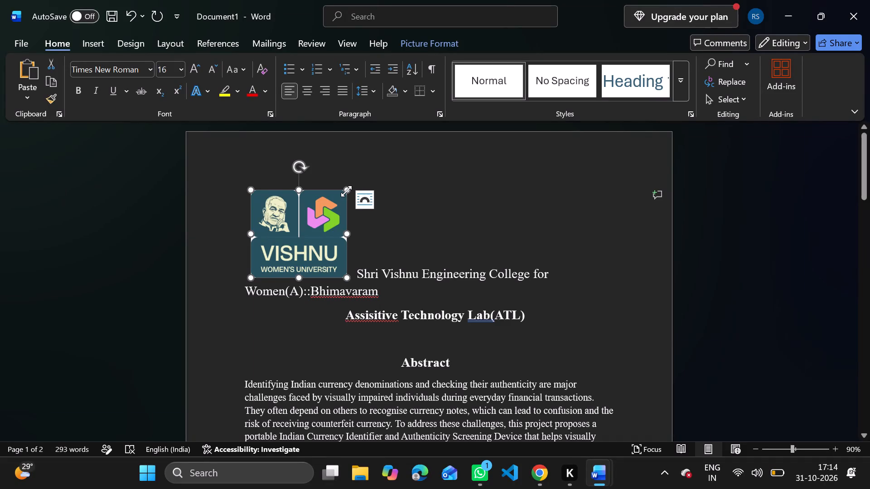
drag(346, 191, 329, 217)
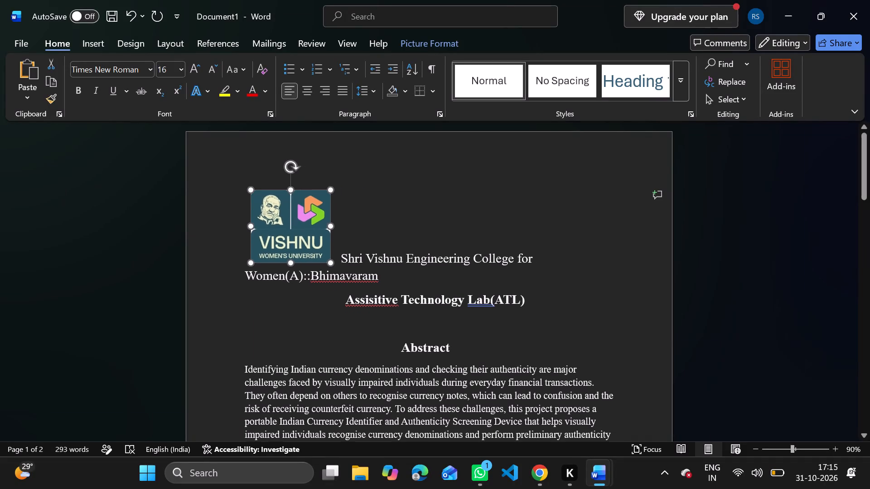
drag(329, 217, 304, 234)
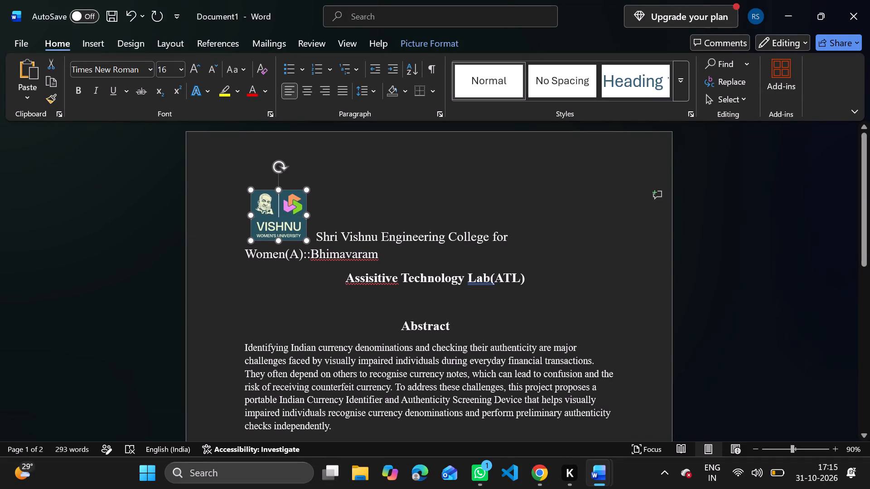
drag(304, 234, 303, 234)
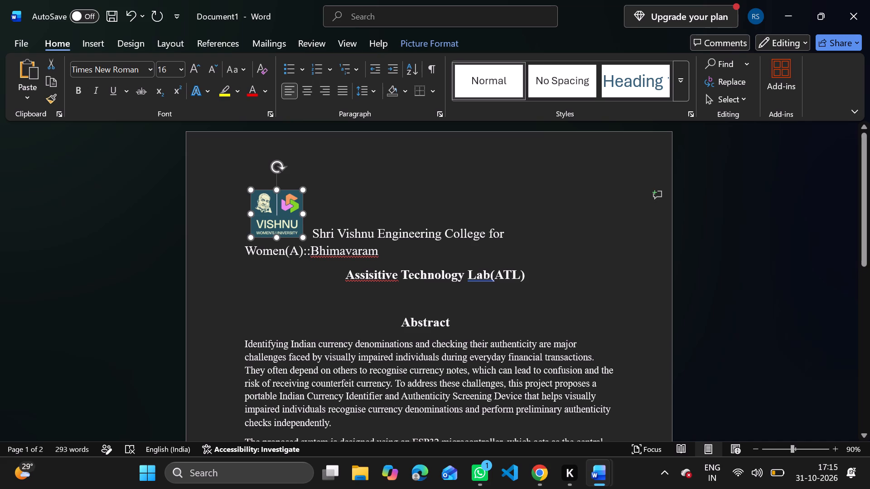
drag(303, 234, 302, 234)
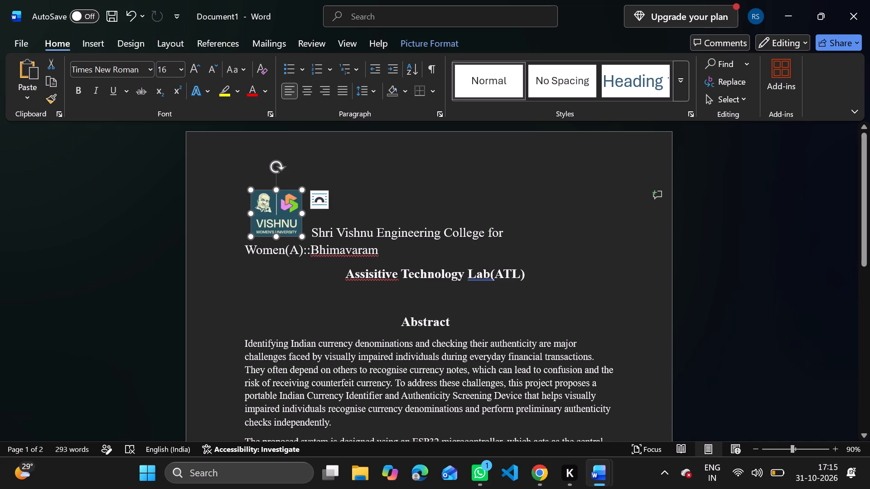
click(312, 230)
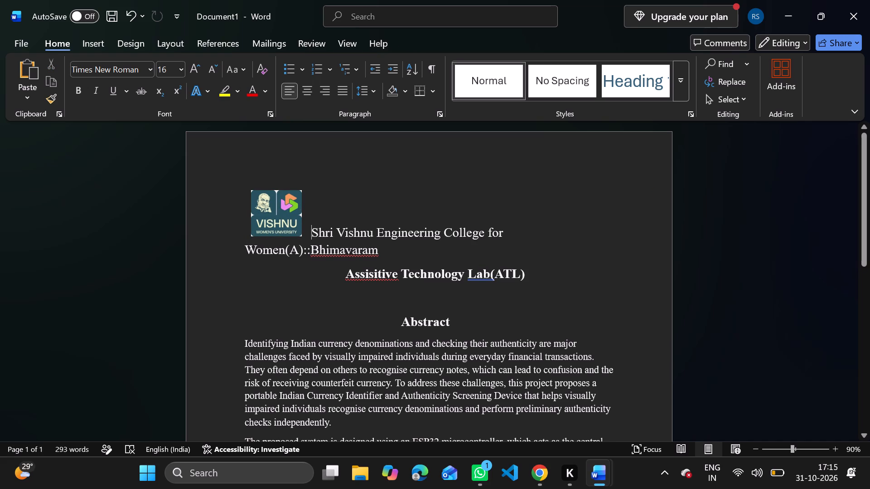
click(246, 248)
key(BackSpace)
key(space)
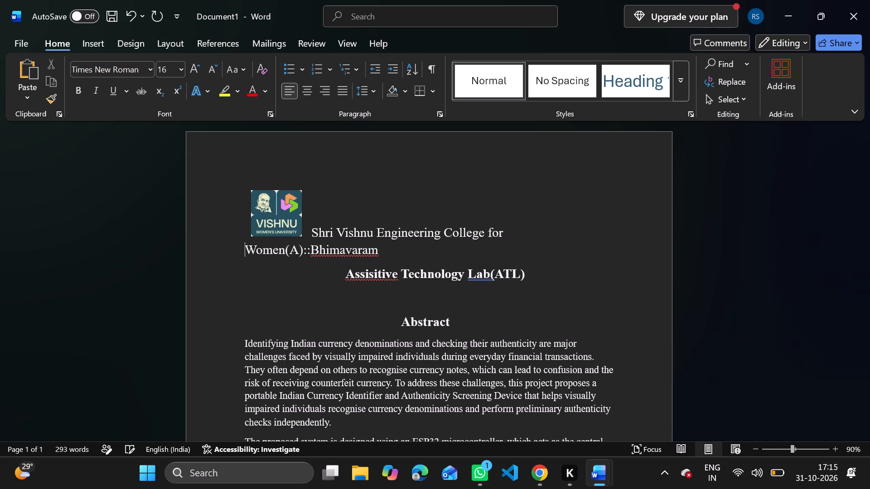
Set the font size of the college title "Shri Vishnu Engineering College for Women(A)::Bhimavaram" to 14.
drag(313, 235, 387, 252)
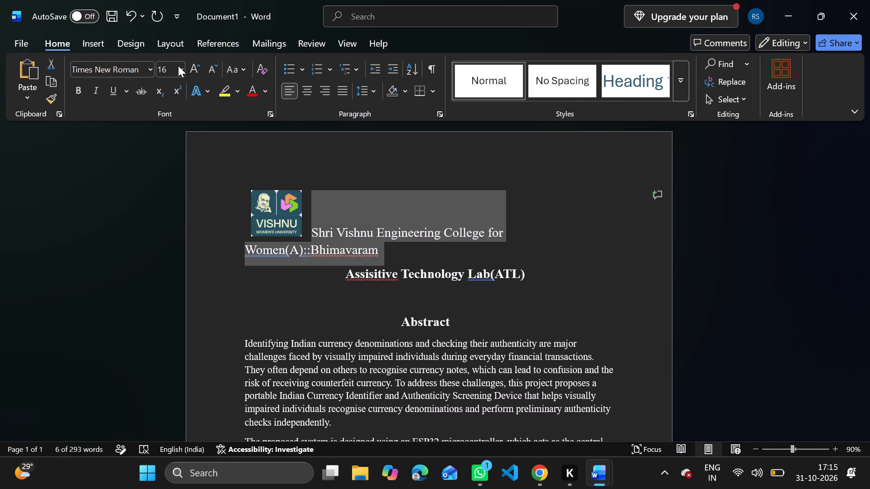
click(178, 66)
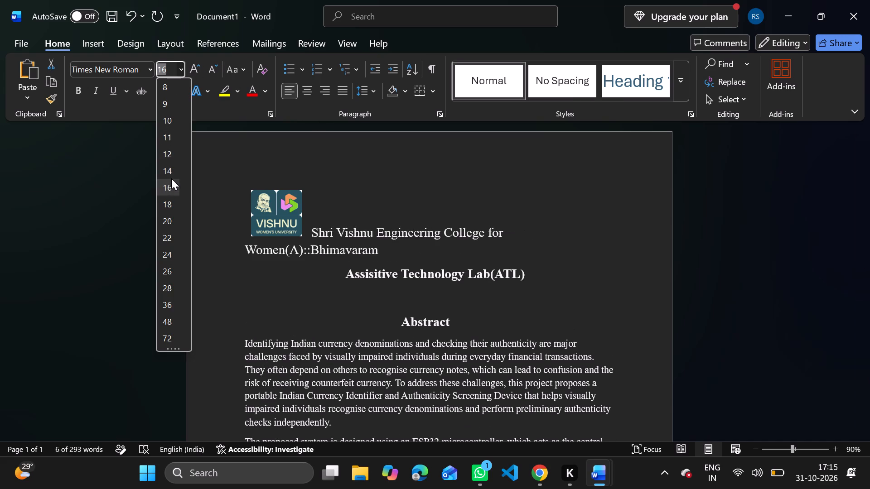
click(170, 172)
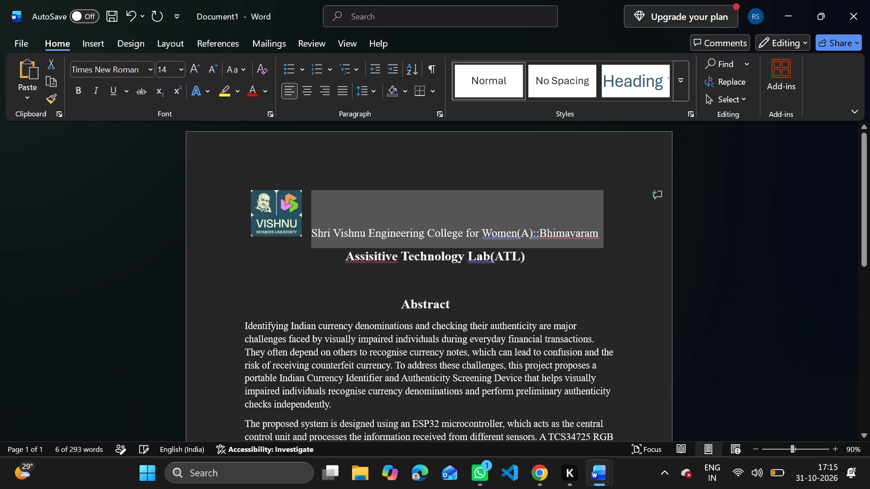
Try the different text wrapping options on the college logo and settle on Tight wrapping.
click(289, 210)
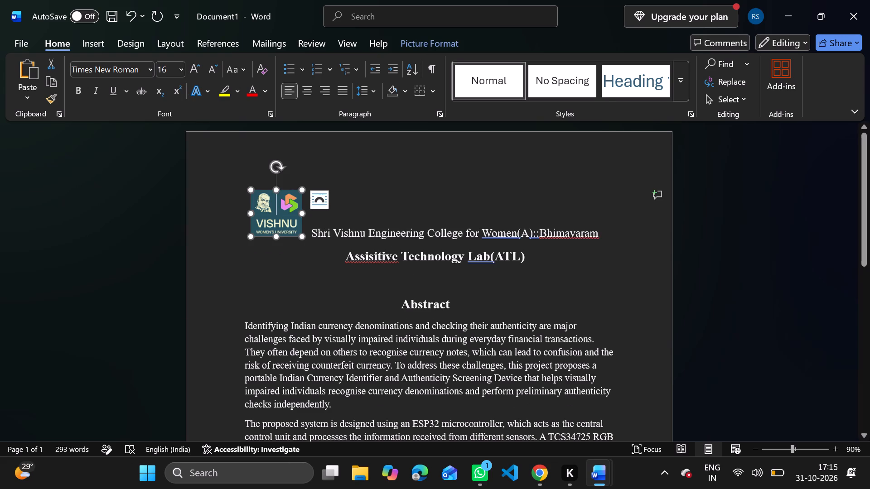
drag(288, 222, 289, 237)
click(313, 234)
click(293, 219)
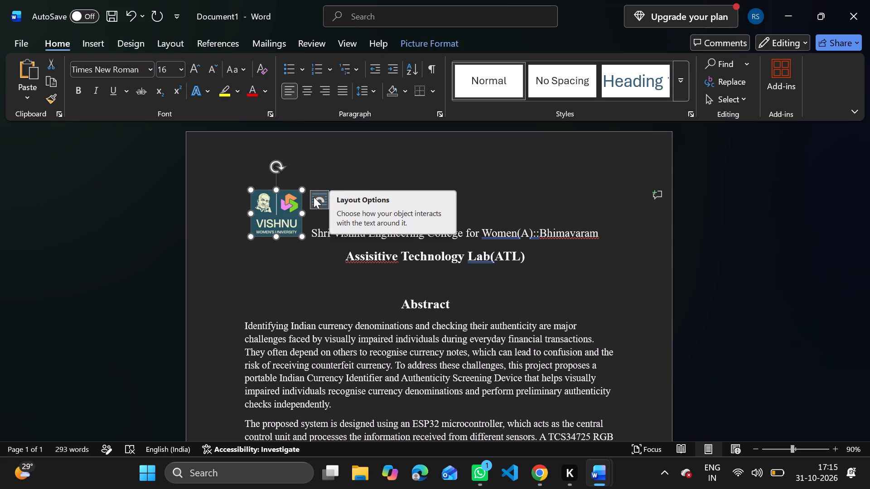
click(314, 197)
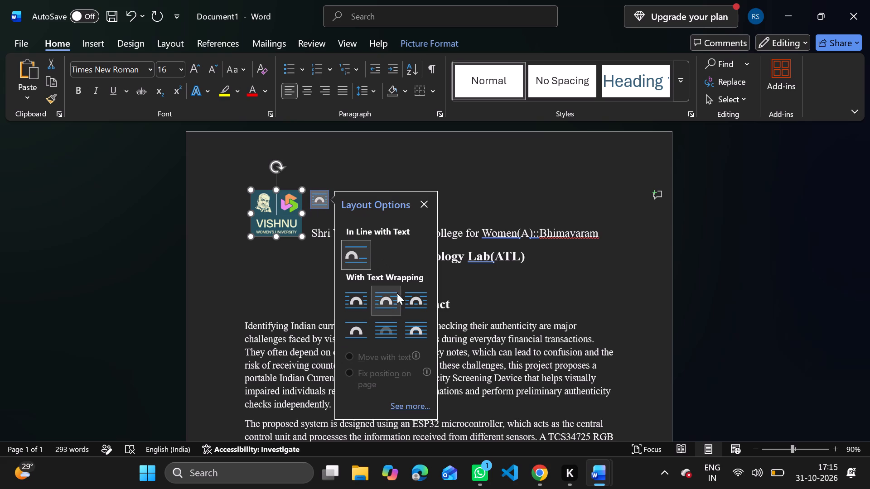
click(393, 298)
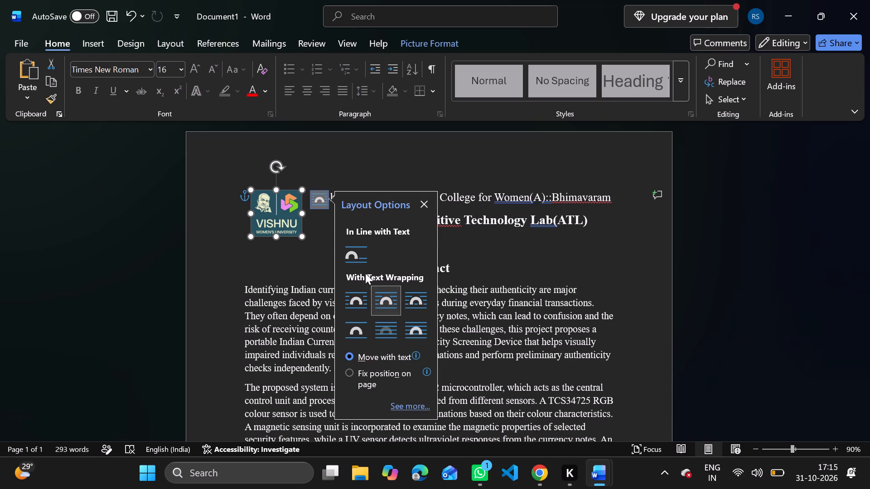
click(407, 302)
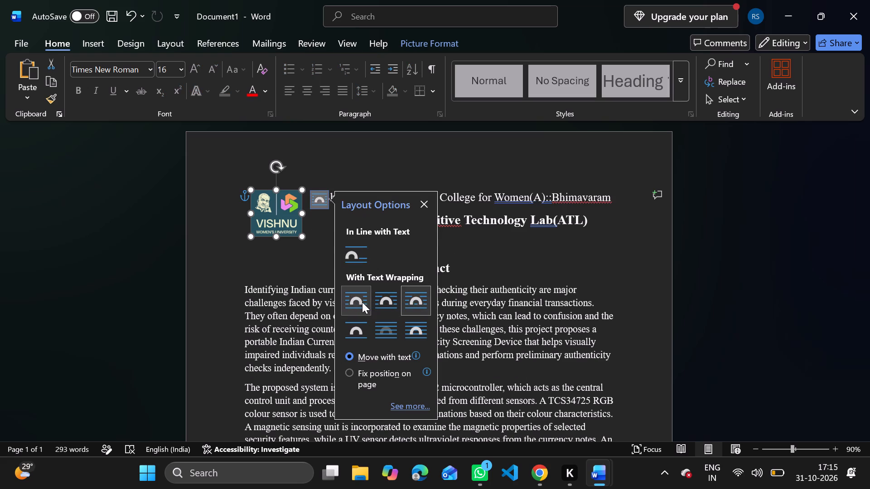
click(362, 302)
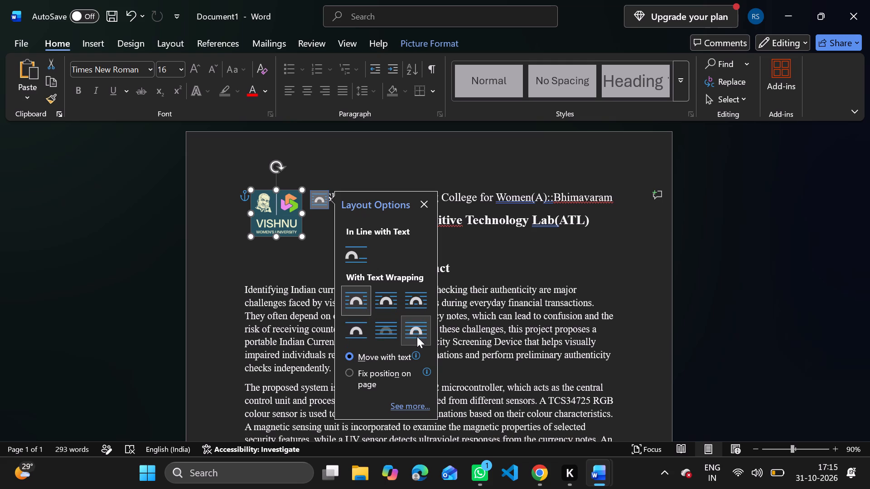
click(417, 336)
click(417, 297)
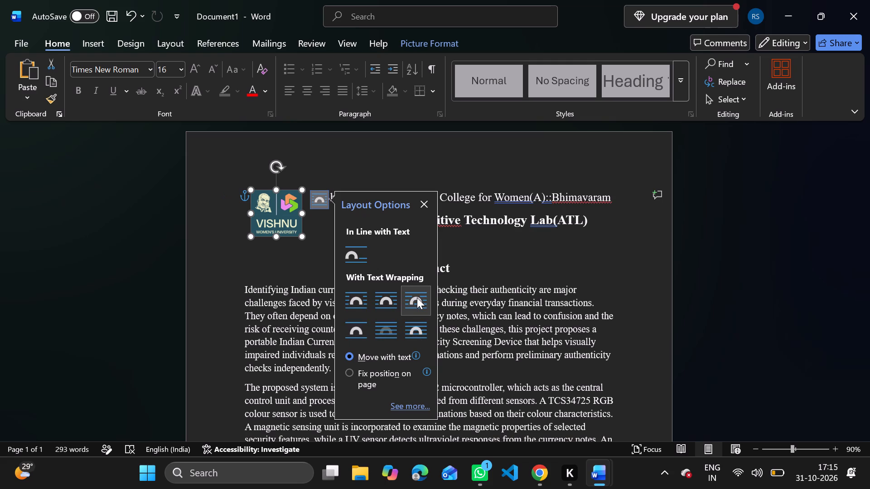
click(390, 296)
click(368, 297)
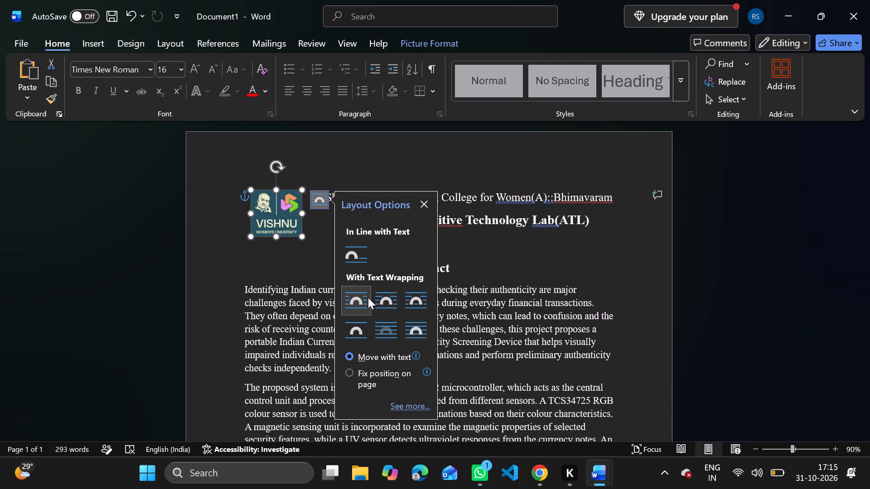
scroll(368, 297, up, 1)
scroll(368, 297, down, 1)
click(381, 295)
click(482, 262)
Delete four spaces before "Shri Vishnu Engineering College" to bring the title closer to the logo.
click(327, 190)
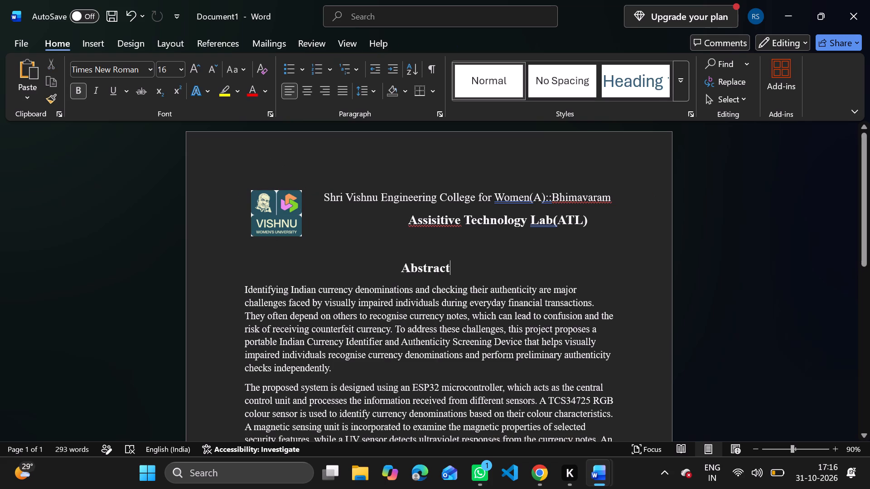
key(BackSpace)
key(BackSpace)
key(BackSpace)
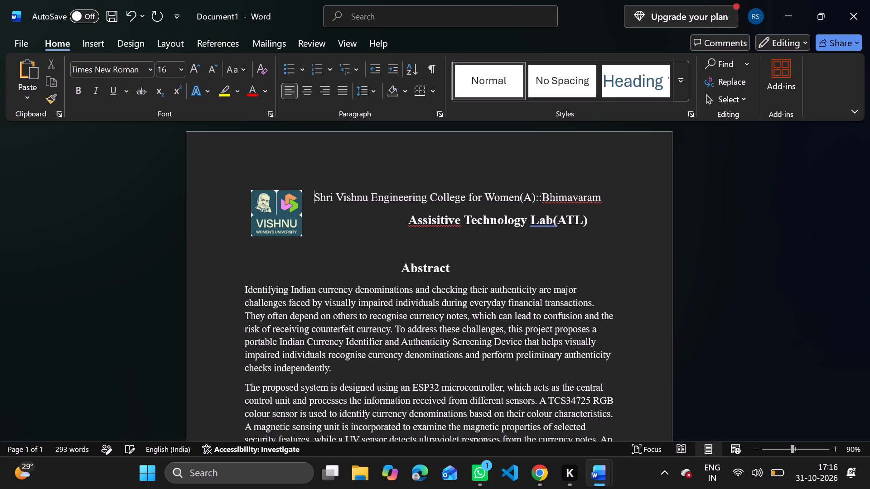
key(BackSpace)
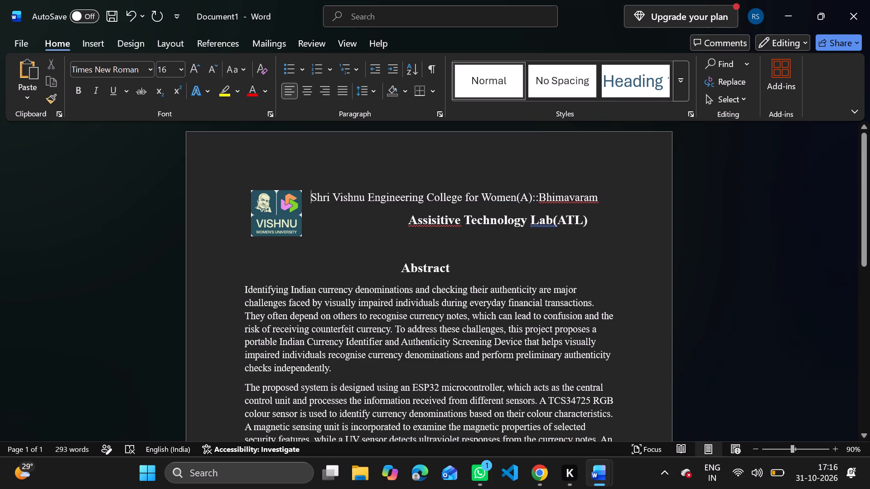
Apply font size 14 again to the whole college title line beside the logo.
drag(310, 194, 587, 204)
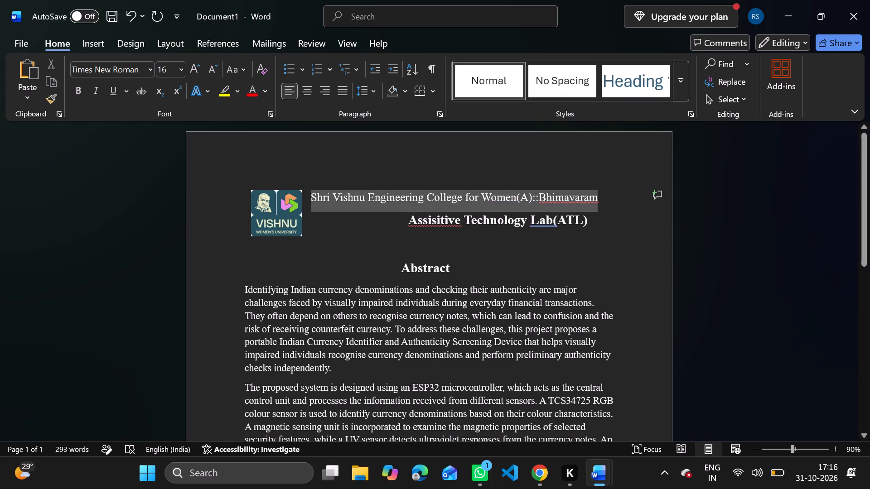
drag(587, 204, 596, 203)
click(182, 65)
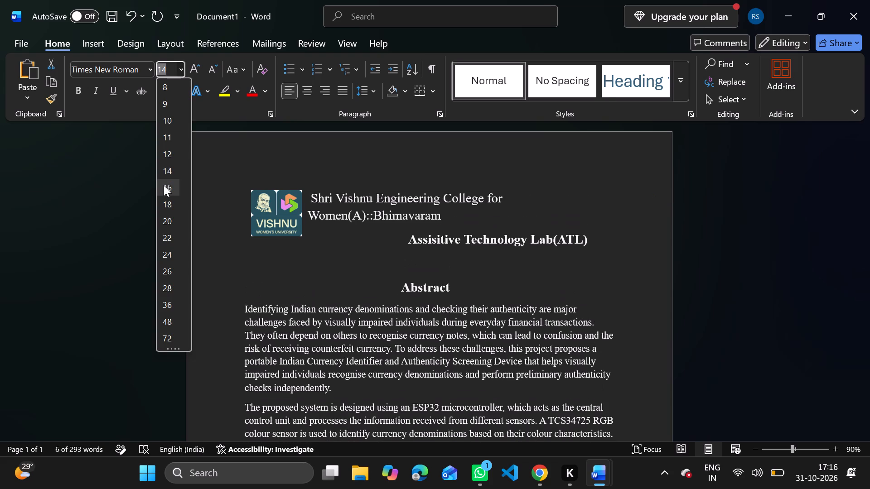
click(168, 173)
Shrink the college logo proportionally to about three quarters of its size.
click(291, 202)
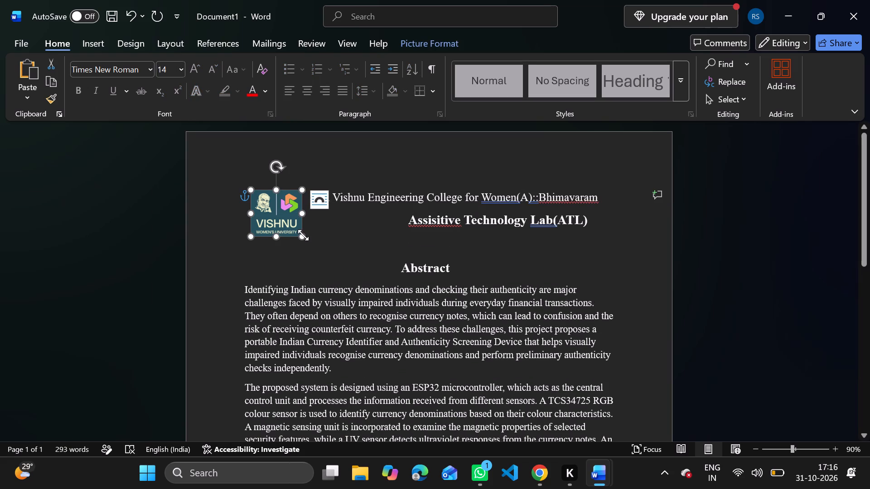
drag(303, 235, 289, 222)
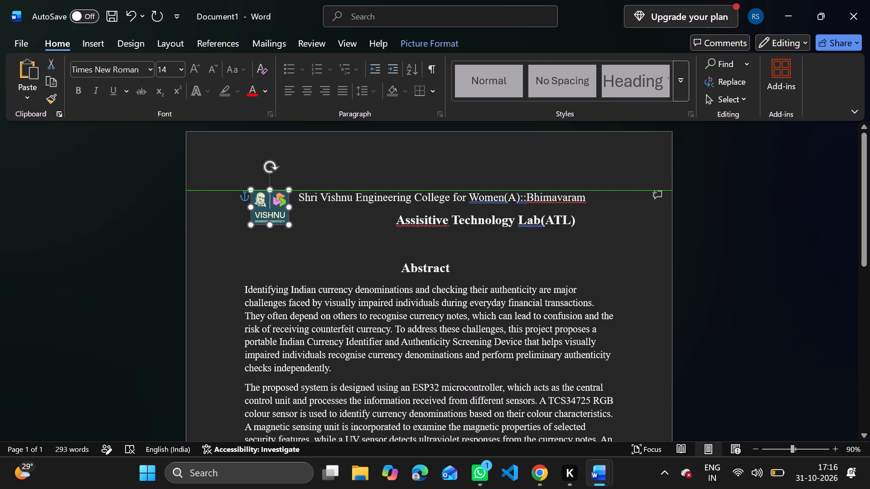
drag(289, 222, 288, 222)
Delete 17 of the spaces before "Assisitive Technology Lab(ATL)" so the lab heading sits under the middle of the college title.
click(395, 221)
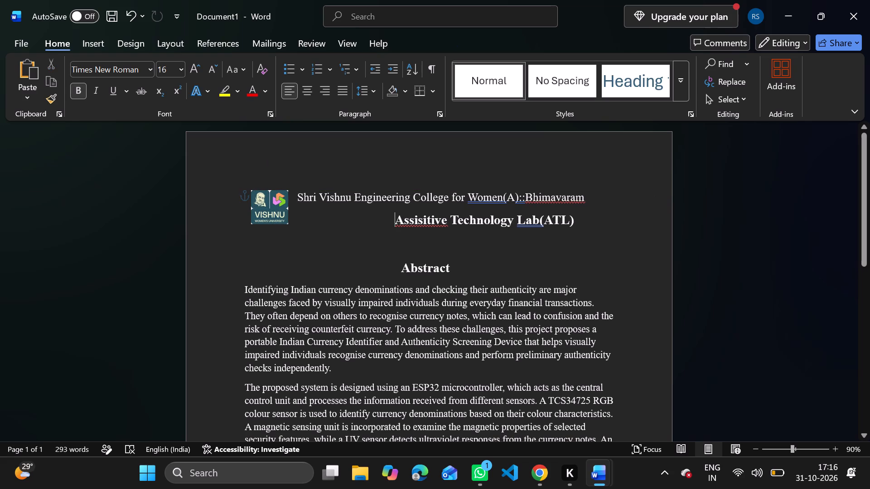
key(BackSpace)
key(BackSpace)
key(BackSpace)
key(BackSpace)
key(BackSpace)
key(BackSpace)
key(BackSpace)
key(BackSpace)
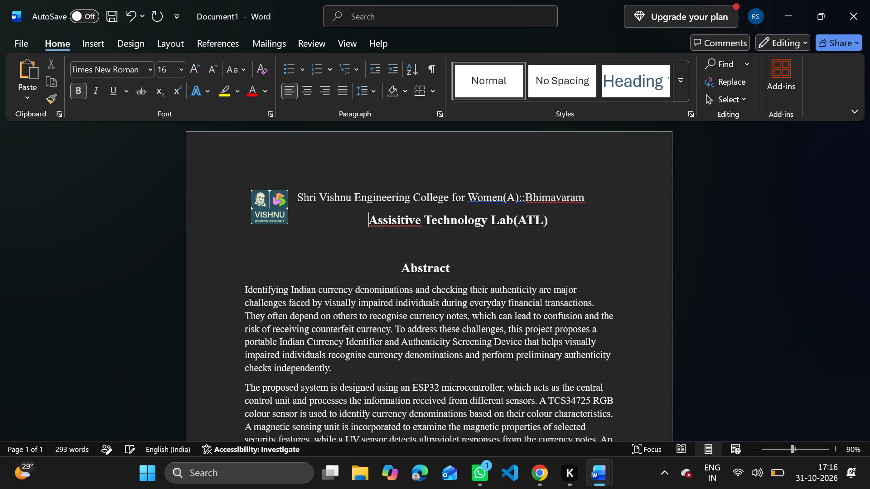
key(BackSpace)
key(BackSpace)
key(BackSpace)
key(BackSpace)
key(BackSpace)
key(BackSpace)
key(BackSpace)
key(BackSpace)
key(BackSpace)
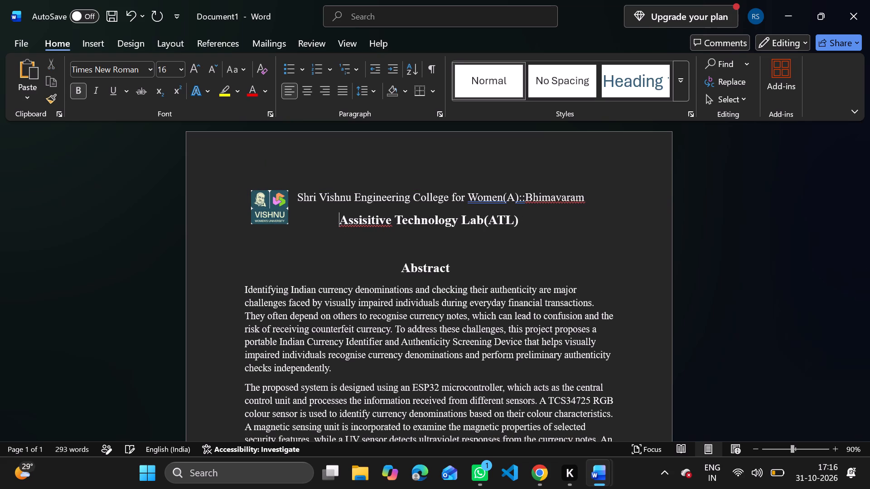
Set the font size of the "Assisitive Technology Lab(ATL)" heading to 14.
drag(340, 219, 545, 227)
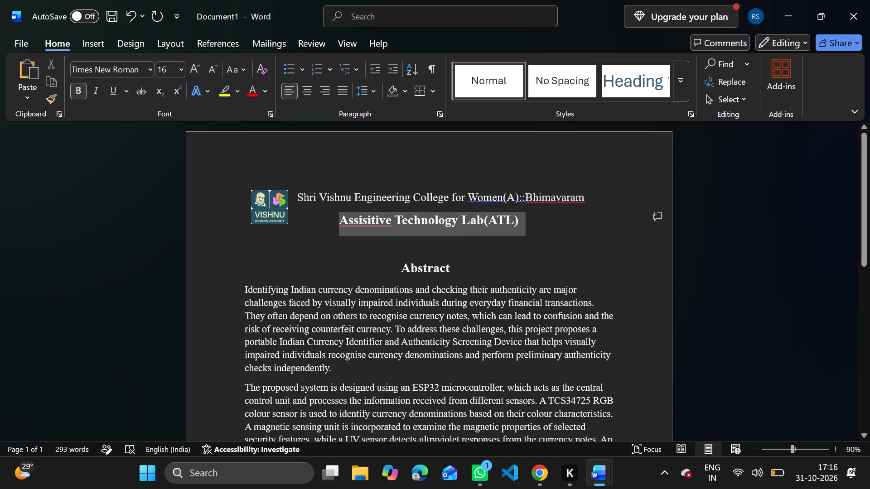
drag(545, 227, 545, 225)
click(179, 78)
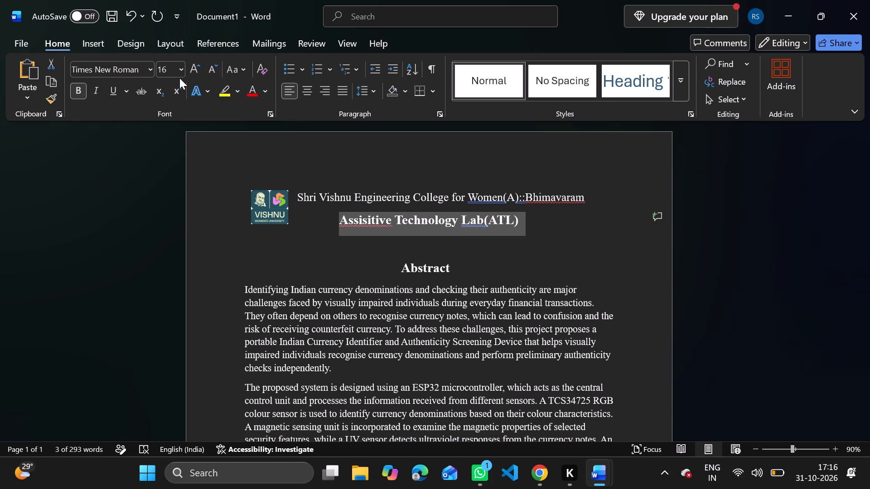
click(179, 75)
click(170, 169)
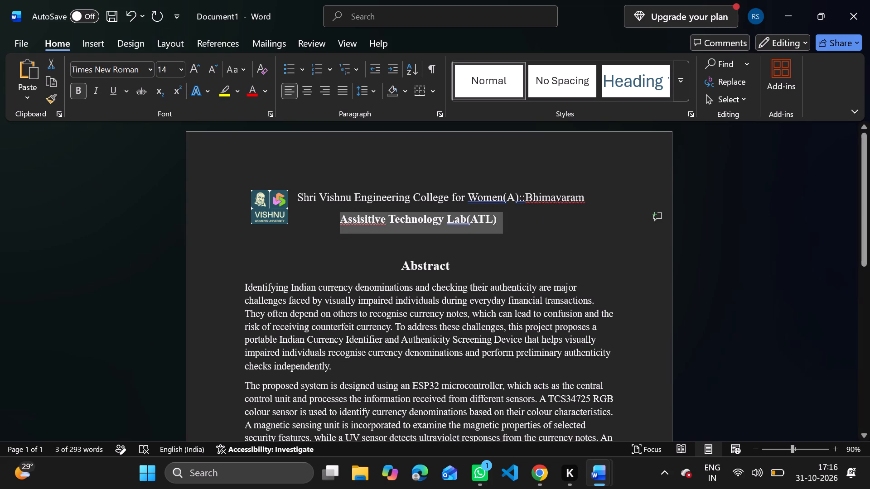
Make the college title line "Shri Vishnu Engineering College for Women(A)::Bhimavaram" bold.
drag(298, 199, 569, 196)
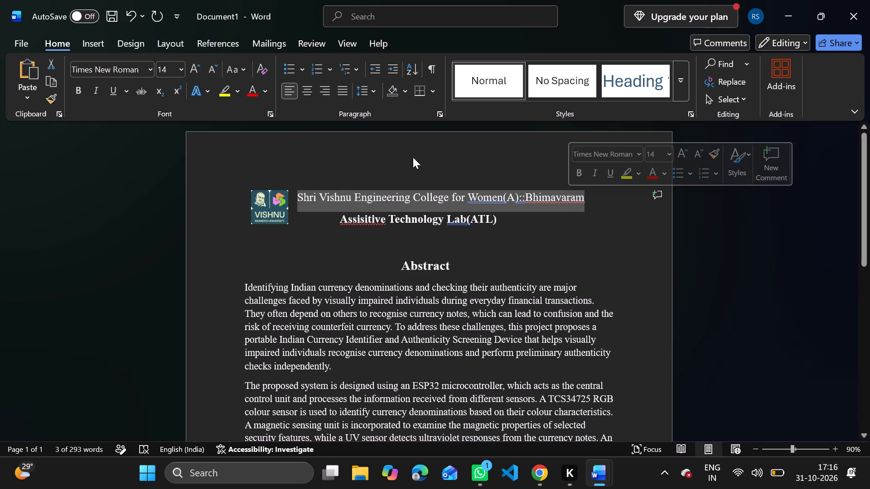
click(77, 88)
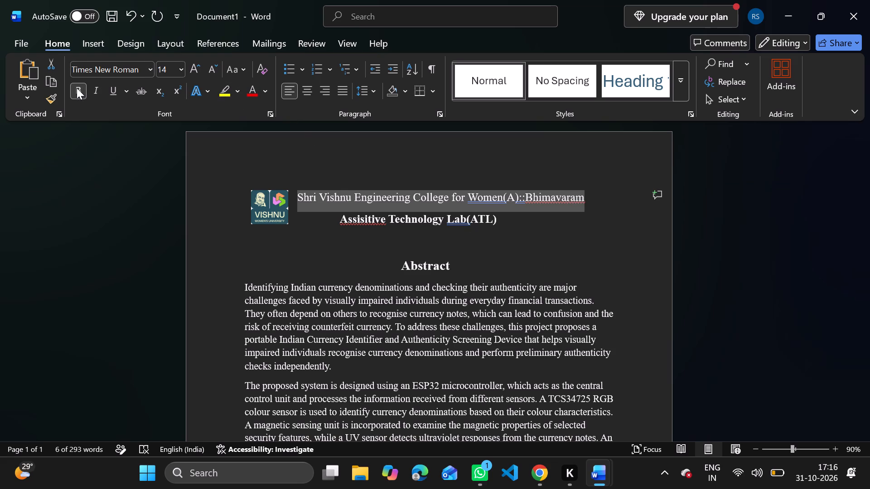
click(402, 264)
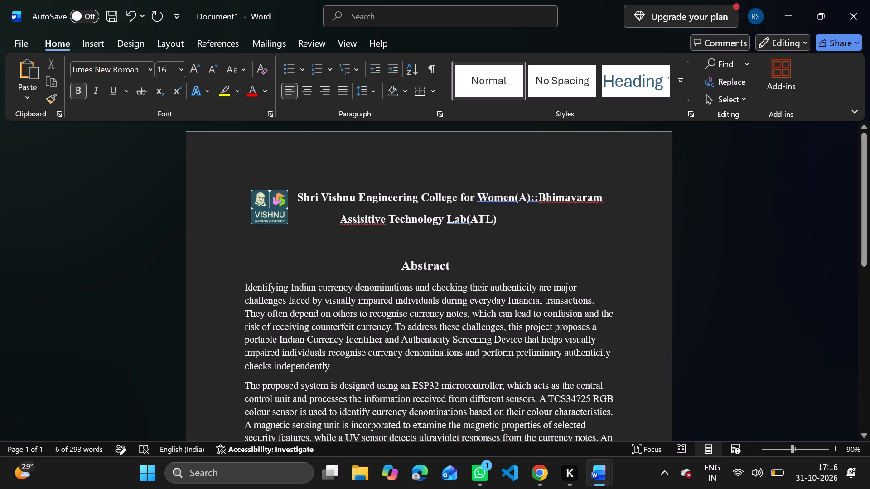
scroll(402, 264, down, 1)
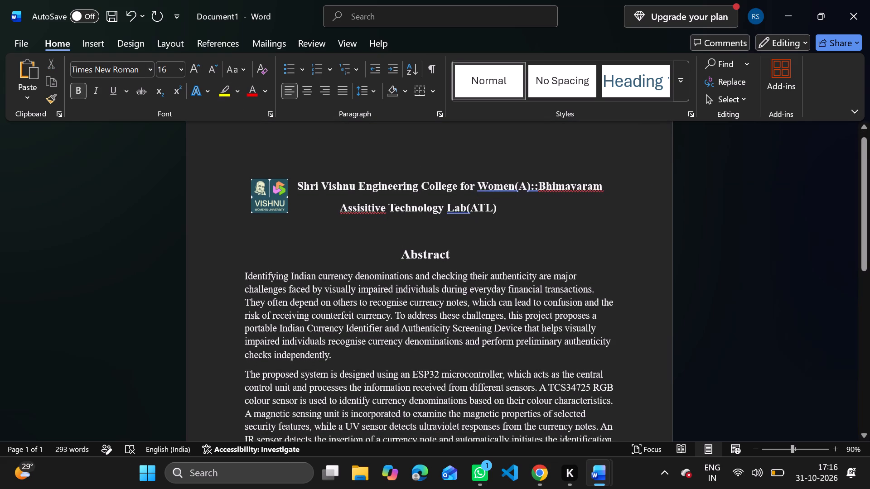
Insert a space before "Bhimavaram" in the college title line.
scroll(402, 264, down, 3)
scroll(402, 264, up, 3)
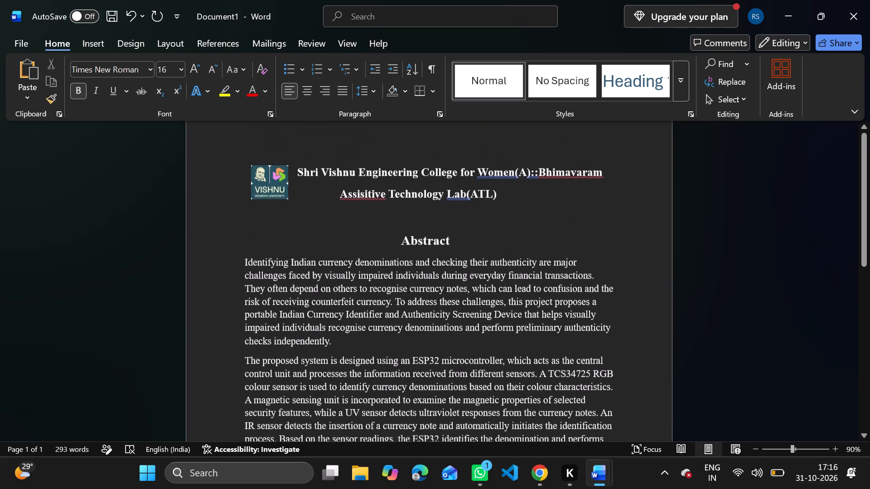
scroll(402, 264, down, 2)
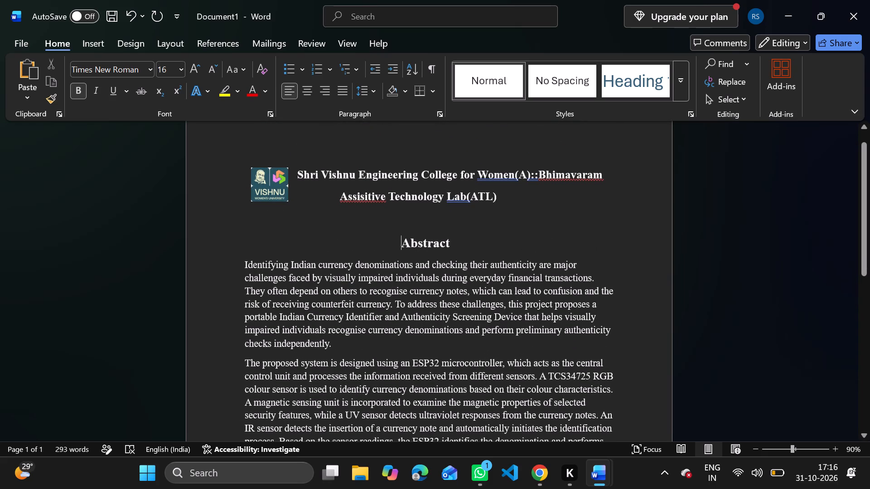
click(542, 174)
key(space)
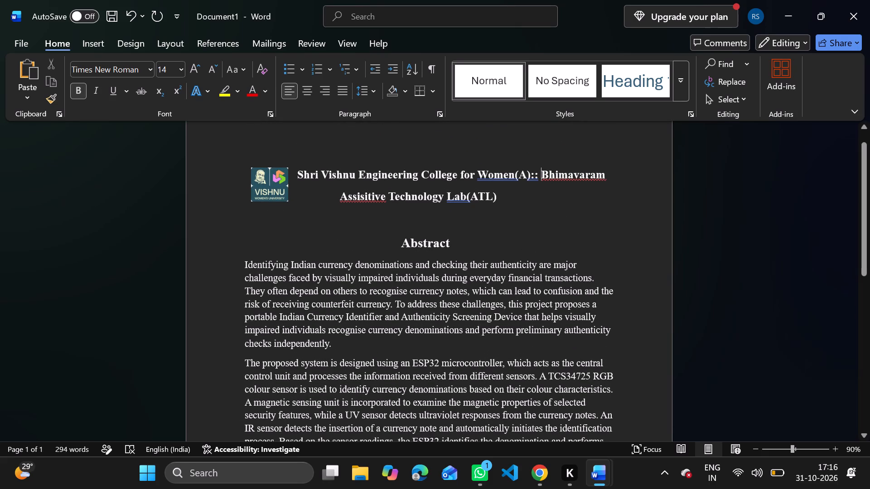
Review the page layout from the college header through the abstract to the "Block Diagram" heading and the space below it.
scroll(397, 205, down, 2)
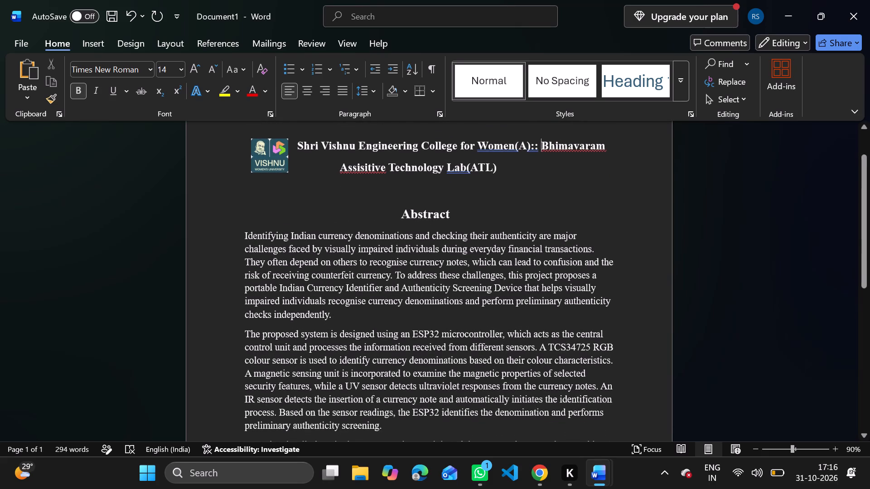
scroll(397, 205, down, 8)
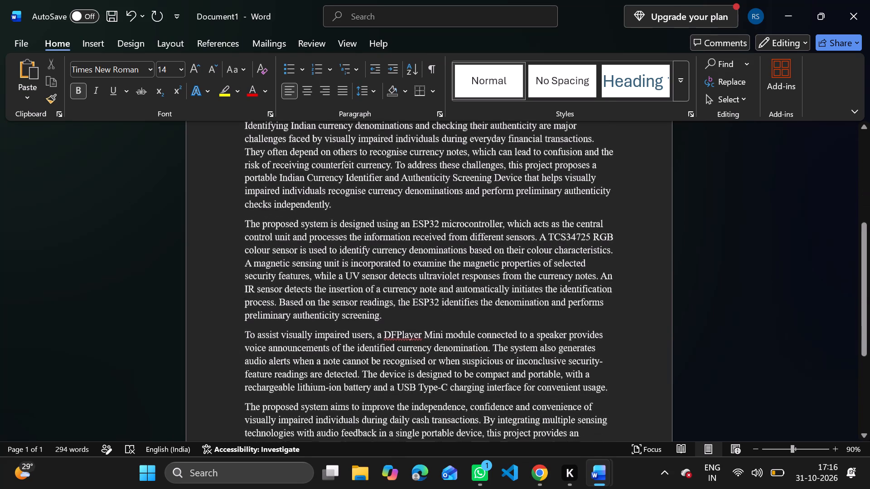
scroll(397, 205, down, 4)
scroll(397, 205, up, 11)
scroll(397, 205, down, 1)
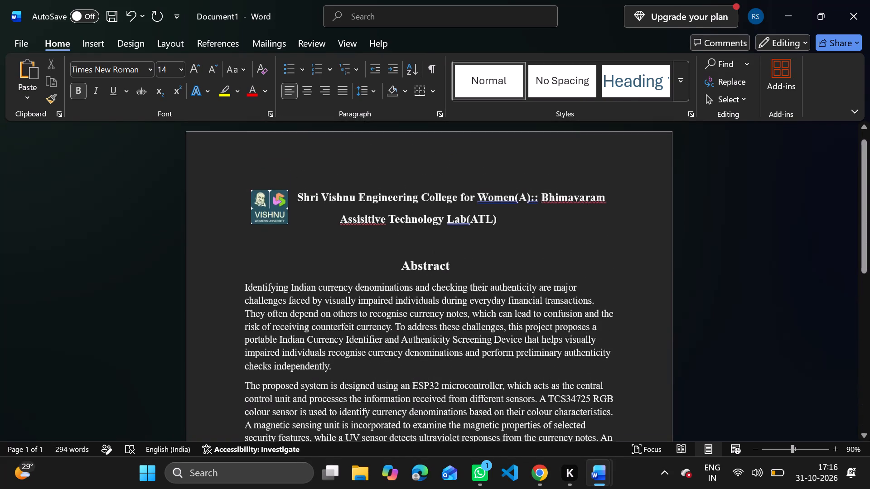
scroll(397, 205, down, 1)
drag(403, 204, 461, 203)
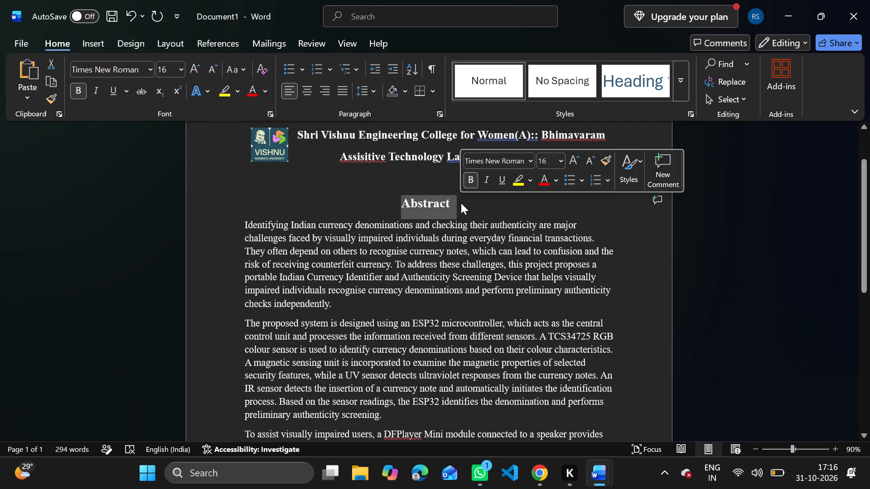
click(461, 203)
scroll(461, 203, down, 3)
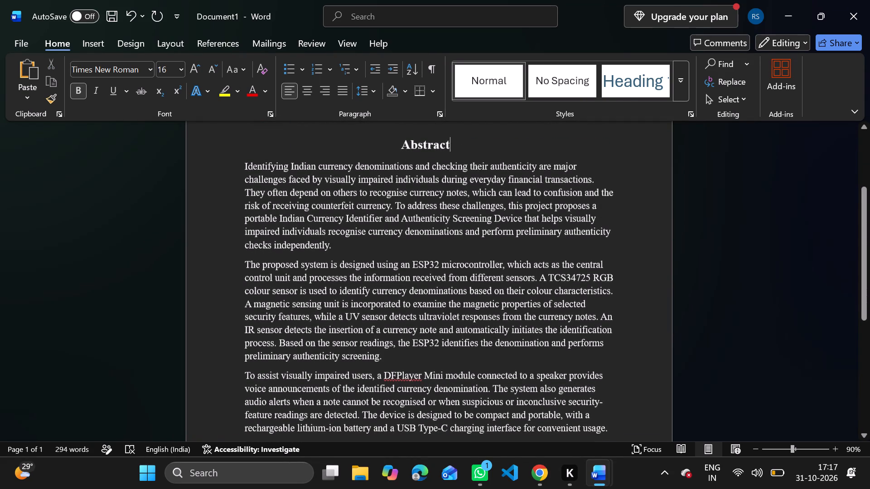
scroll(461, 203, down, 2)
scroll(461, 203, up, 1)
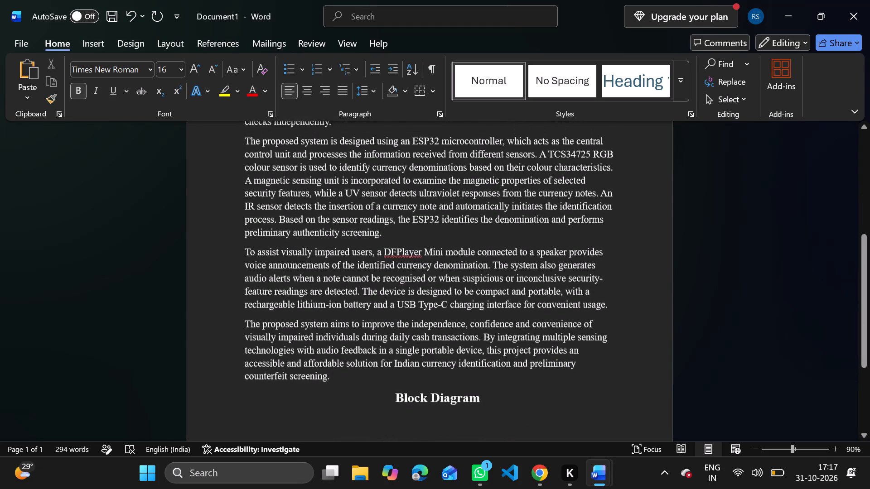
scroll(461, 203, up, 4)
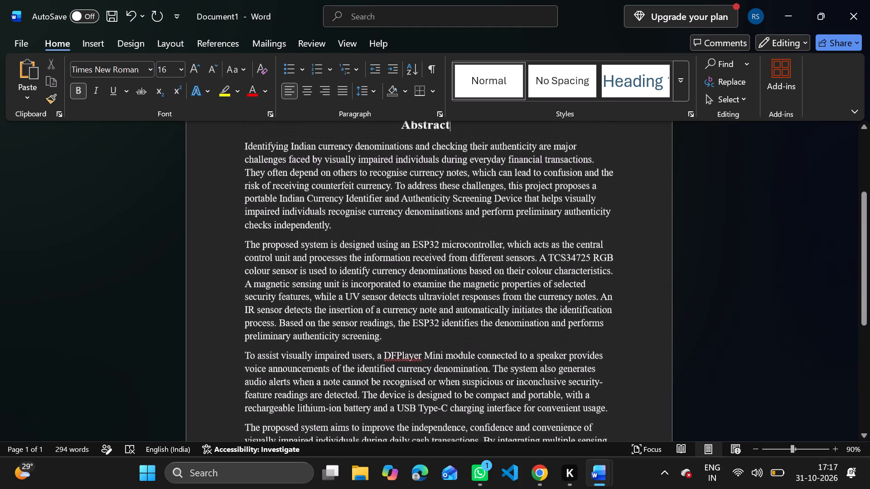
scroll(461, 203, up, 6)
scroll(461, 203, down, 1)
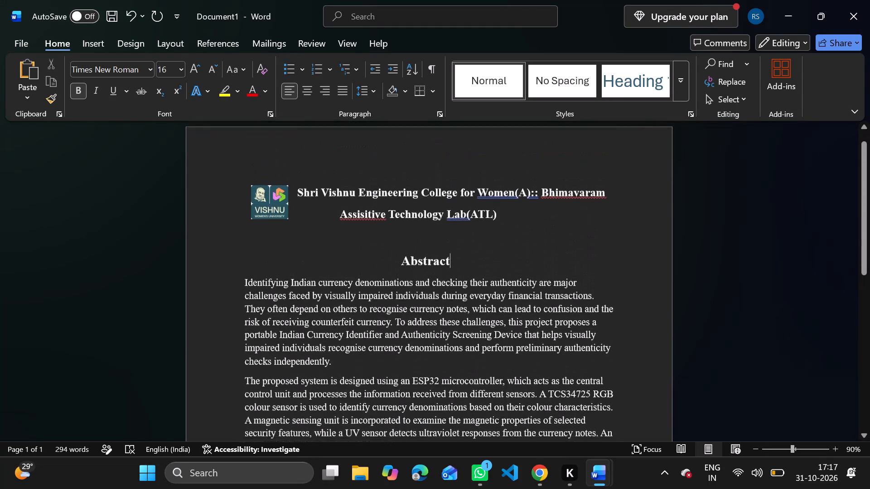
scroll(461, 203, down, 10)
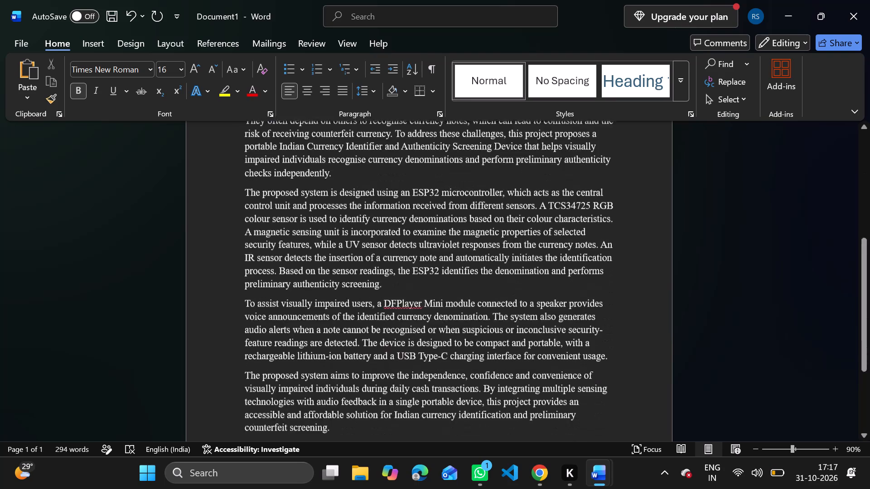
scroll(461, 203, down, 3)
click(422, 314)
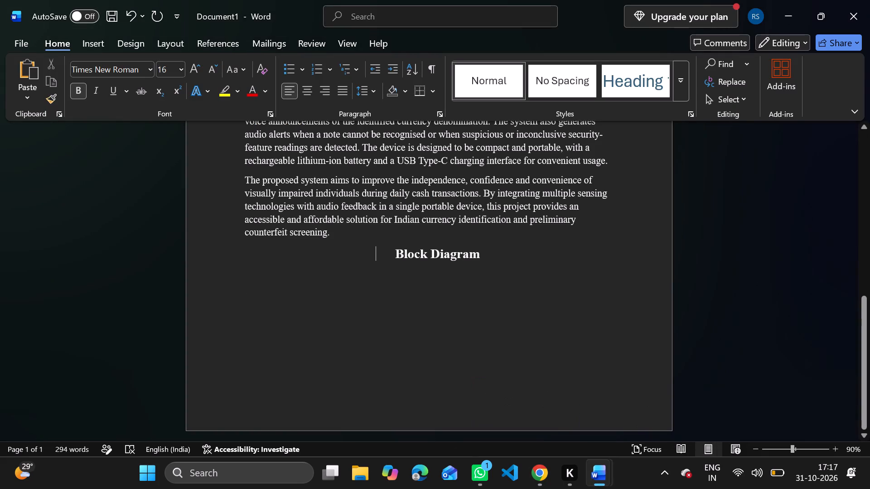
click(481, 254)
key(Return)
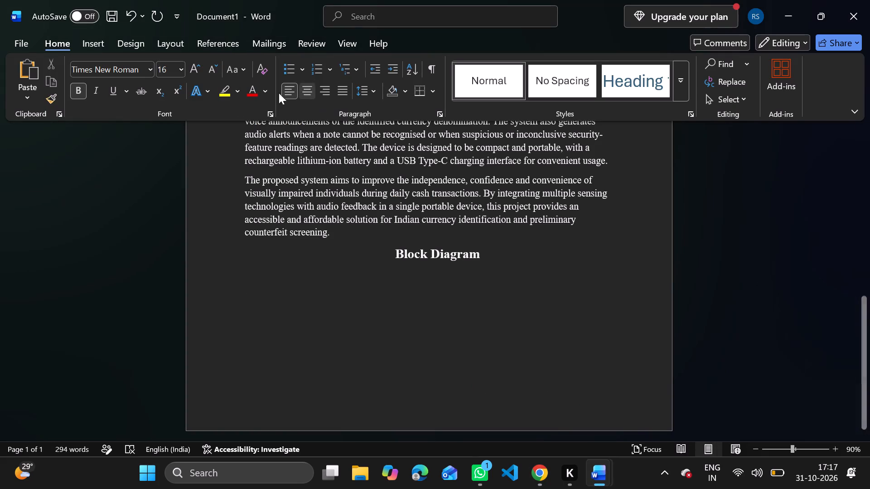
click(183, 72)
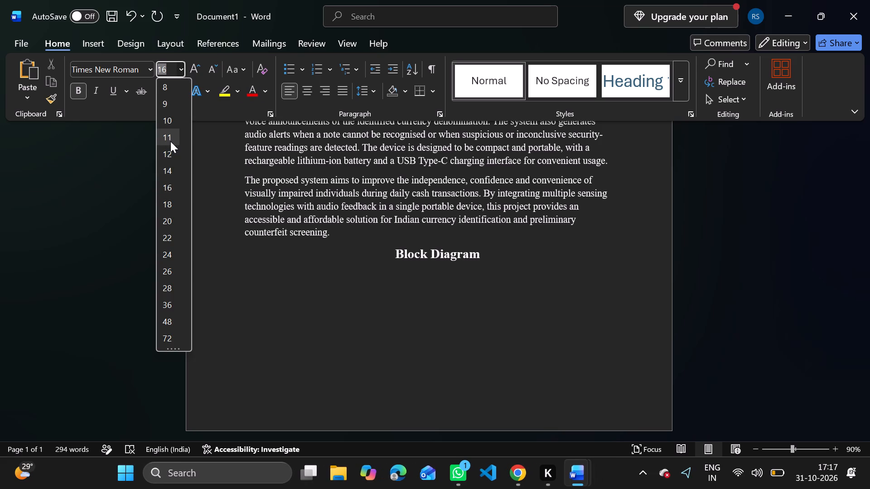
click(170, 141)
key(ctrl+v)
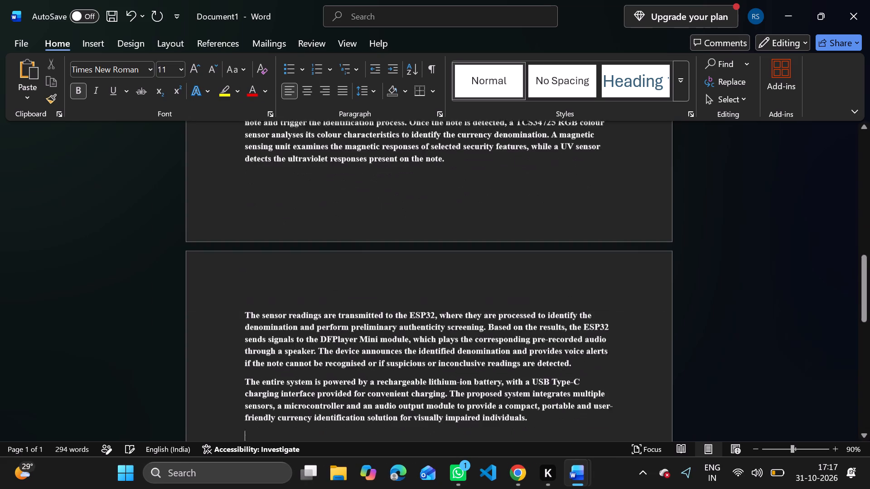
Remove the bold formatting from all the pasted block diagram paragraphs.
scroll(330, 240, up, 6)
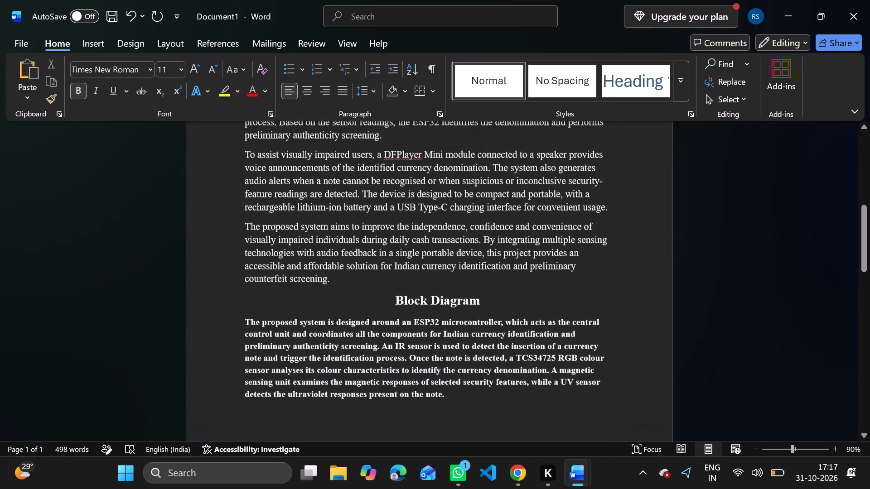
scroll(330, 240, down, 1)
drag(245, 249, 257, 258)
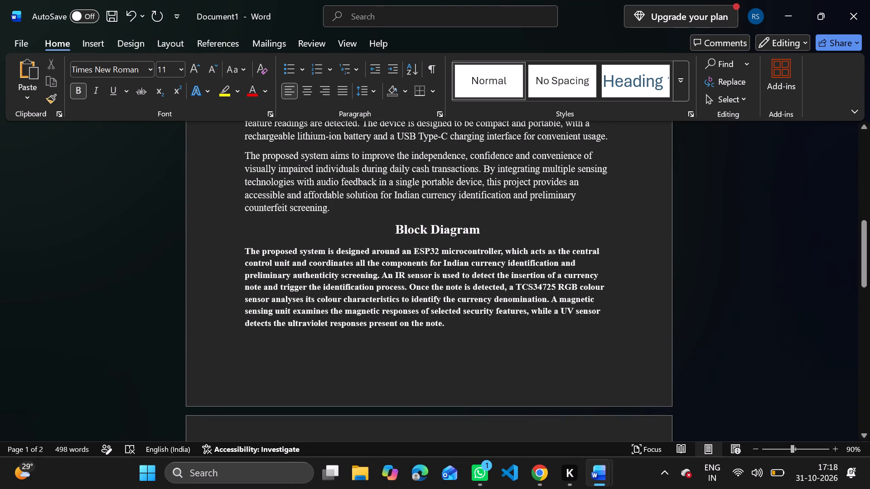
drag(257, 258, 479, 206)
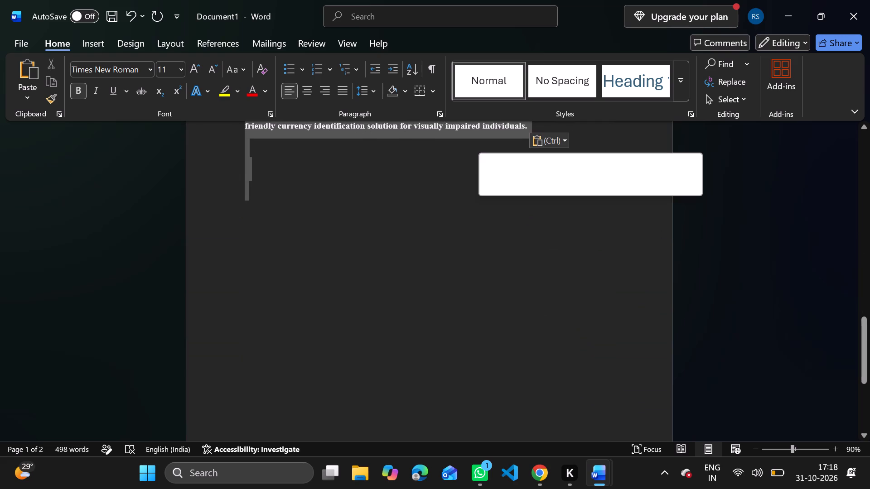
click(80, 94)
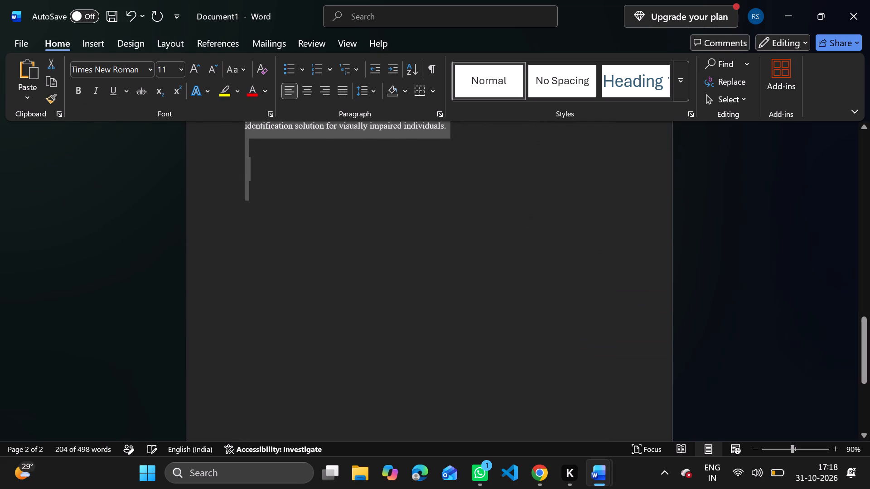
Review the college header, the spacing above "Abstract" and the abstract paragraphs.
scroll(327, 253, up, 8)
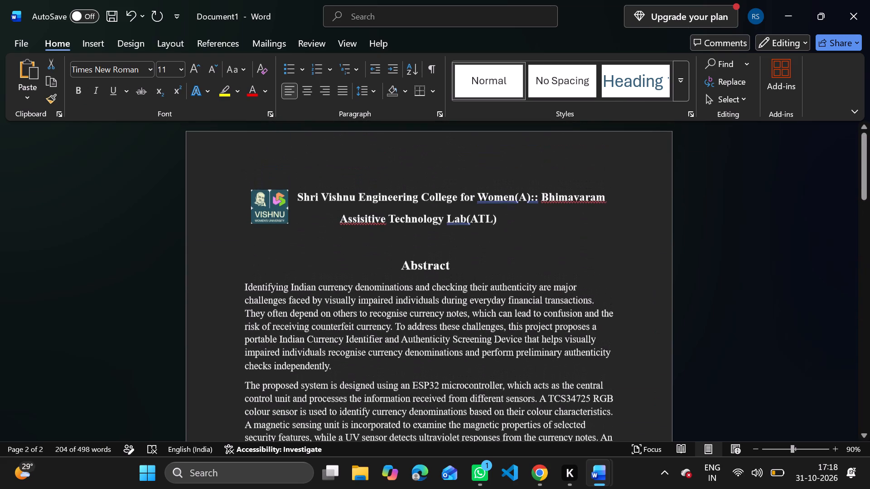
click(482, 292)
click(440, 251)
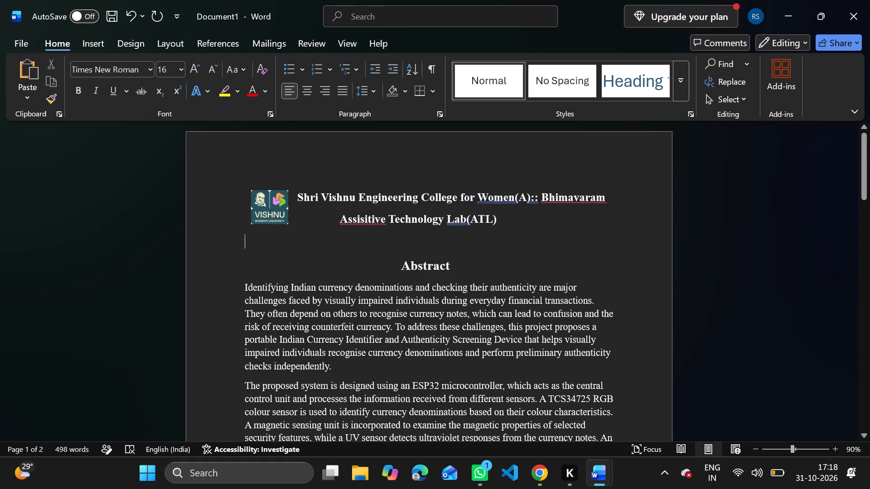
scroll(516, 292, down, 1)
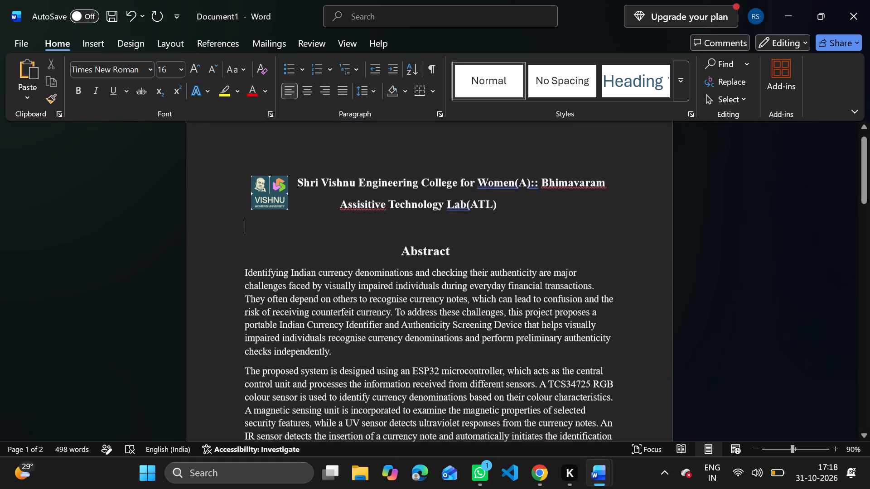
scroll(516, 292, down, 7)
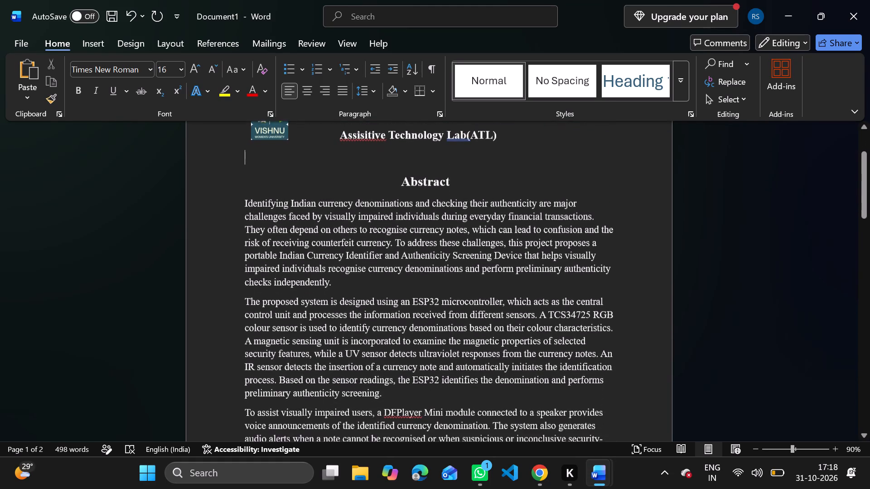
scroll(516, 292, down, 2)
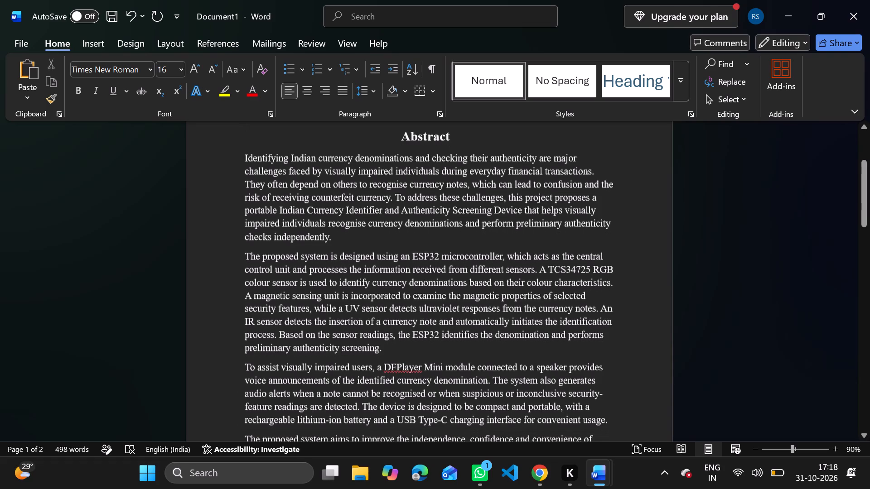
scroll(516, 292, down, 1)
scroll(516, 292, up, 6)
scroll(516, 292, down, 1)
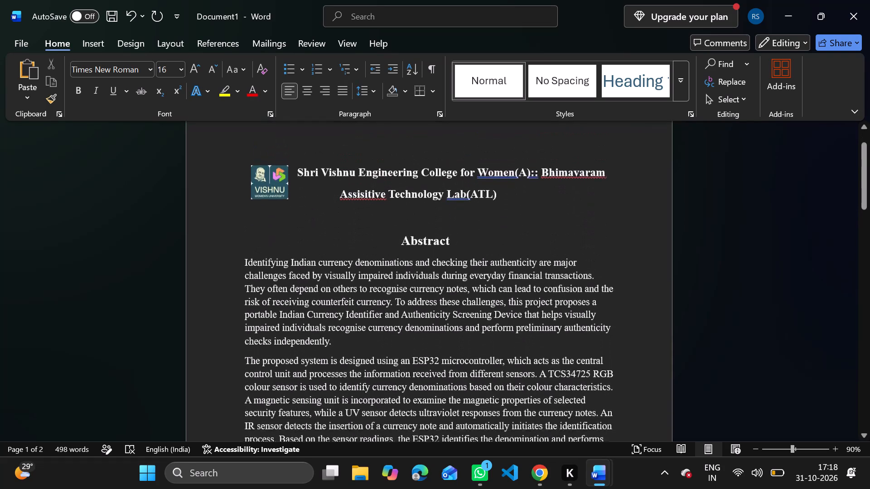
scroll(516, 292, down, 5)
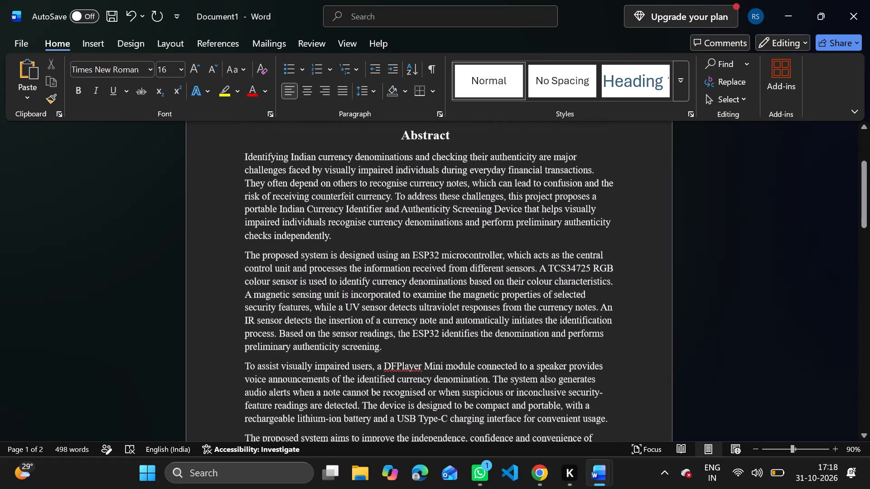
scroll(516, 292, down, 1)
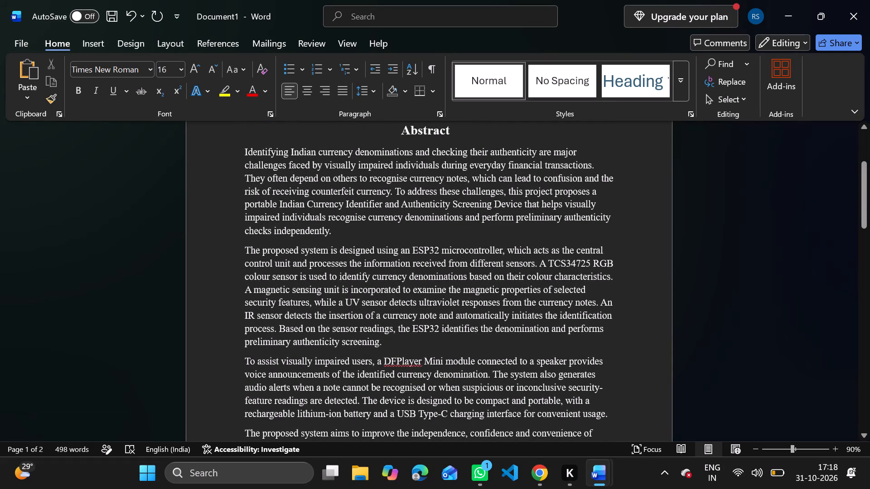
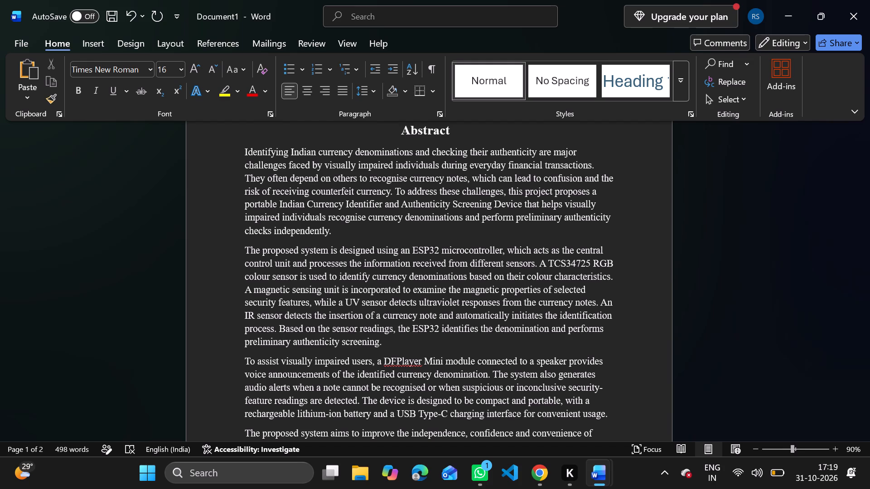
Bold the phrase from "portable Indian Currency Identifier" through "recognise currency denominations" in the first abstract paragraph.
scroll(400, 313, down, 2)
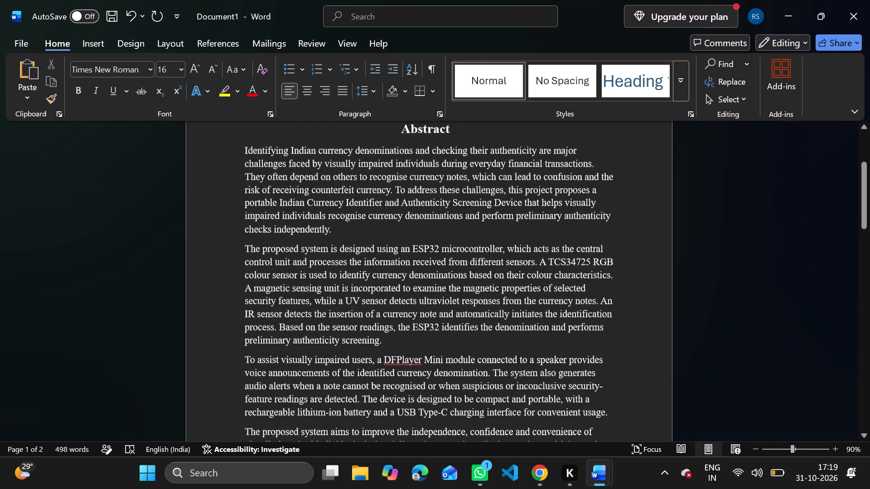
scroll(400, 313, down, 3)
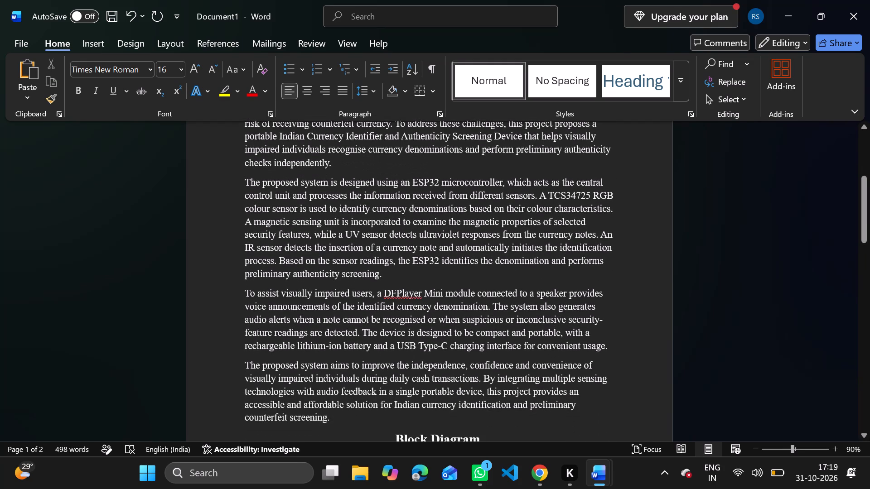
scroll(400, 313, up, 1)
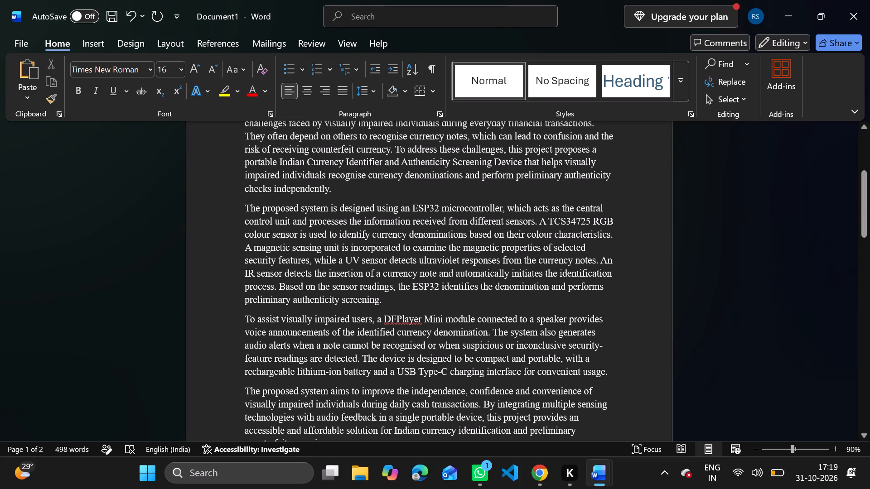
drag(244, 161, 413, 168)
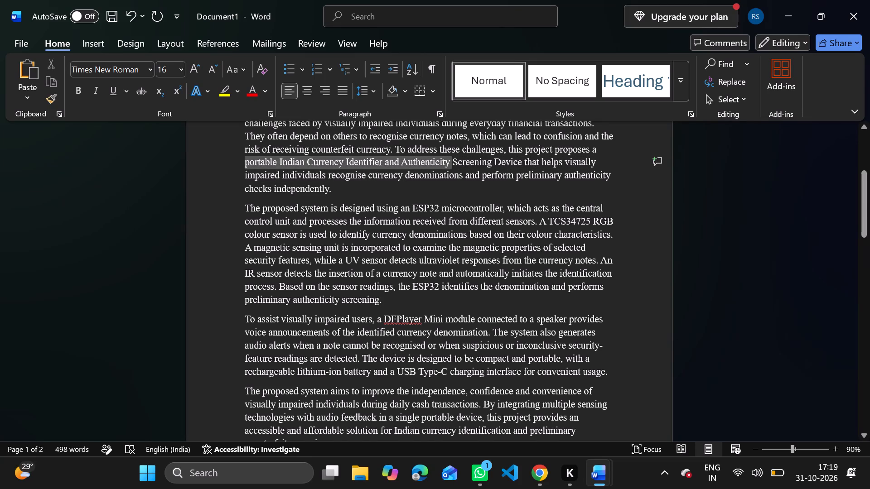
drag(413, 168, 355, 171)
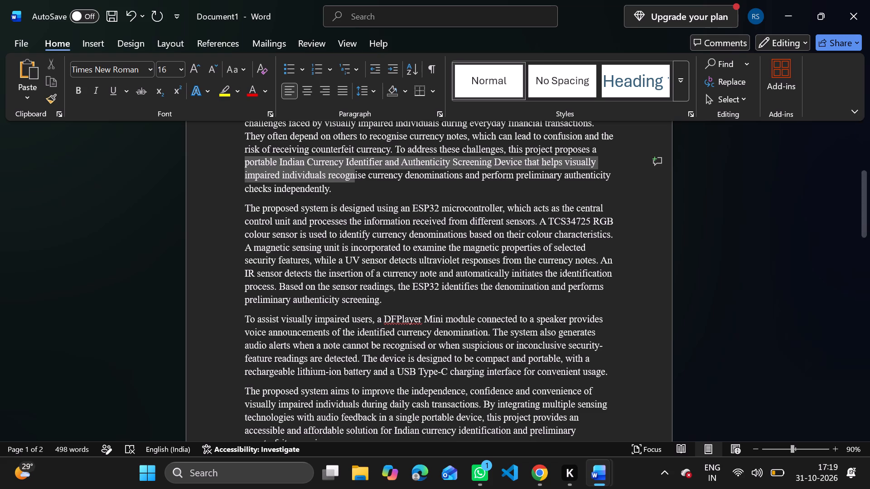
drag(355, 171, 358, 171)
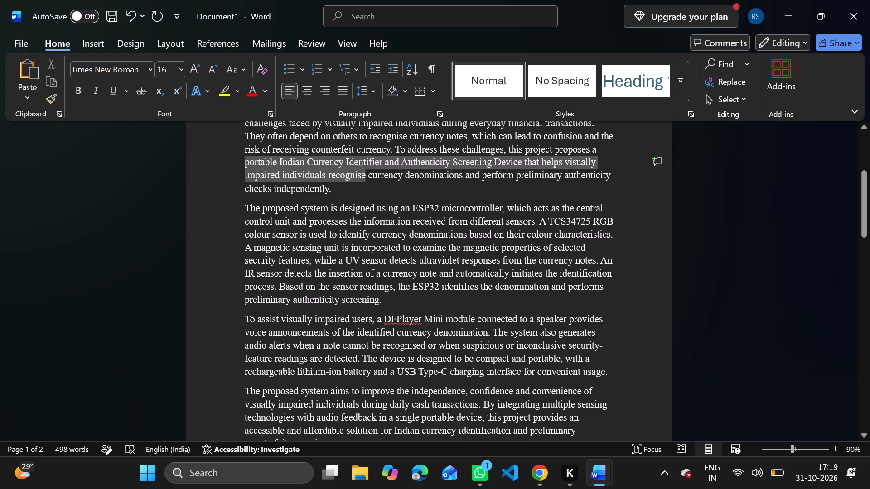
drag(358, 171, 459, 173)
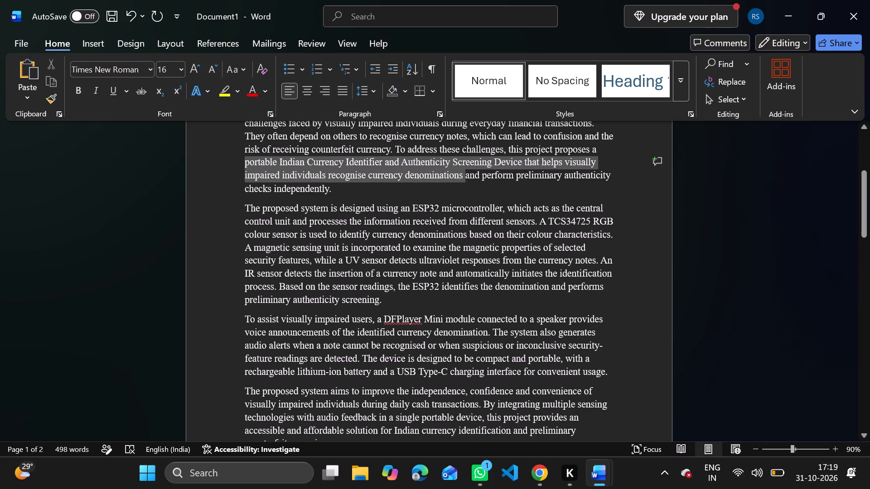
drag(459, 173, 462, 173)
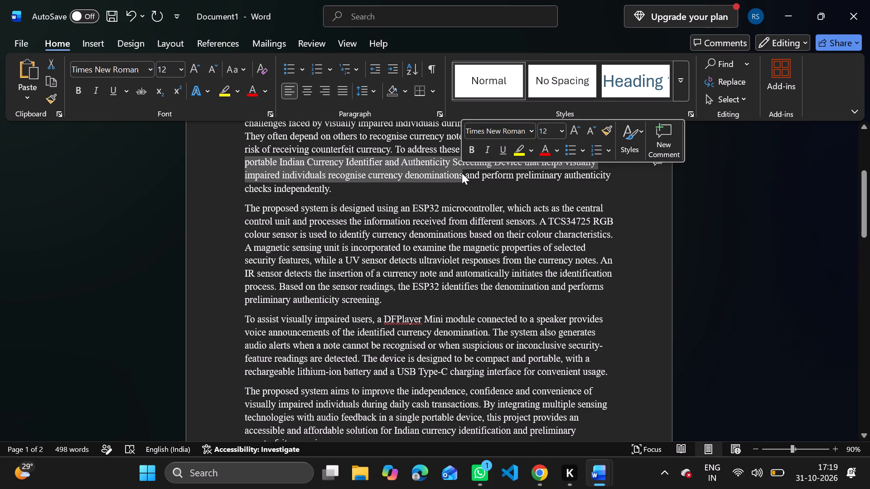
click(81, 88)
click(403, 192)
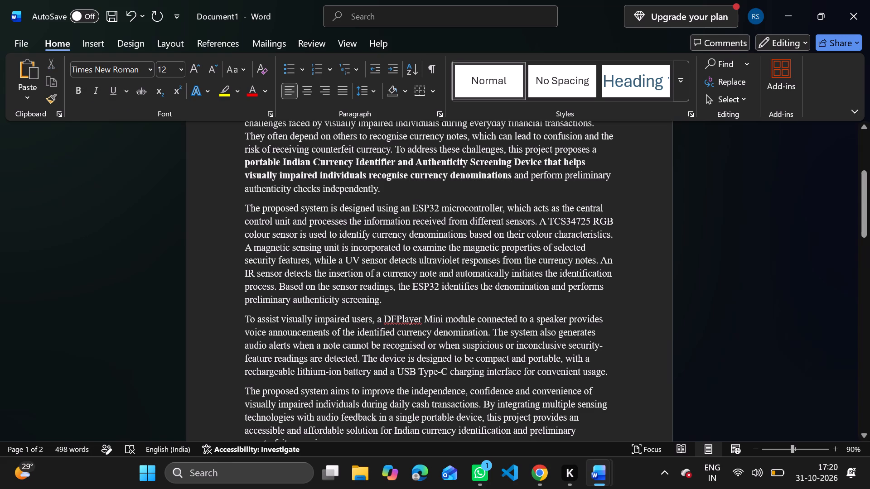
Review the remaining abstract paragraphs down to the "Block Diagram" heading.
scroll(403, 192, down, 2)
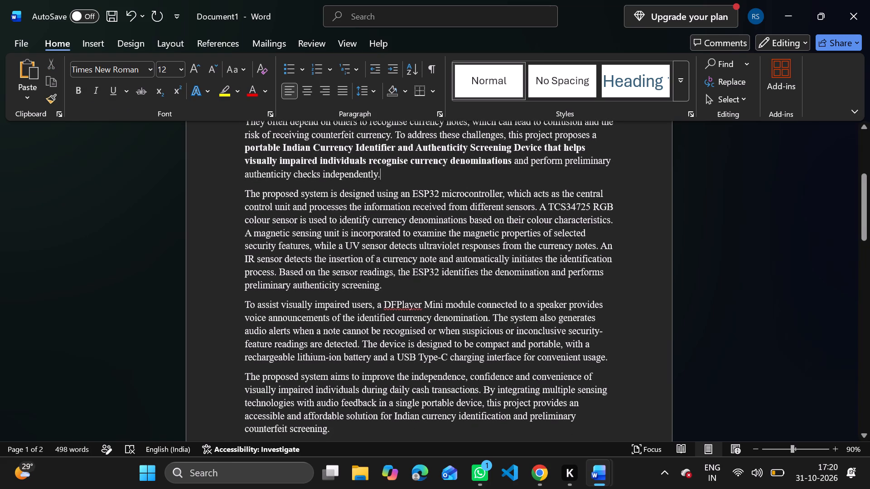
scroll(426, 274, down, 4)
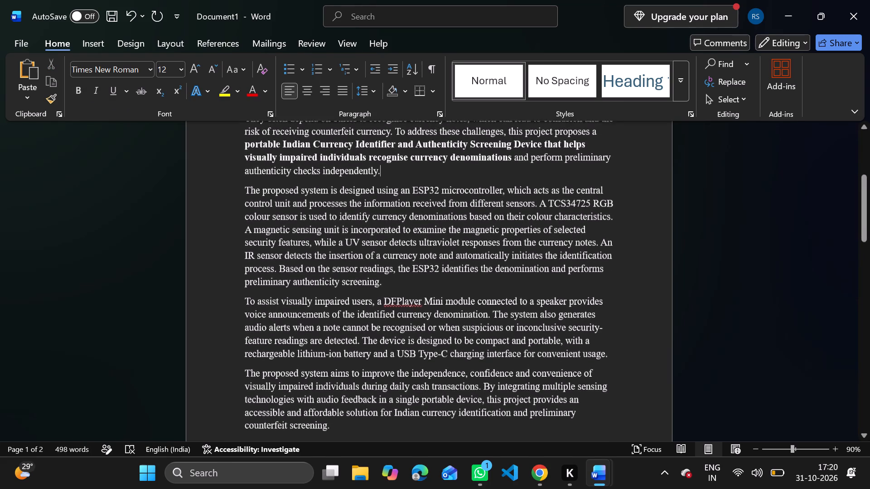
scroll(426, 274, down, 1)
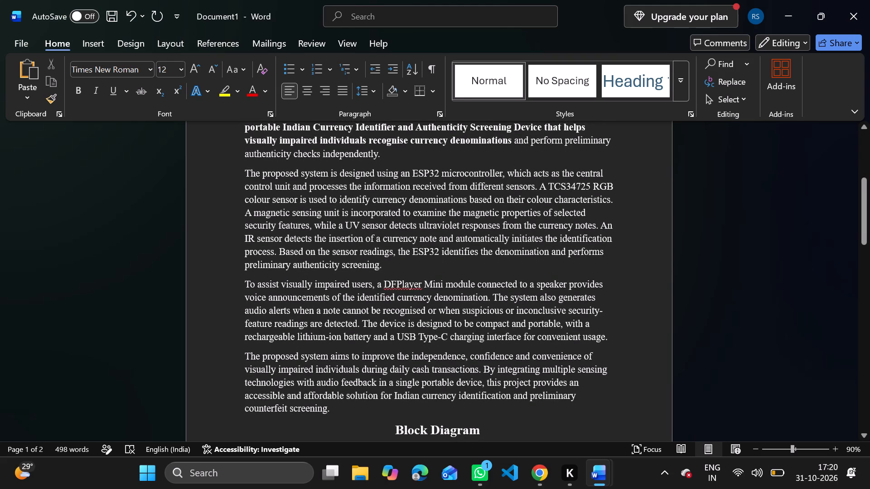
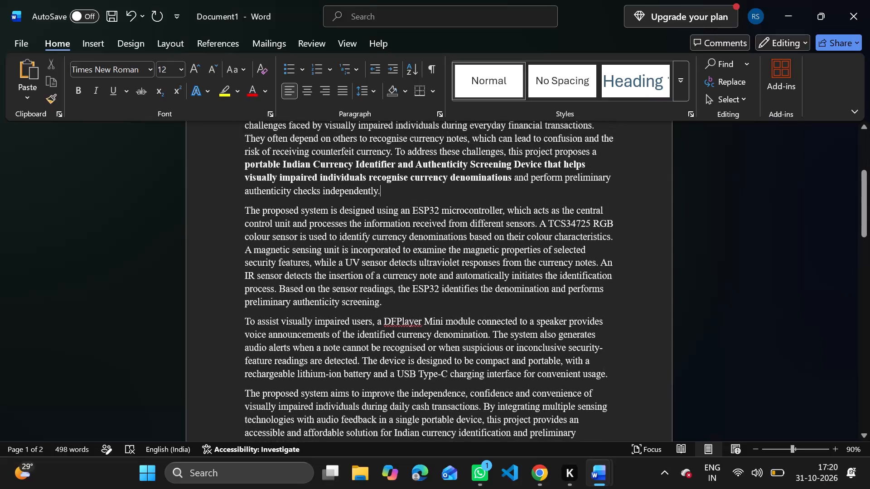
Read through the abstract again from its heading down to the opening paragraph of the Block Diagram section.
scroll(426, 274, up, 2)
scroll(426, 274, down, 1)
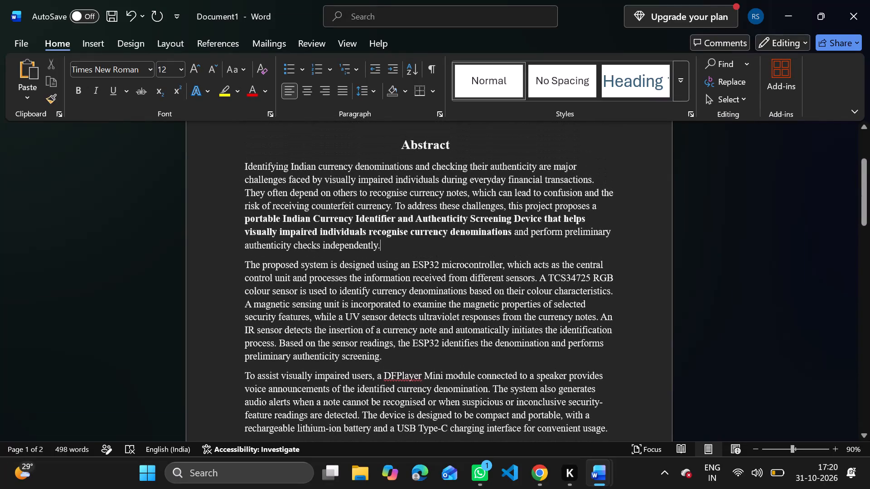
scroll(426, 274, down, 2)
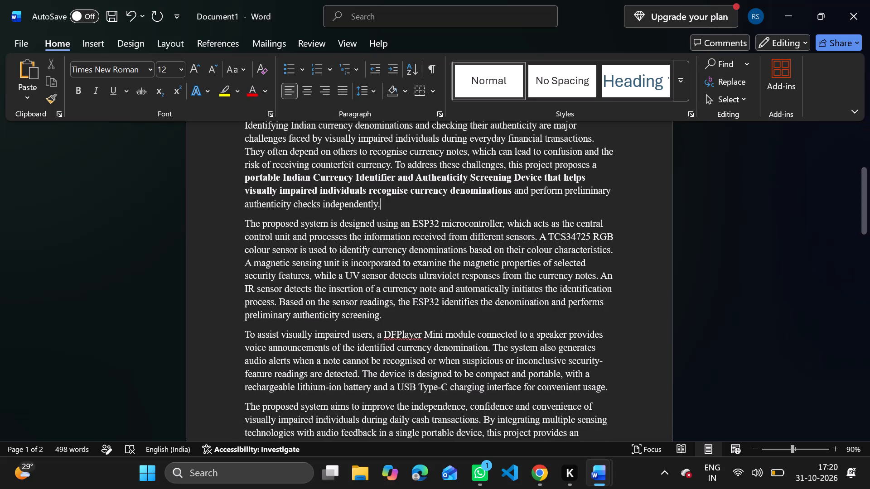
scroll(426, 274, down, 1)
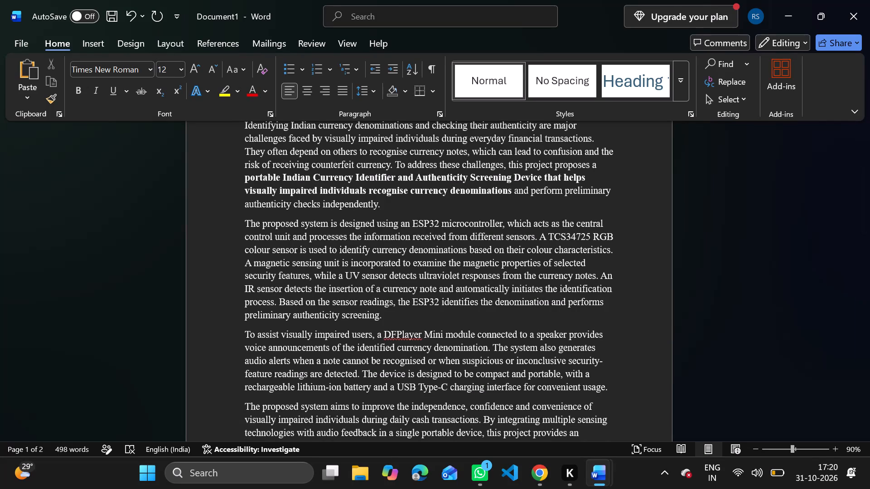
scroll(426, 274, down, 1)
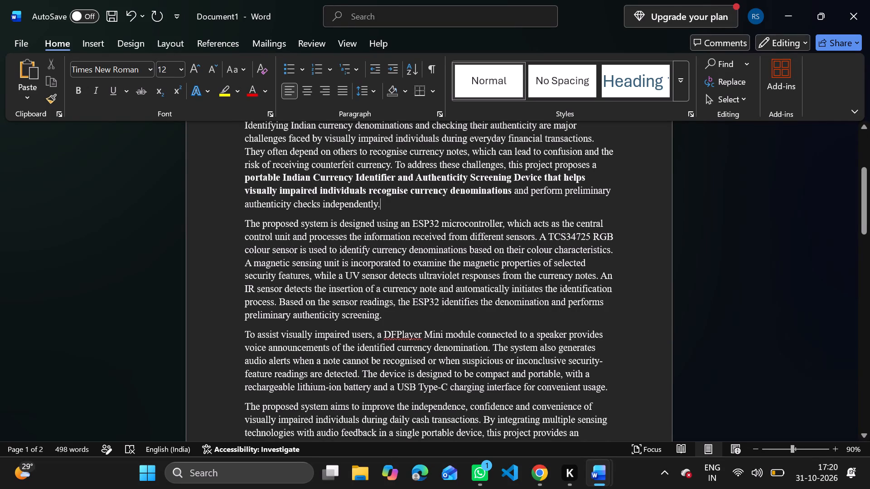
scroll(364, 267, down, 2)
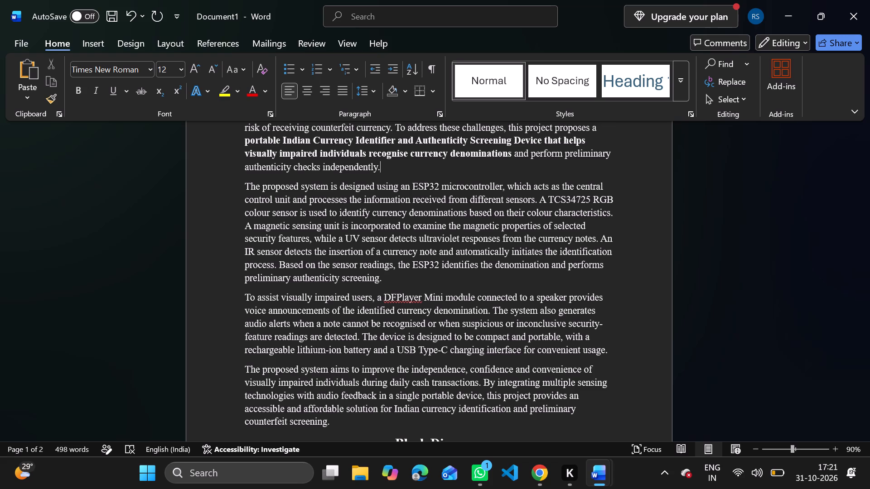
scroll(364, 267, down, 5)
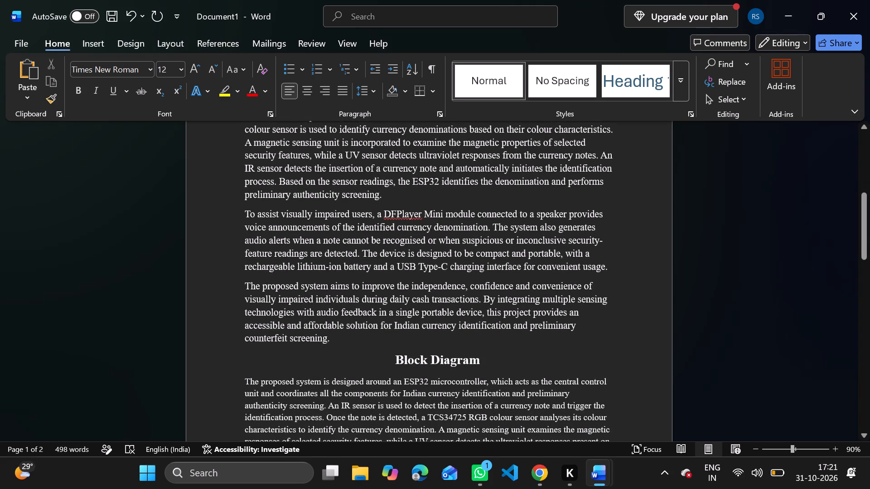
scroll(364, 267, down, 2)
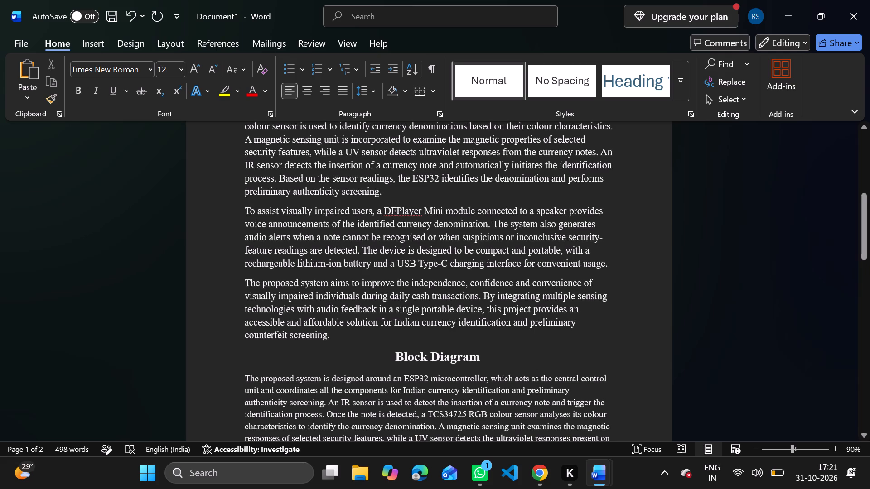
scroll(364, 267, down, 2)
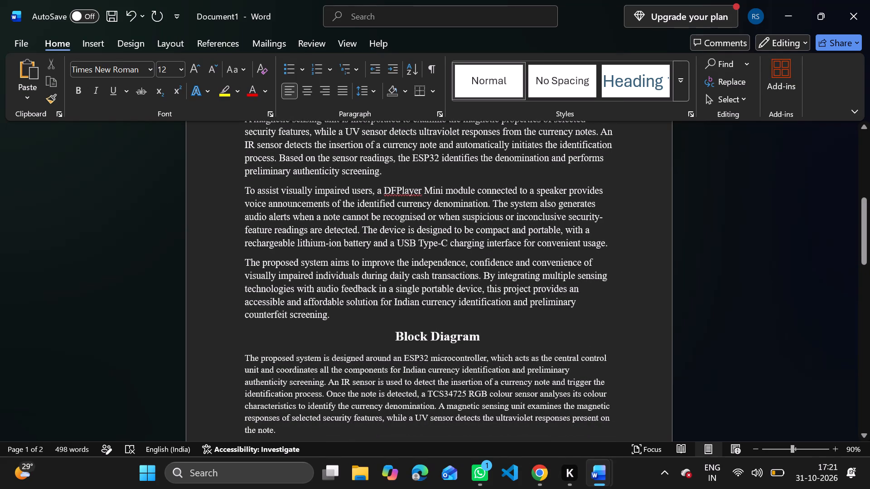
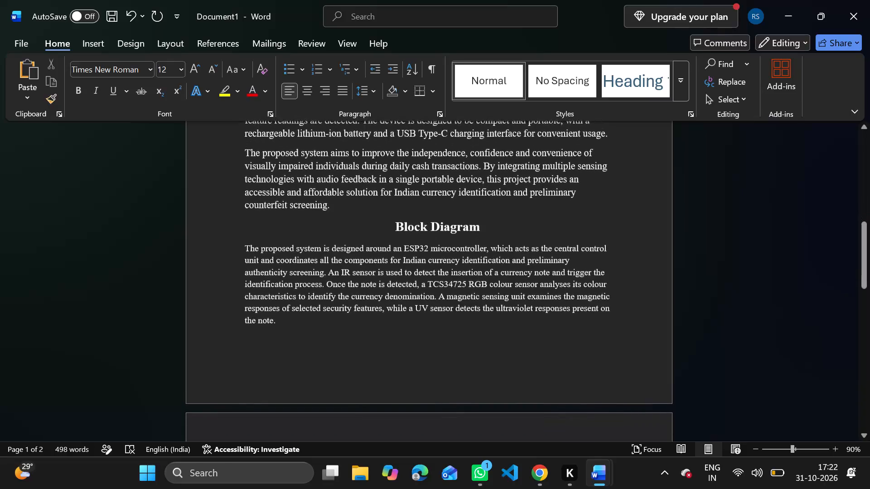
Read through the Block Diagram section to the end of the document and place the cursor below its last paragraph.
scroll(591, 250, down, 1)
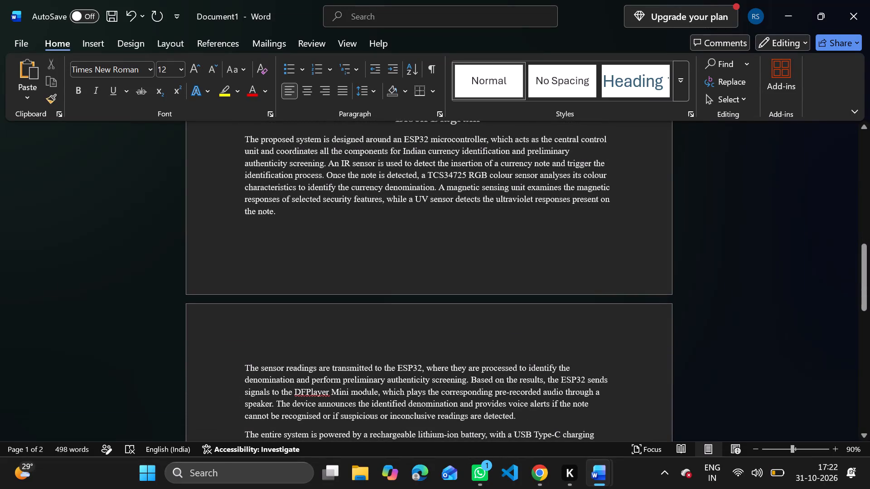
scroll(591, 250, down, 5)
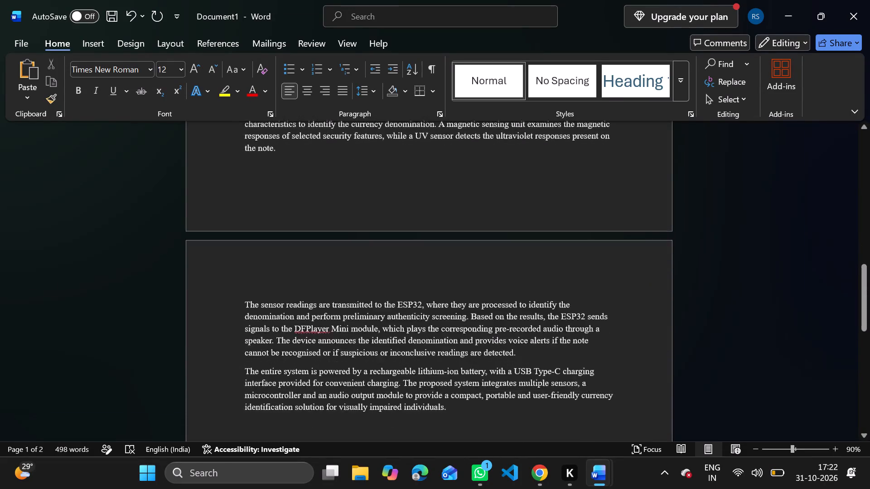
scroll(591, 250, down, 1)
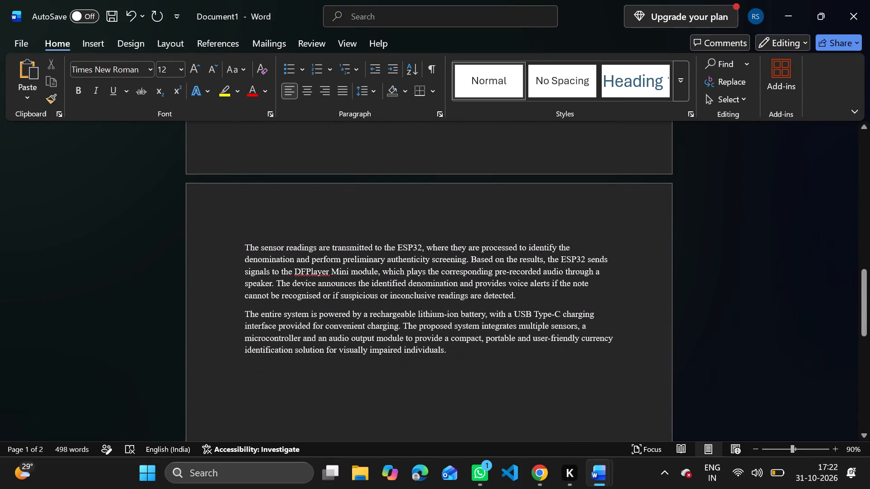
scroll(591, 250, down, 10)
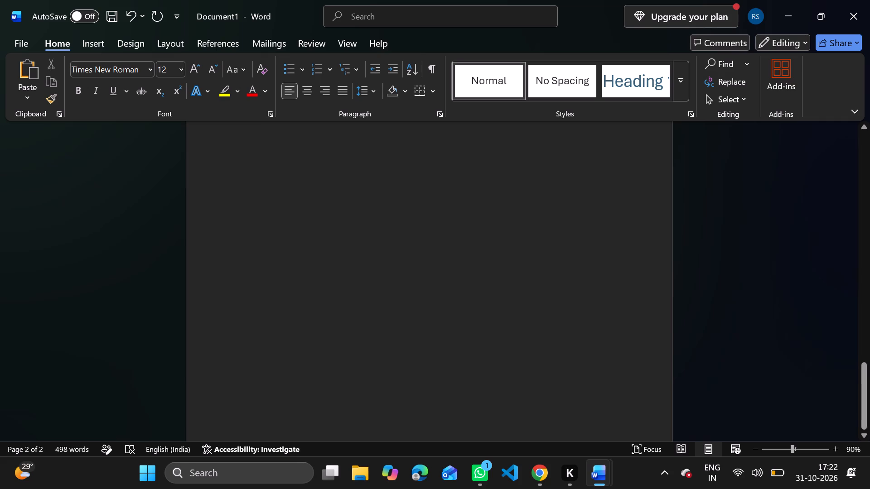
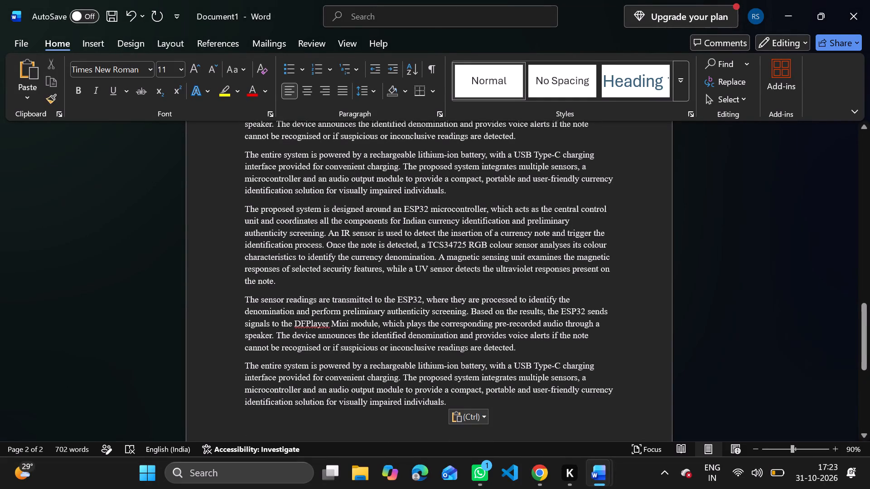
Switch back to the Word document and undo the duplicate paste of the three Block Diagram paragraphs.
key(ctrl+z)
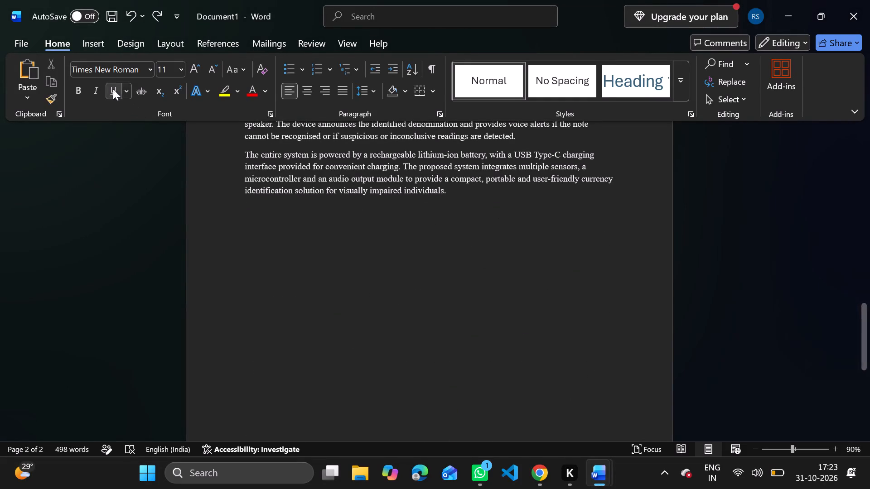
Insert the block diagram picture "WhatsApp Image 2026-10-31 at 4.46.55 PM" from the Pictures folder below the last paragraph.
click(101, 45)
click(146, 80)
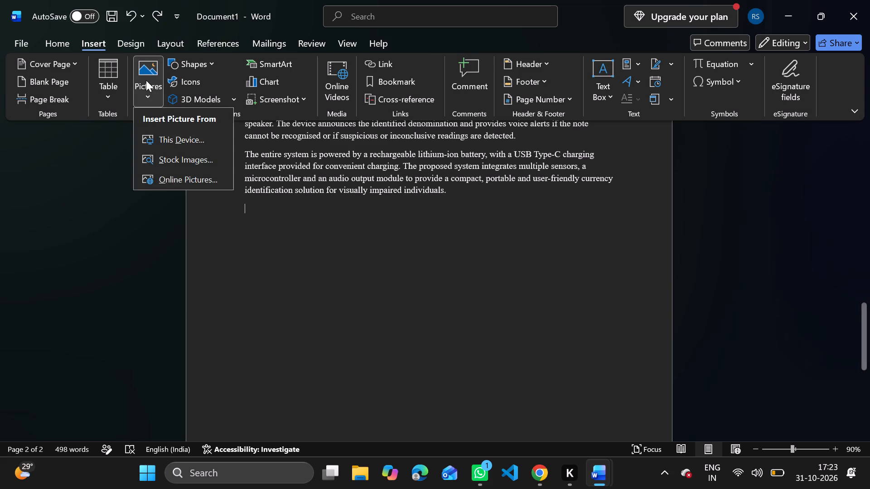
click(182, 137)
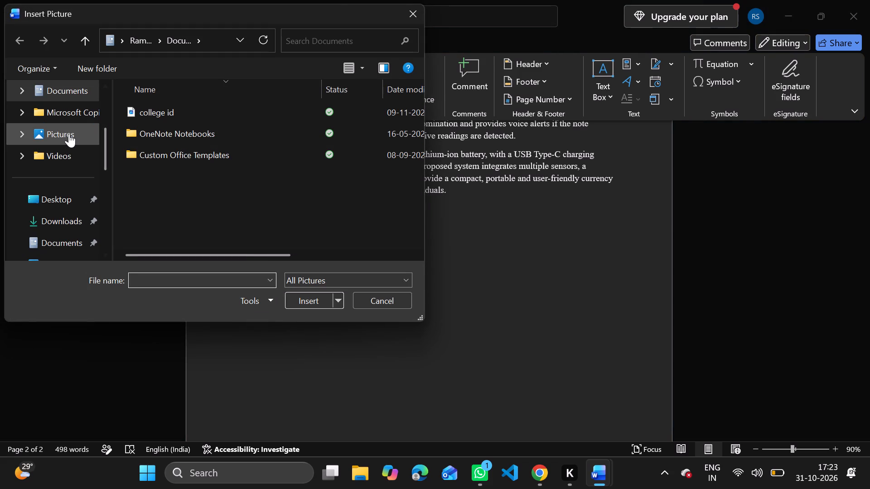
click(69, 134)
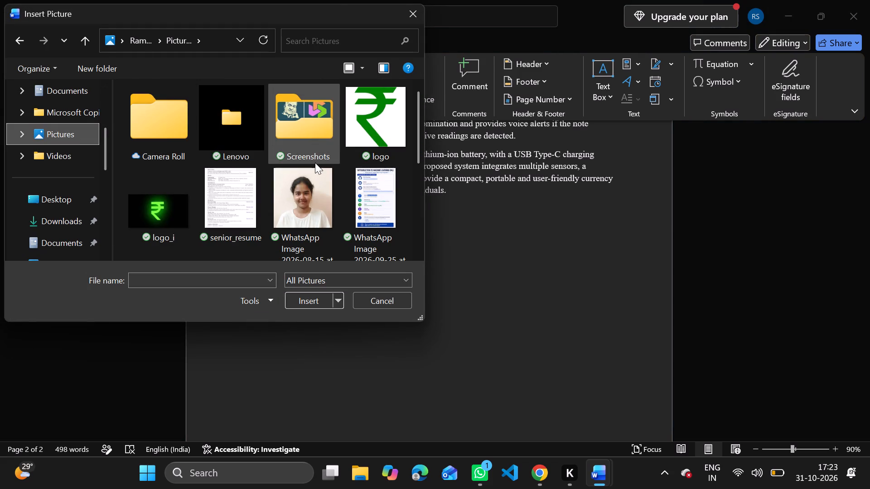
scroll(315, 163, down, 3)
scroll(315, 163, up, 2)
scroll(315, 163, down, 5)
click(250, 176)
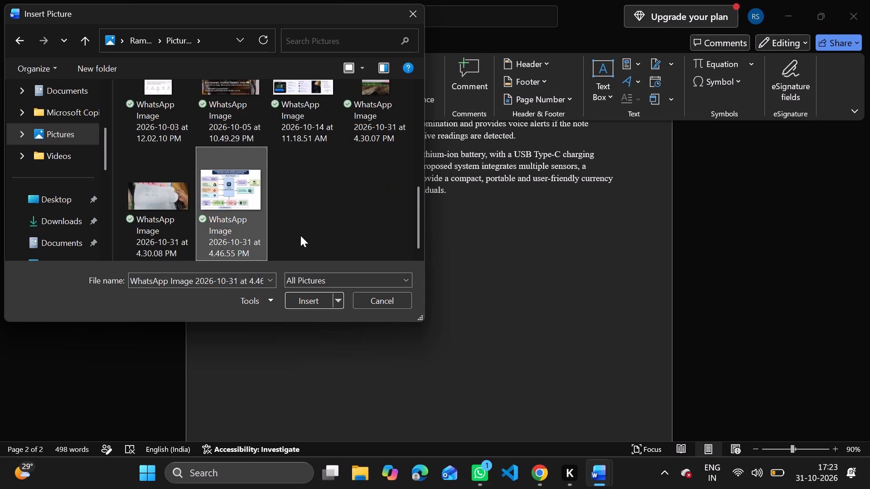
click(317, 291)
click(314, 299)
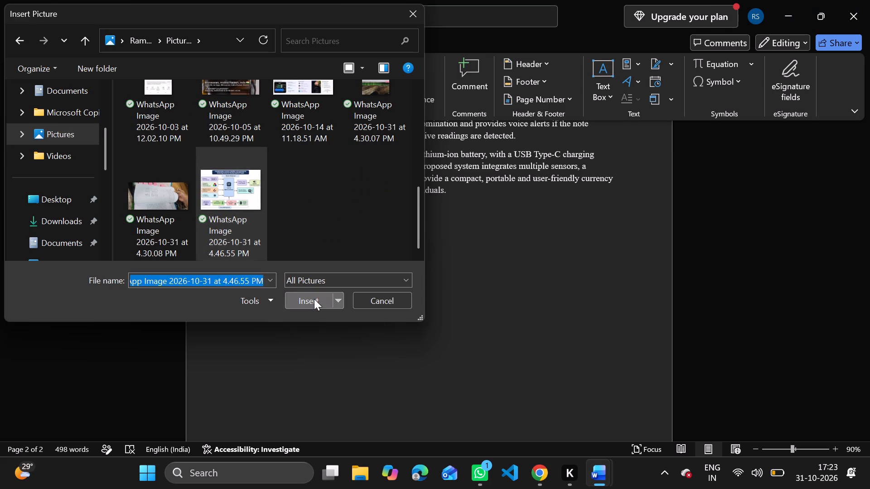
Check the inserted block diagram picture against the text above it and place the cursor on the line below it.
scroll(435, 310, down, 5)
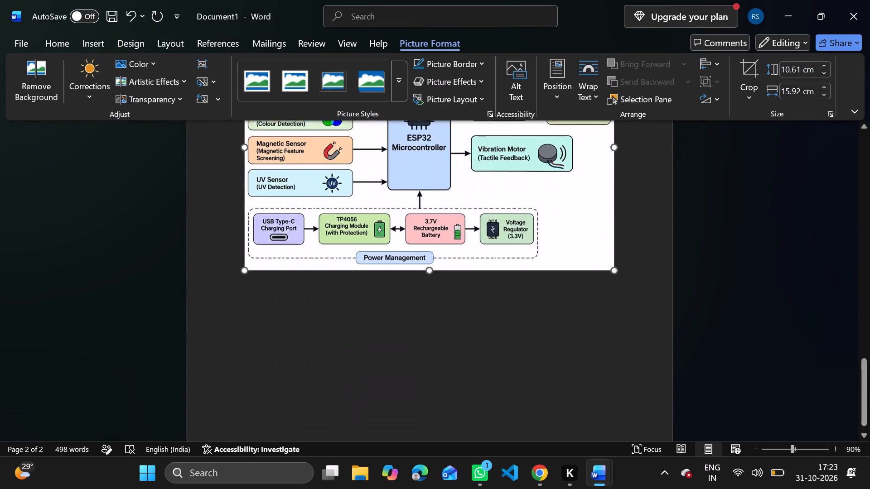
click(452, 251)
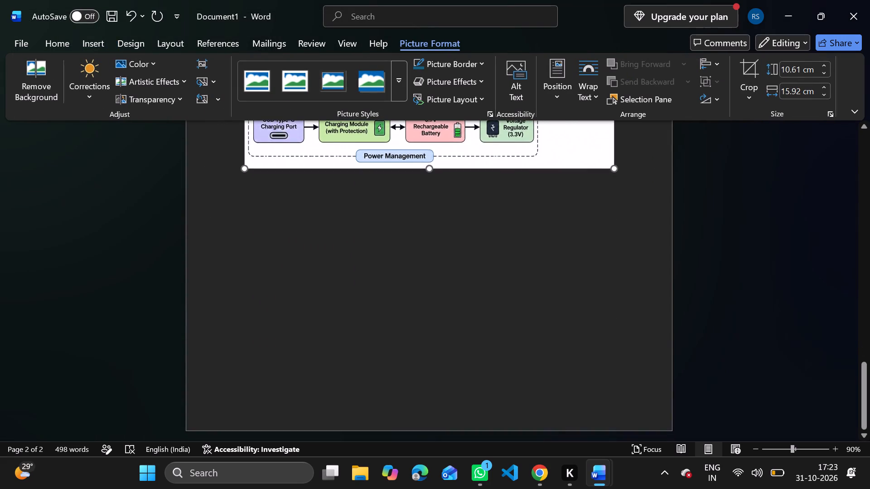
scroll(452, 251, up, 6)
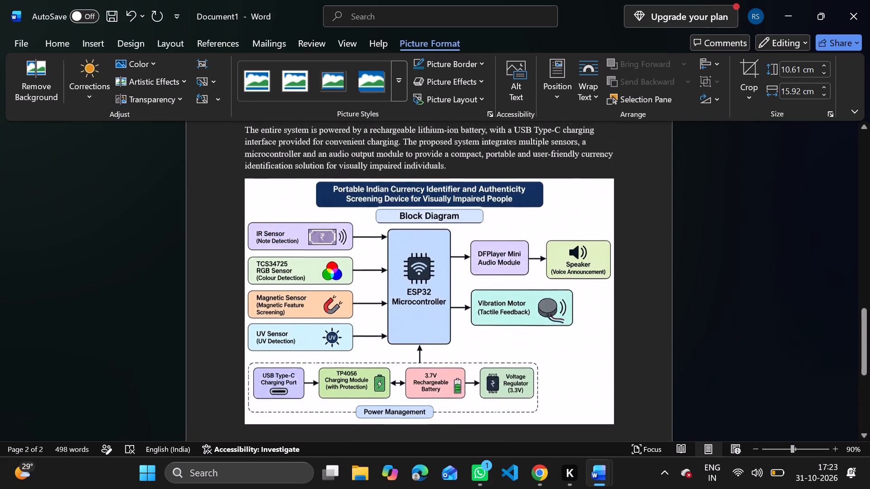
scroll(452, 251, up, 4)
scroll(452, 251, down, 6)
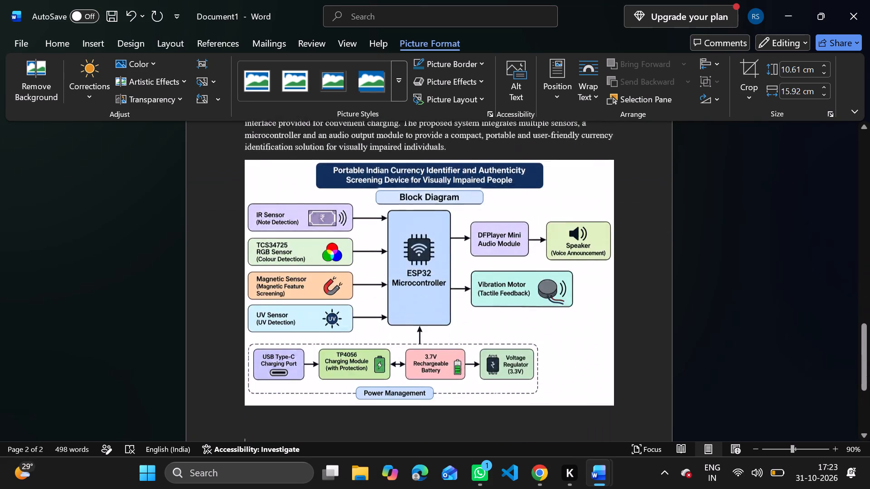
click(441, 358)
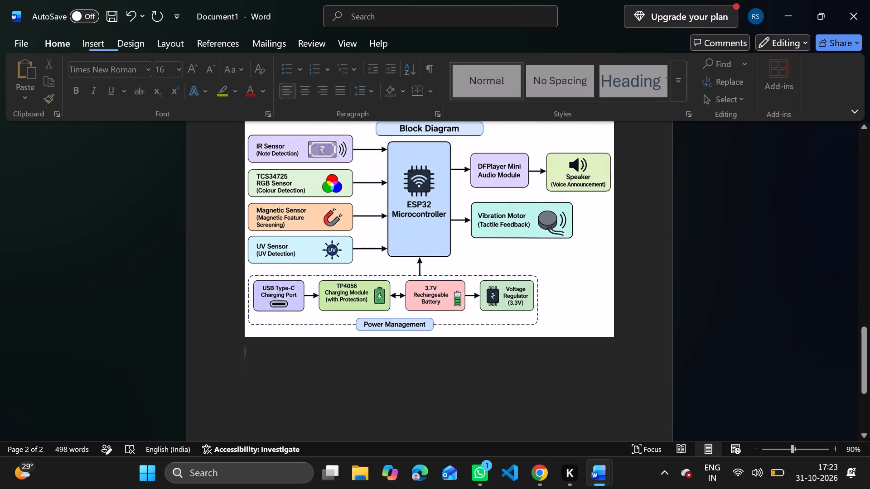
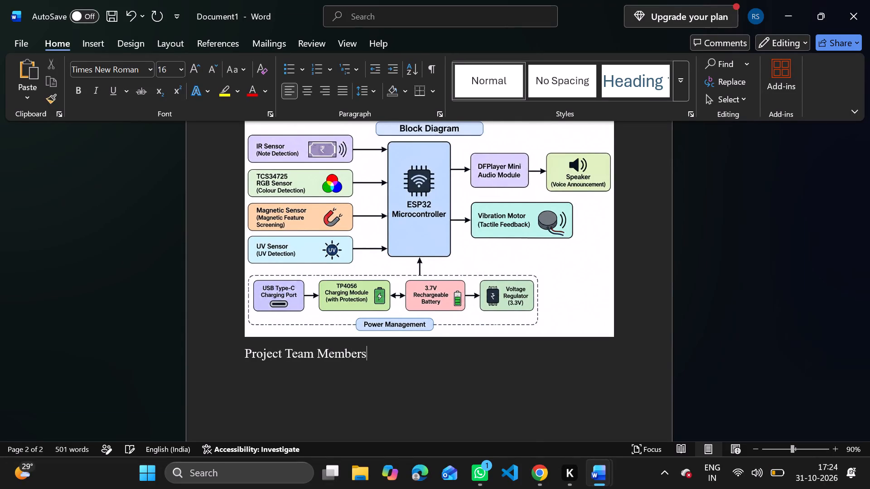
Start a new paragraph below the "Project Team Members:" line under the block diagram.
key(Return)
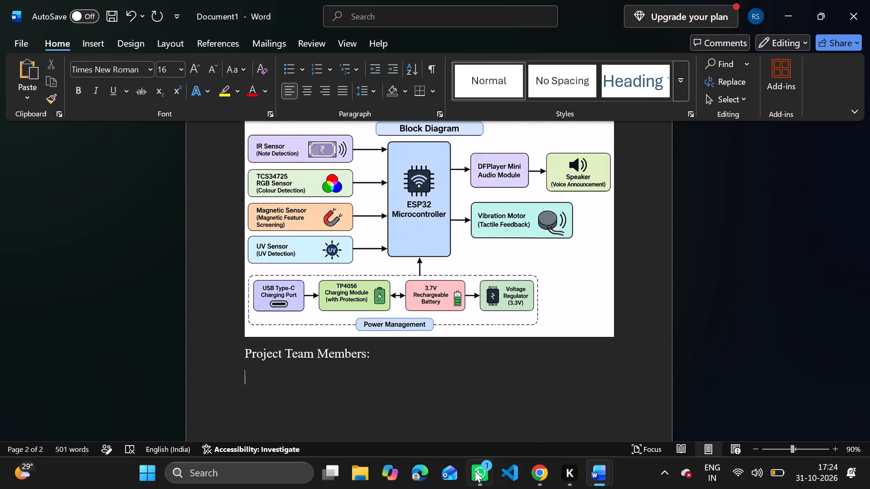
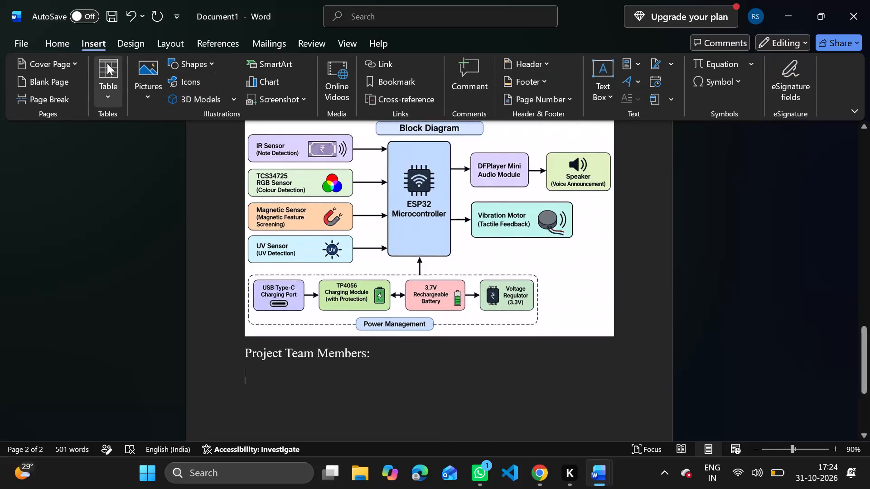
Start inserting a table with custom dimensions in the empty paragraph below the "Project Team Members:" line.
click(107, 63)
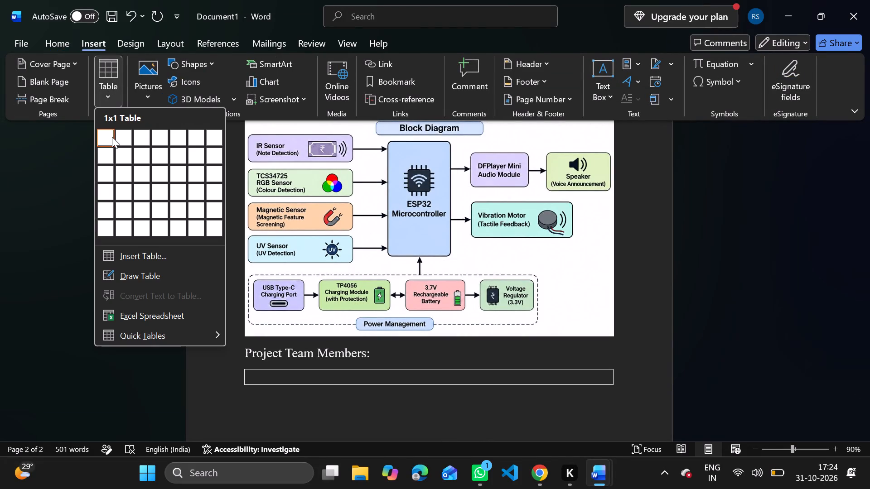
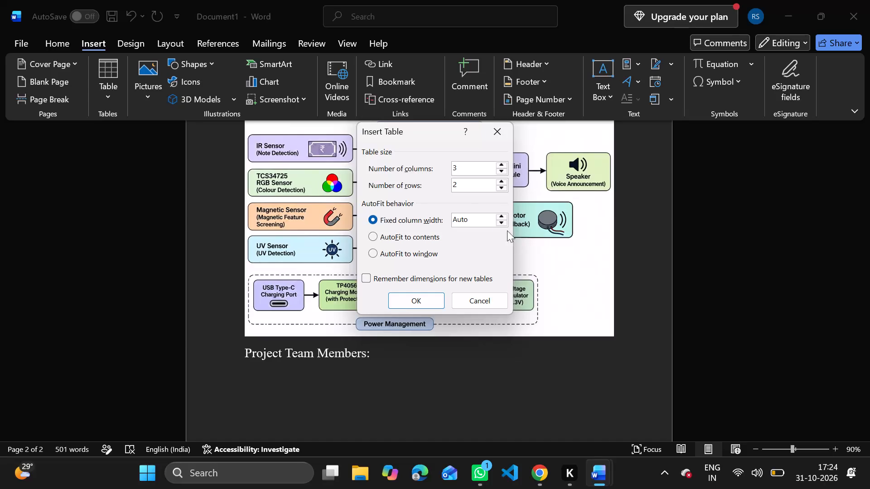
Insert a table with 3 columns and 6 rows below the "Project Team Members:" line.
click(472, 179)
key(BackSpace)
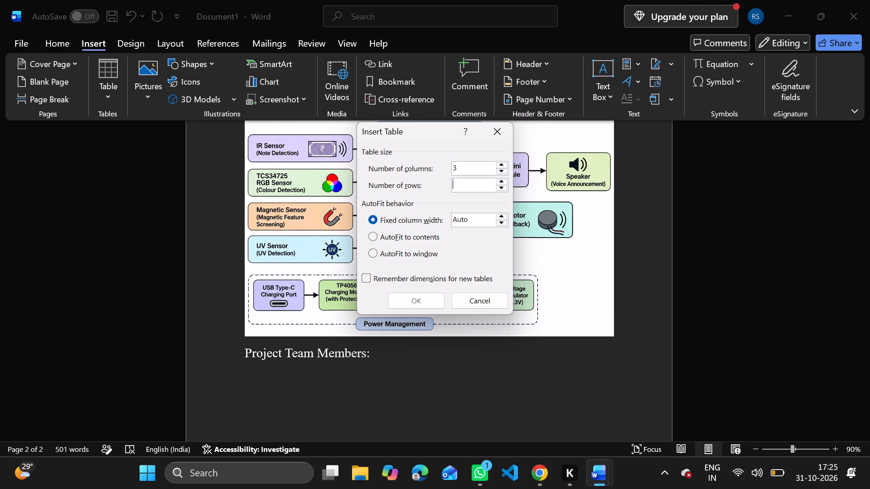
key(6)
click(406, 297)
scroll(477, 340, down, 1)
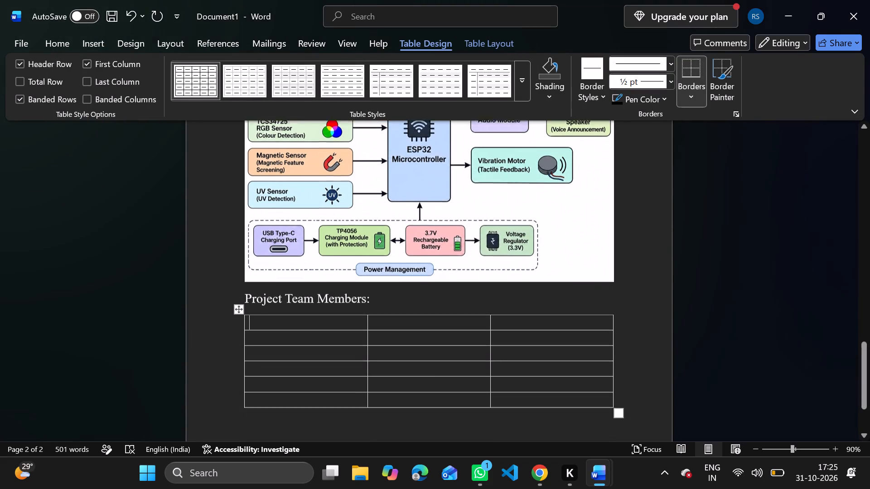
Review the document from the empty team members table back through the block diagram to the abstract on the first page.
scroll(477, 340, down, 7)
scroll(477, 340, up, 2)
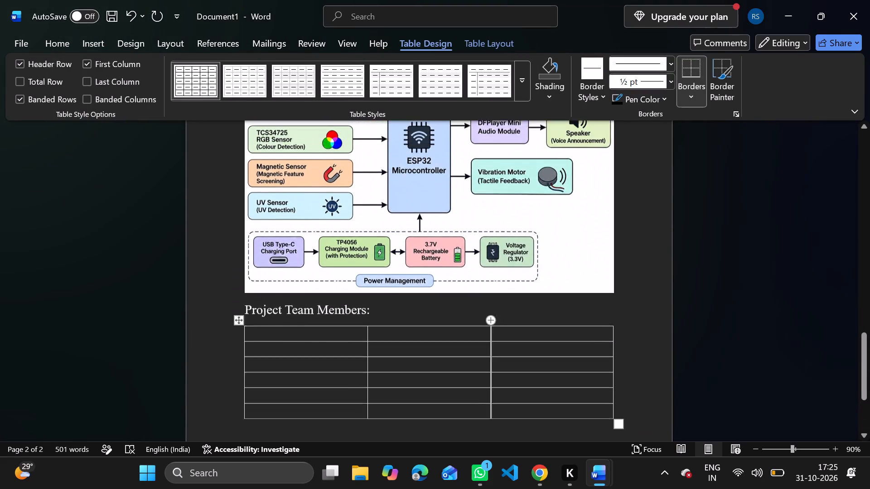
scroll(477, 340, up, 6)
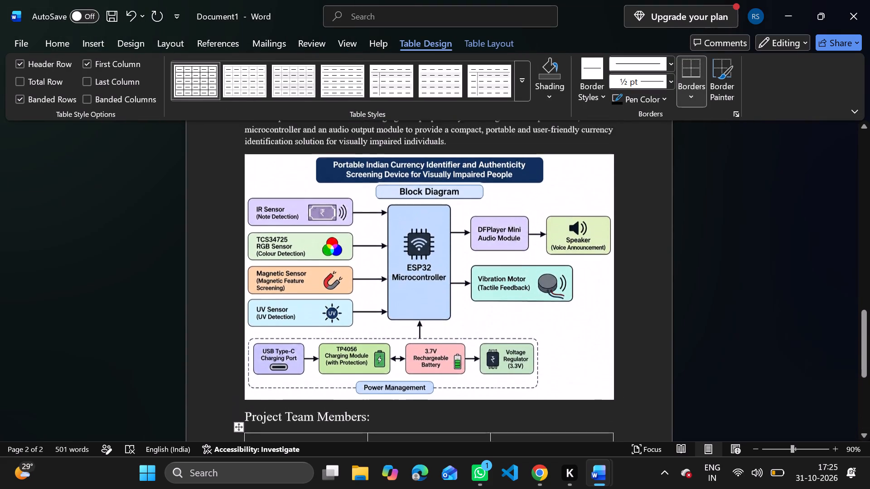
scroll(477, 340, up, 3)
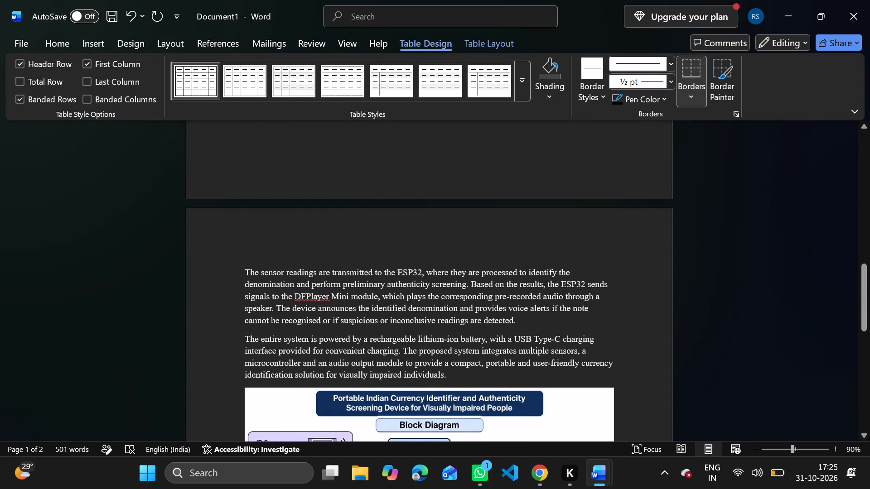
scroll(477, 340, up, 10)
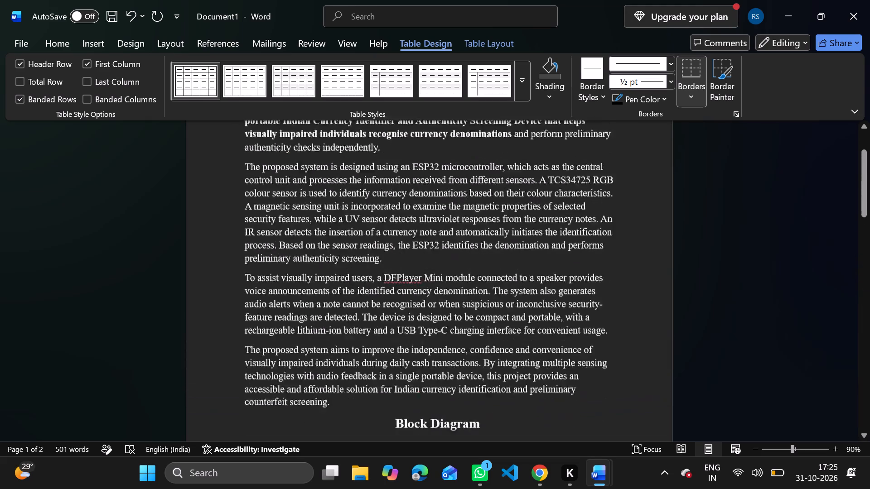
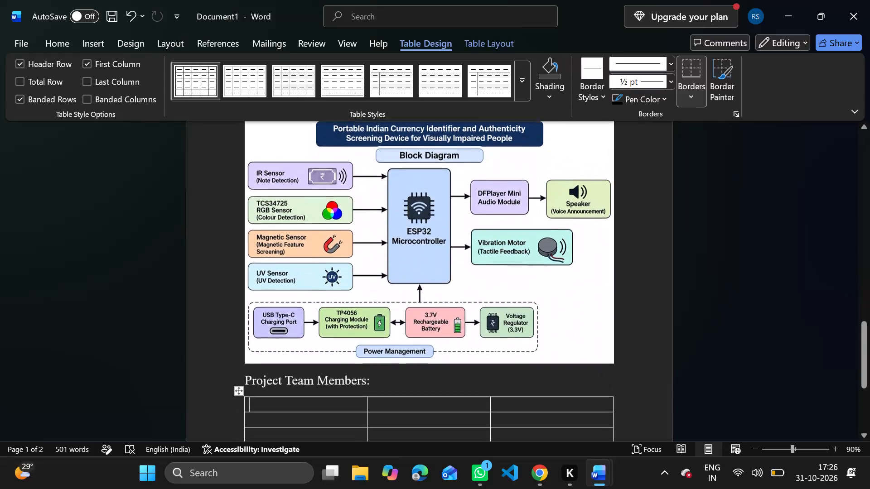
Fill the header row of the Project Team Members table with Regd No., Name and Signature.
scroll(494, 254, down, 2)
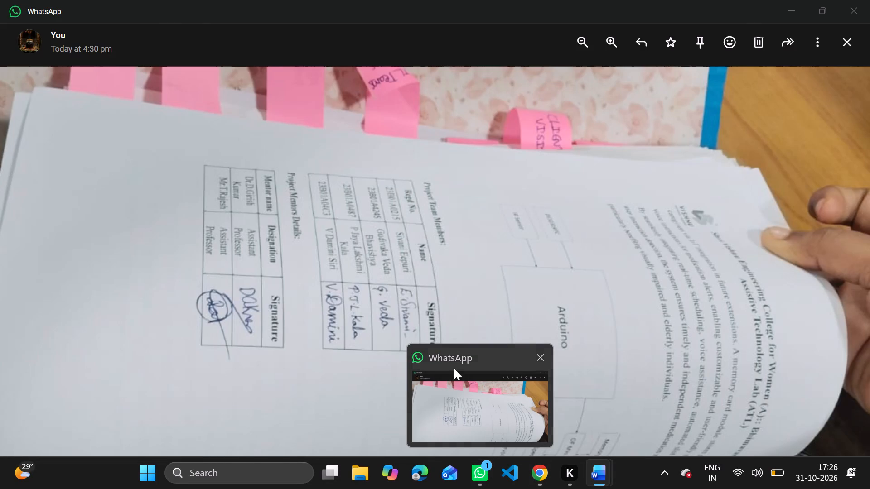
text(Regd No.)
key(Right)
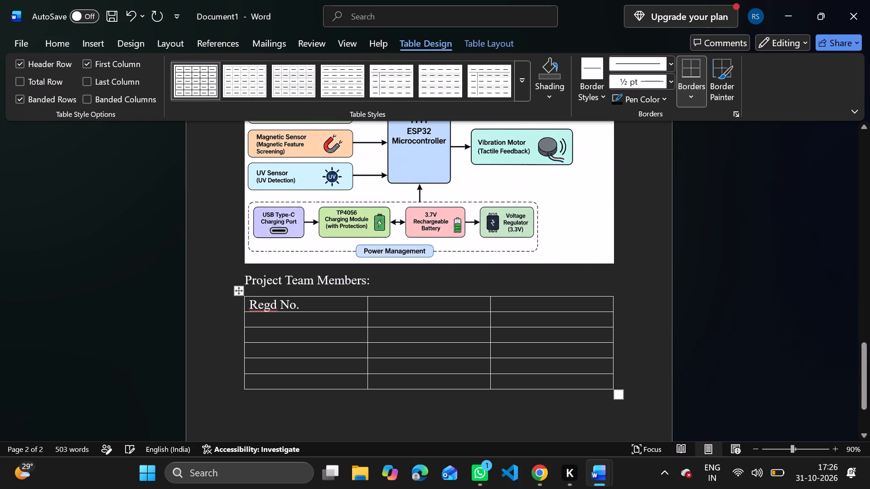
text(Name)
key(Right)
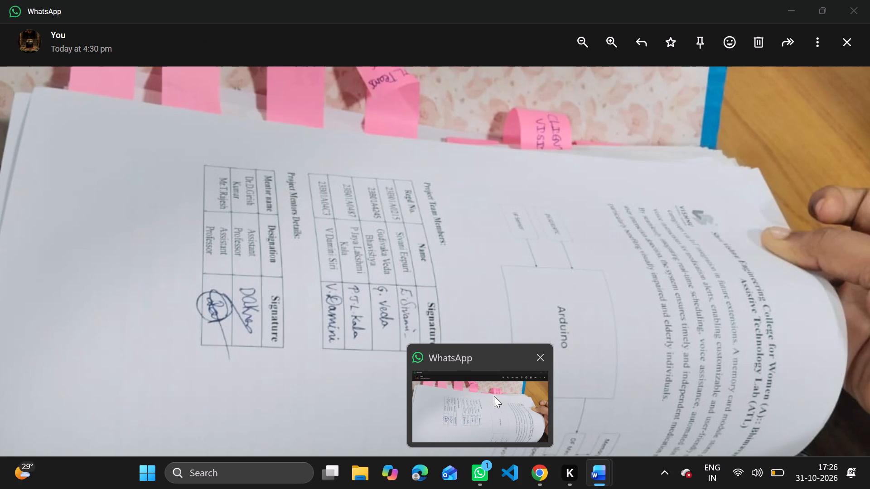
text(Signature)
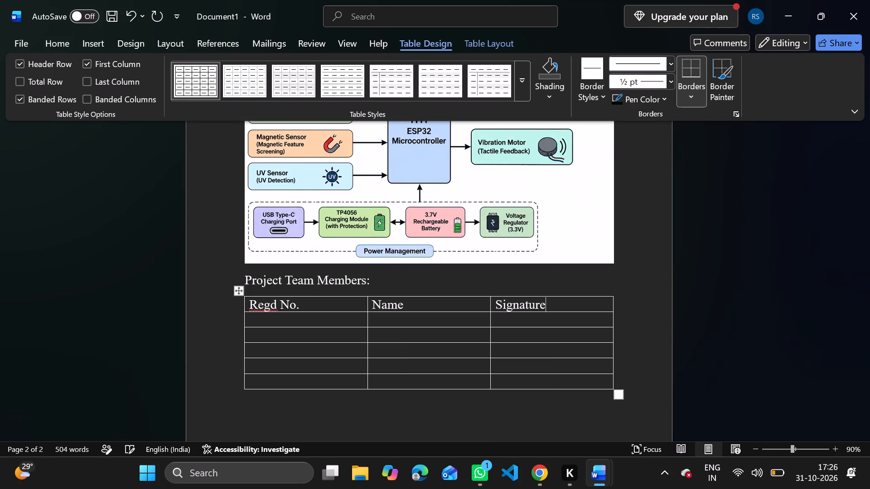
Enter the first team member's registration number and name in the row below the headers, leaving the signature cell empty.
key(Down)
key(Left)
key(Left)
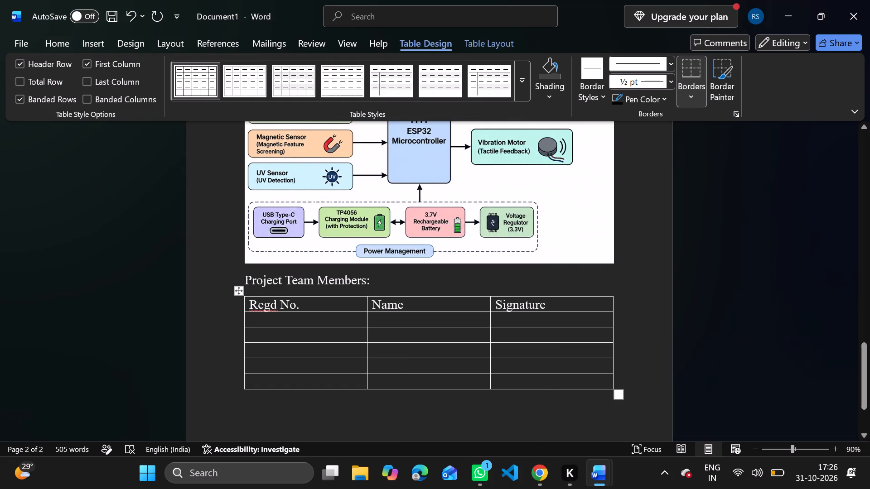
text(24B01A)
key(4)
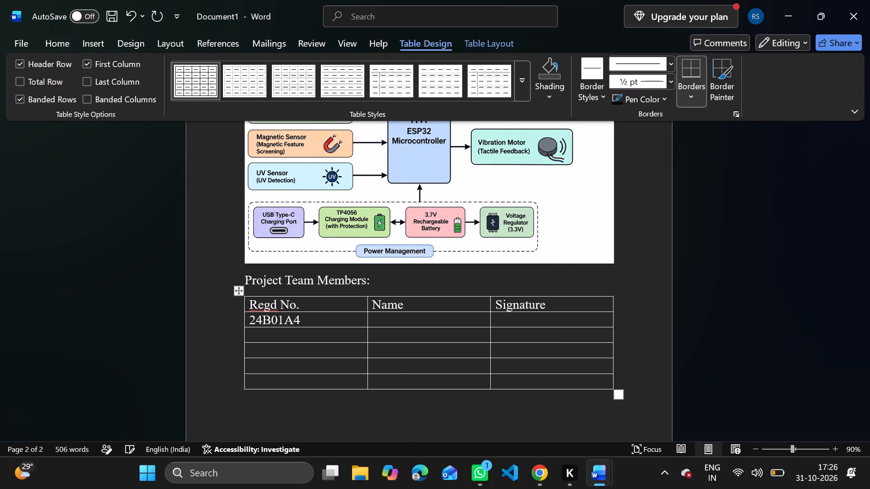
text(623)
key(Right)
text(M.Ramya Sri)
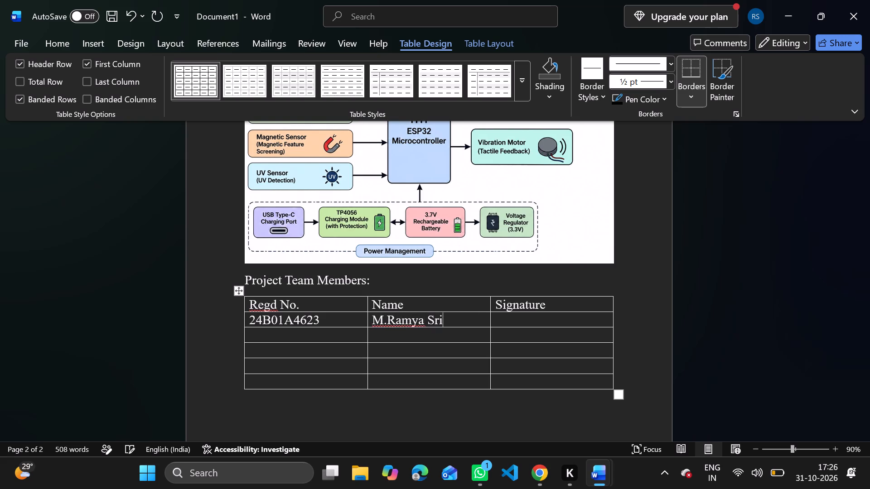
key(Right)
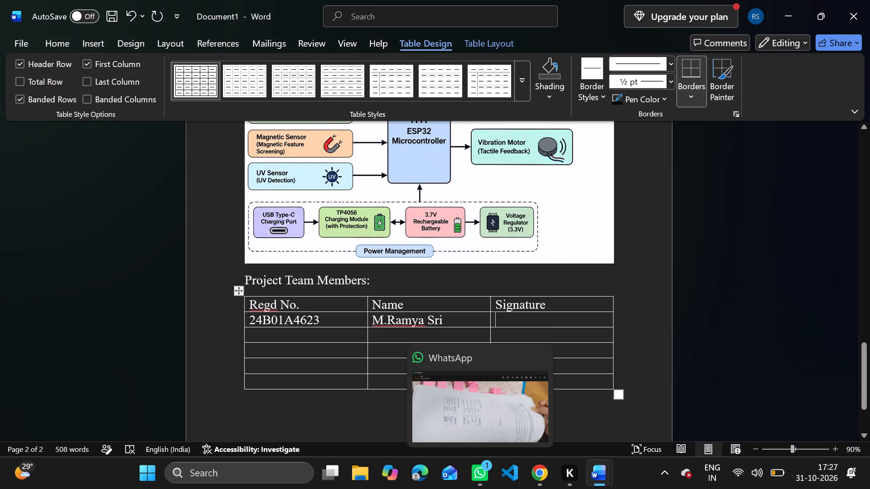
Enter the opening characters of the second team member's registration number in the next table row, and switch to Chrome.
click(351, 334)
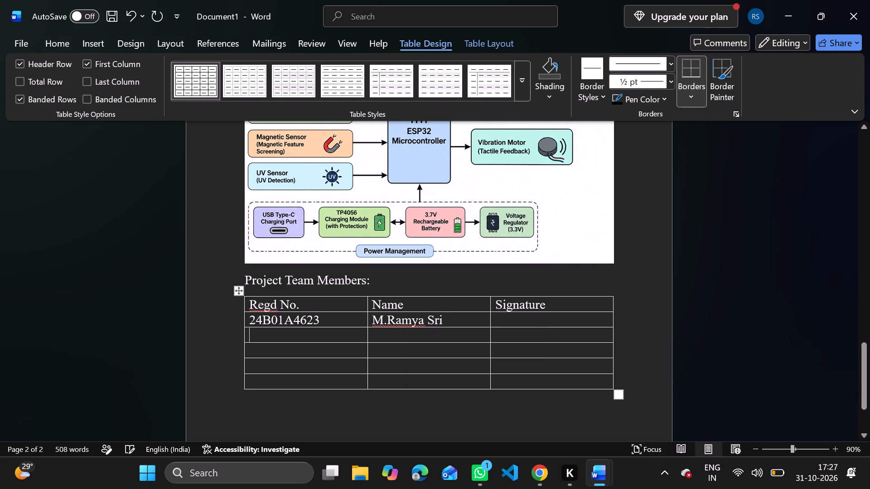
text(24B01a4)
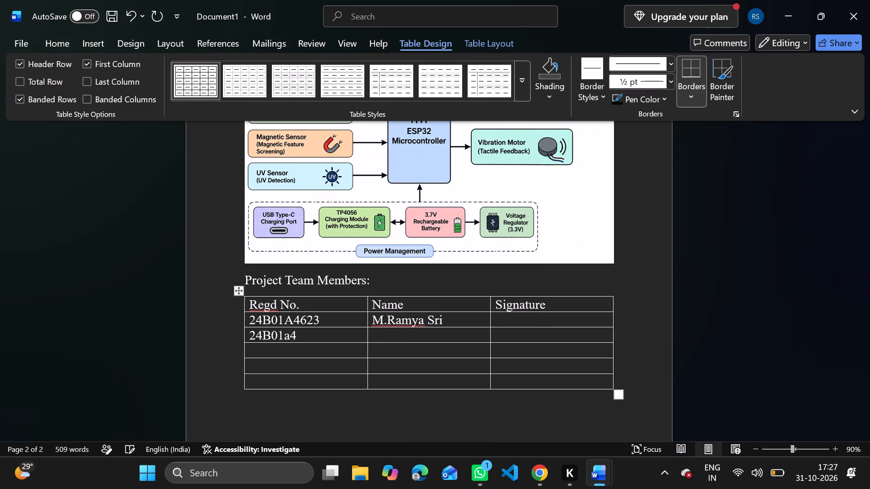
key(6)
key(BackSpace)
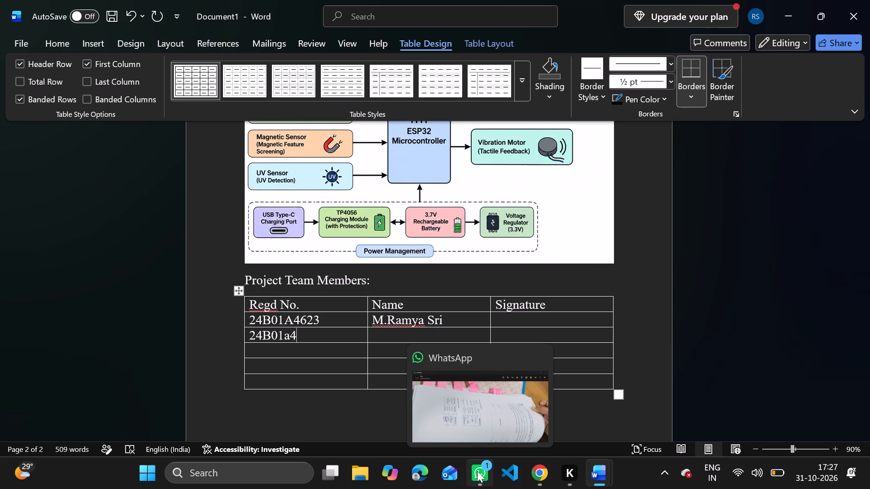
click(538, 474)
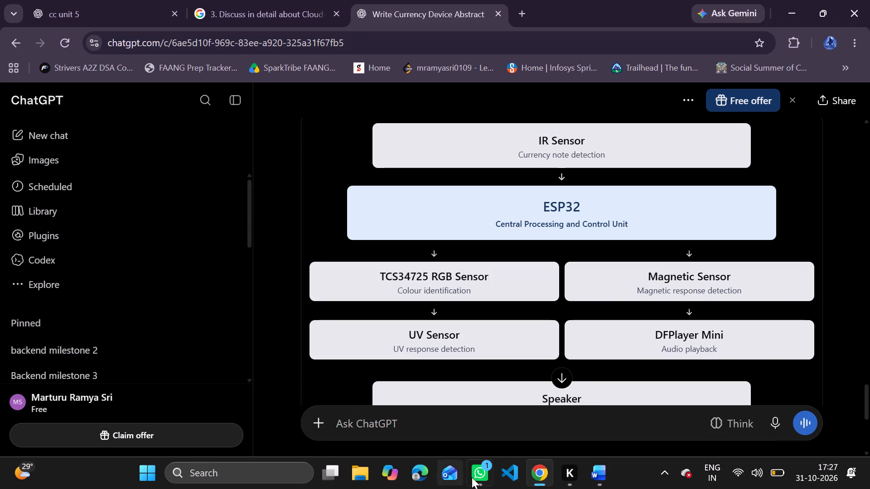
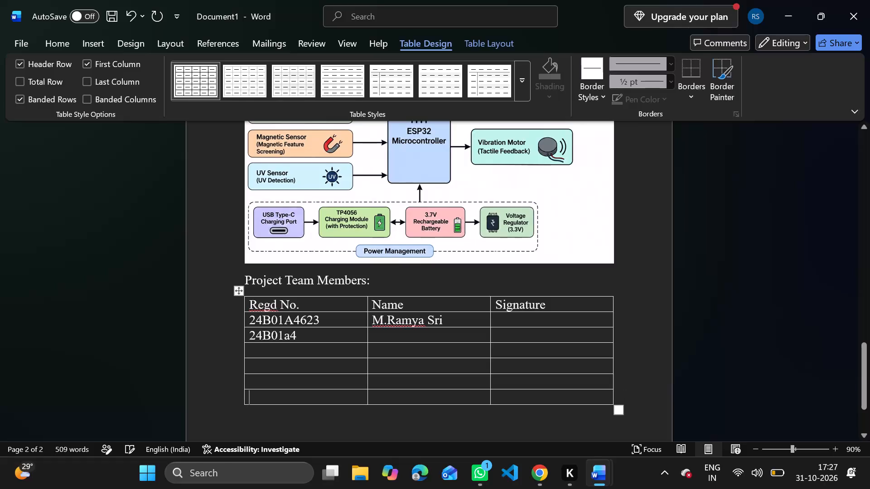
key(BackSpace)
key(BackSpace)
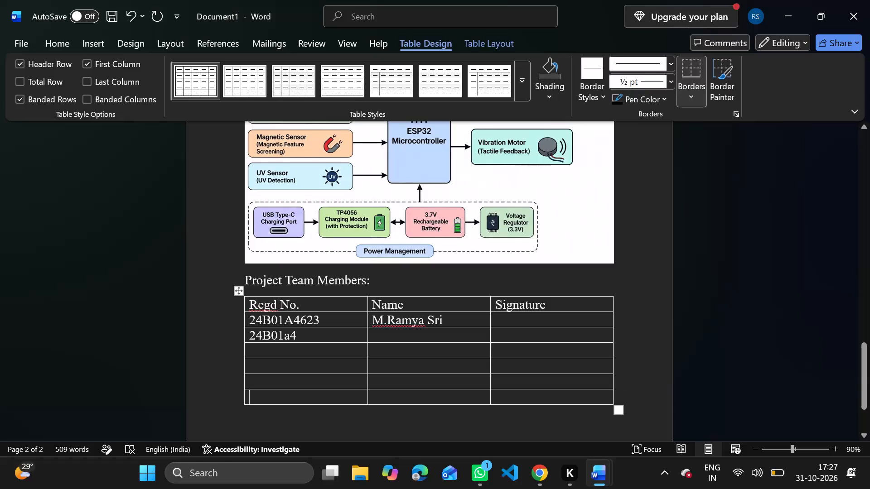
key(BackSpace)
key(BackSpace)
Resize the whole Project Team Members table so it is slightly wider.
drag(617, 409, 617, 394)
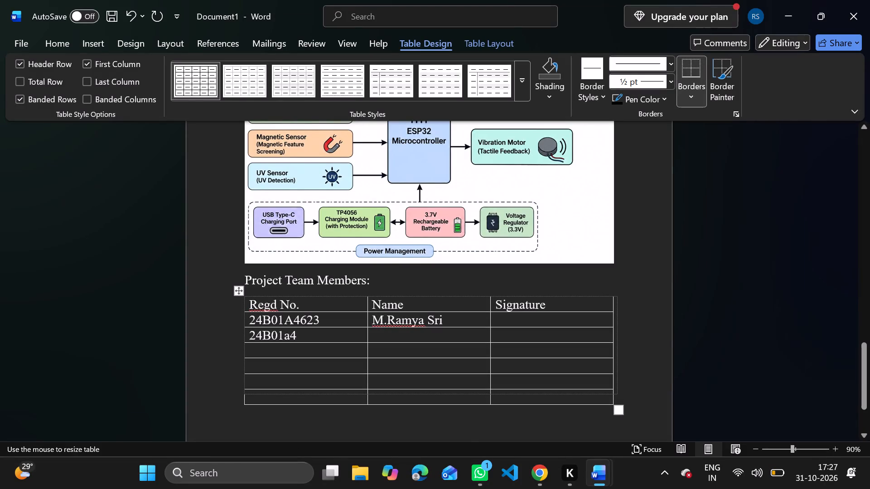
drag(617, 394, 617, 404)
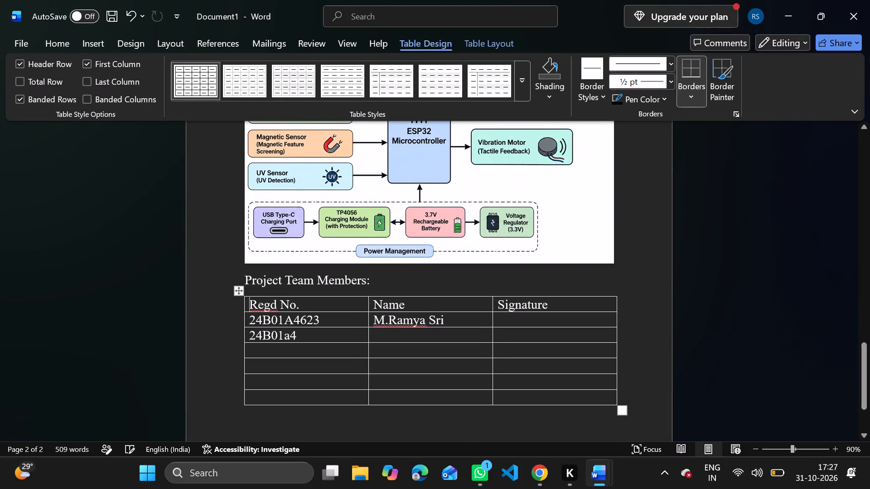
click(568, 397)
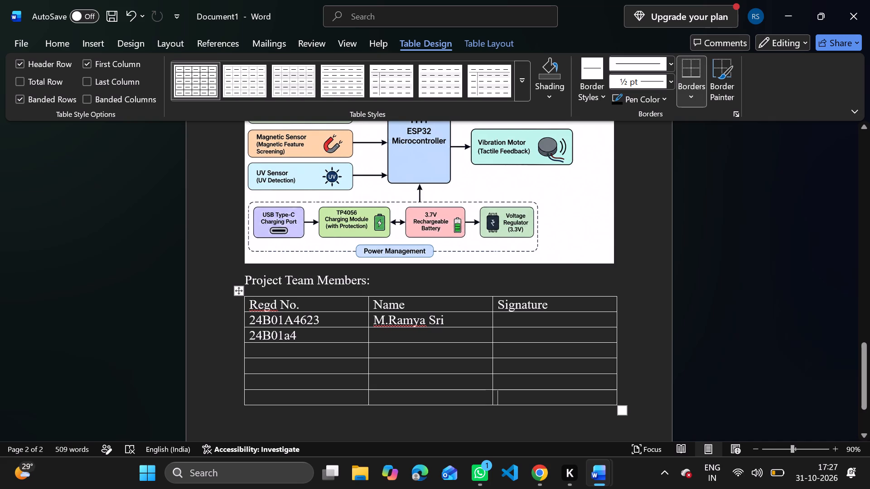
Add the heading "Project Mentors Details:" below the team members table, leaving a blank line above it and starting a new line after it.
click(573, 419)
scroll(573, 419, down, 1)
key(Return)
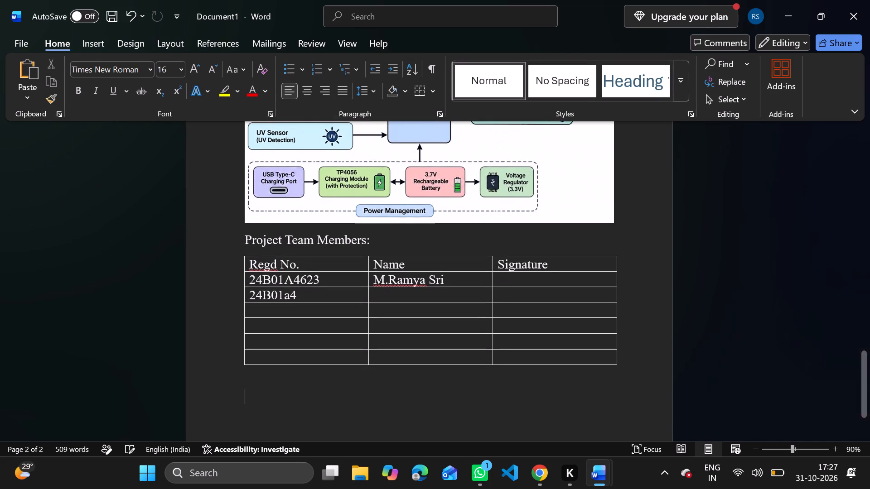
text(Project Mentors)
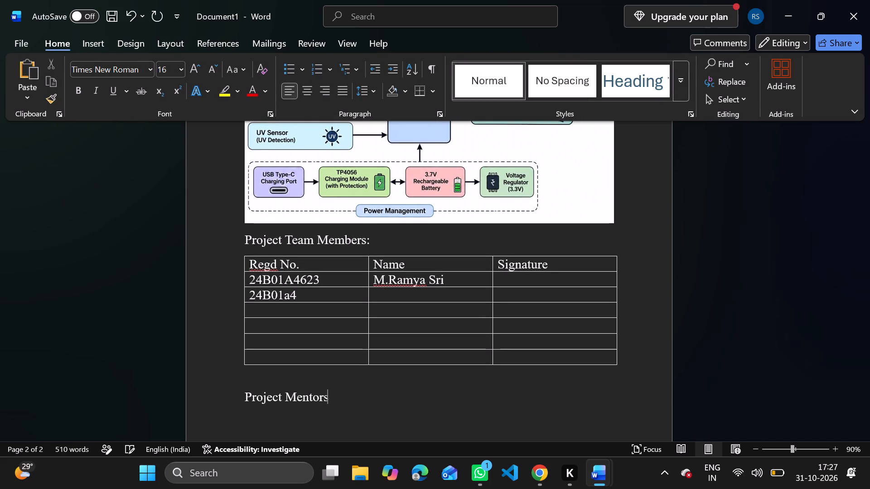
key(space)
key(shift+d)
key(BackSpace)
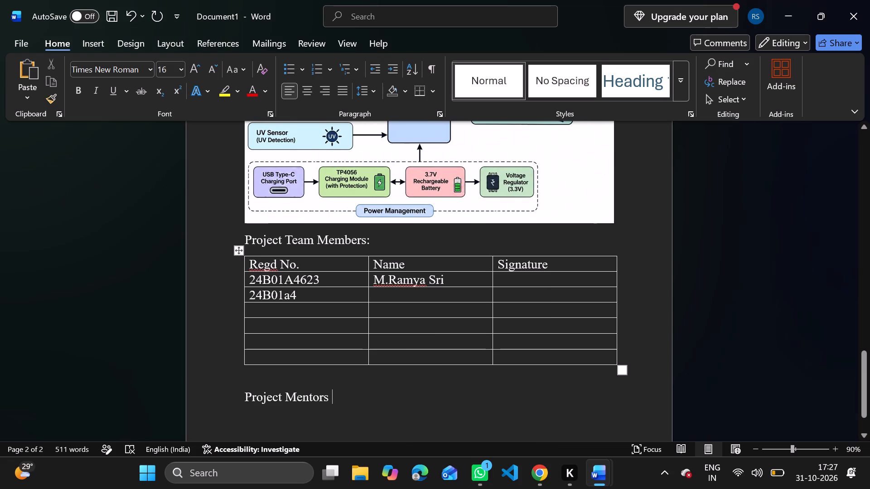
text(Details:)
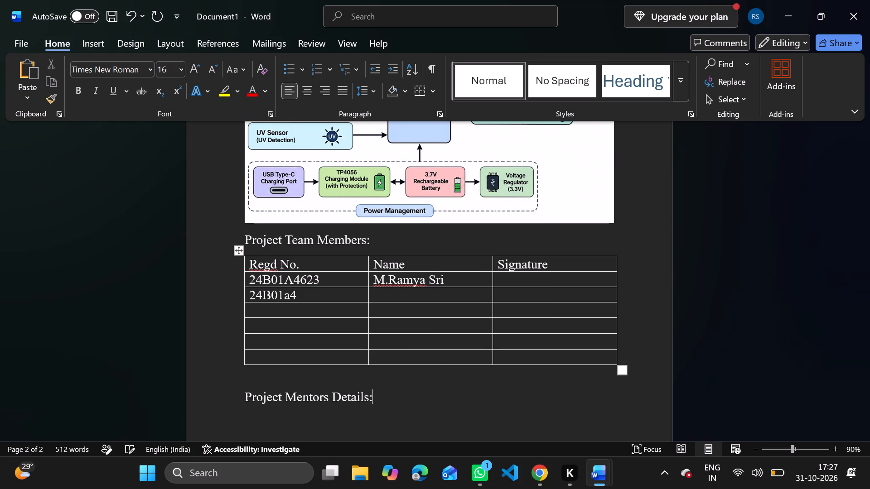
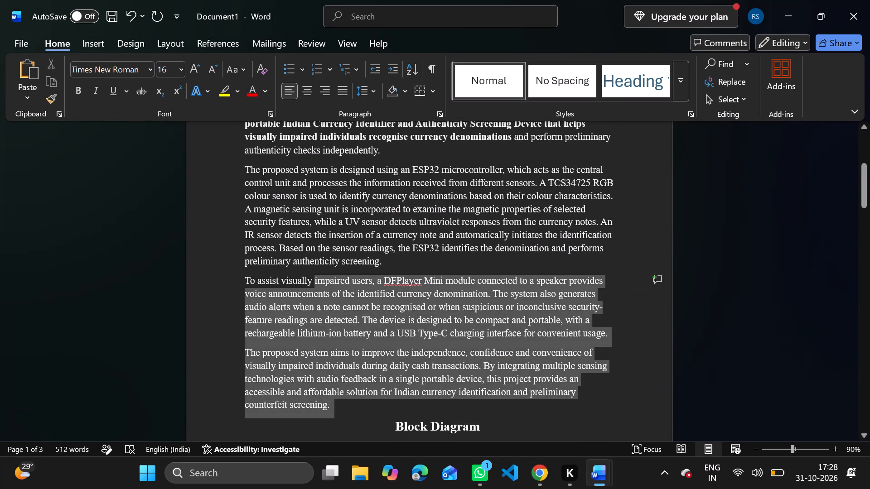
drag(334, 265, 363, 155)
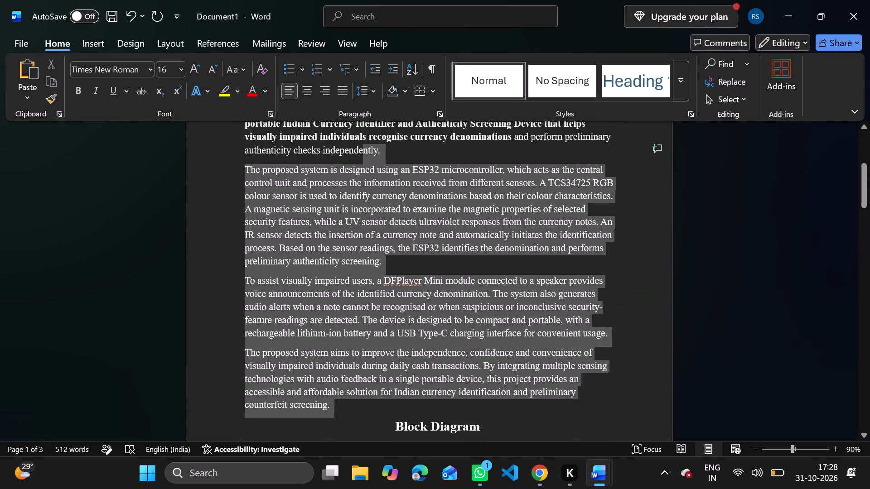
drag(363, 155, 263, 291)
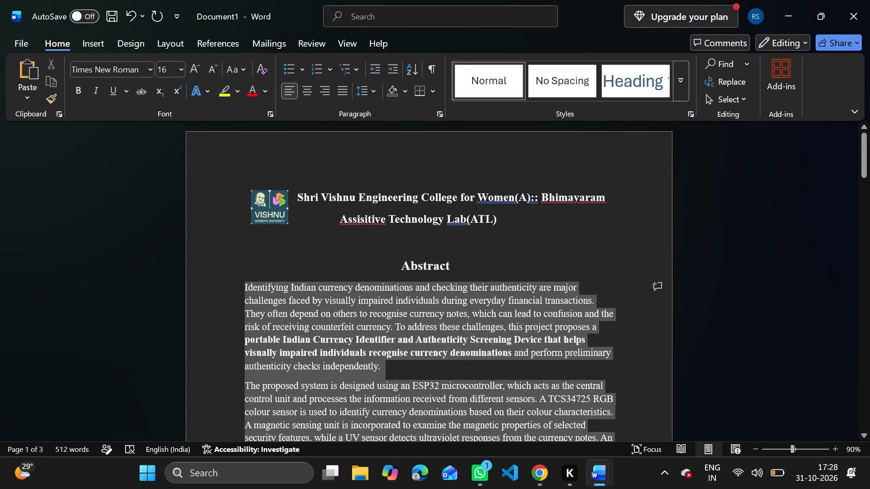
drag(263, 291, 249, 288)
key(BackSpace)
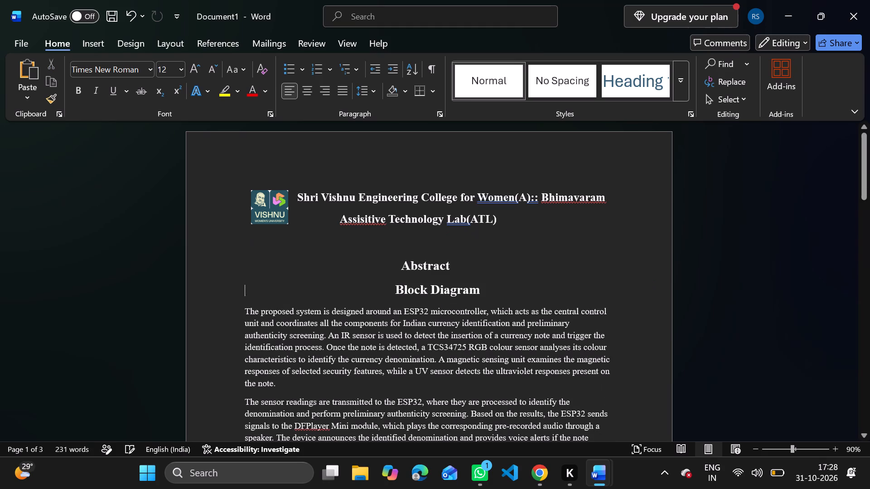
key(ctrl+v)
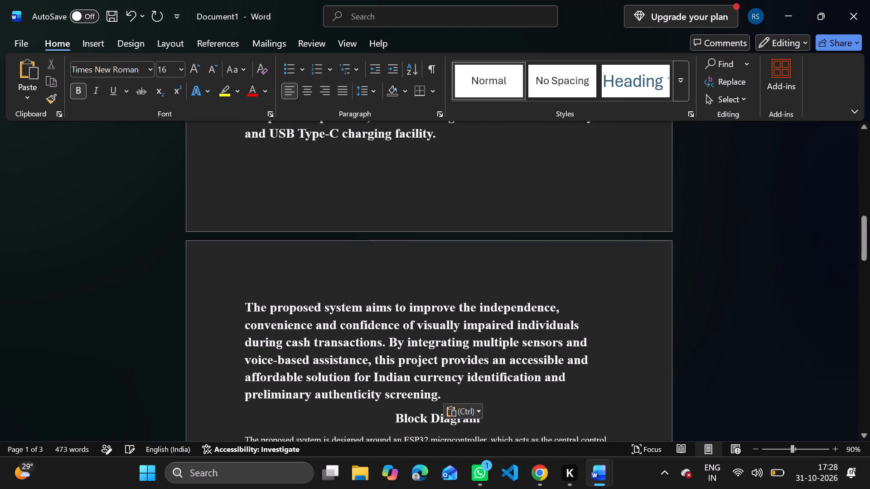
Remove the bold formatting from the pasted abstract paragraphs and set their font size to 12.
drag(445, 399, 295, 109)
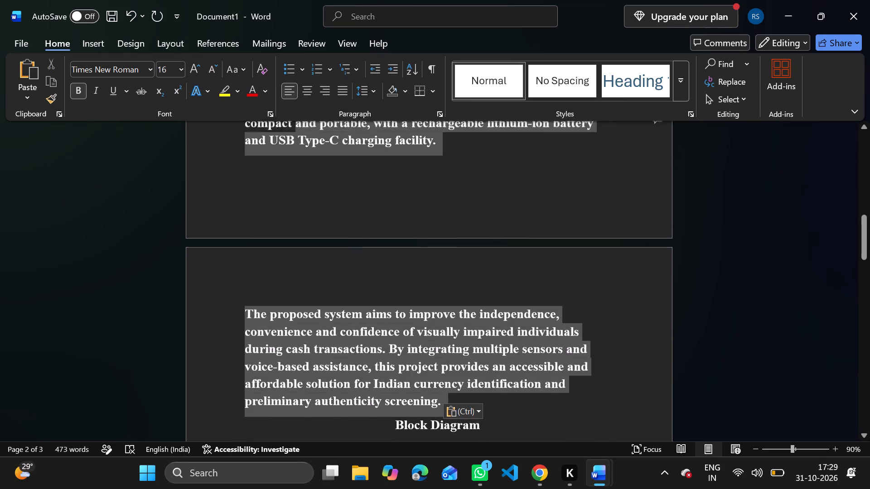
drag(295, 109, 241, 198)
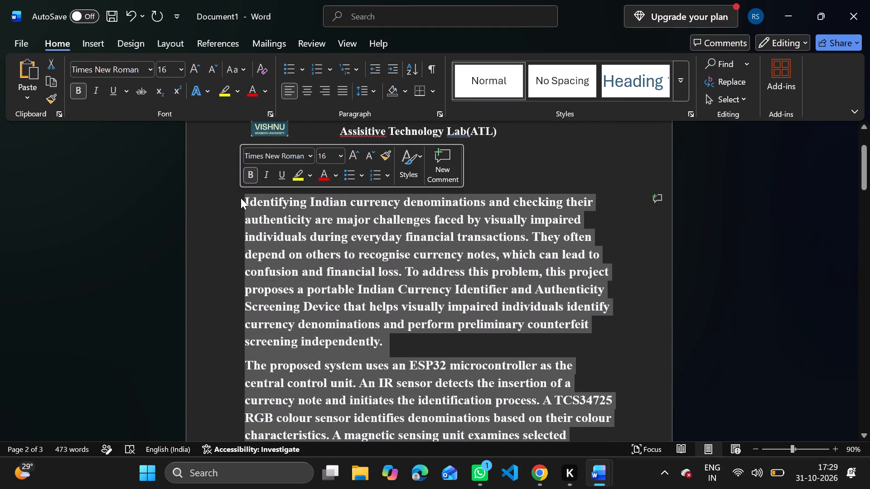
click(76, 87)
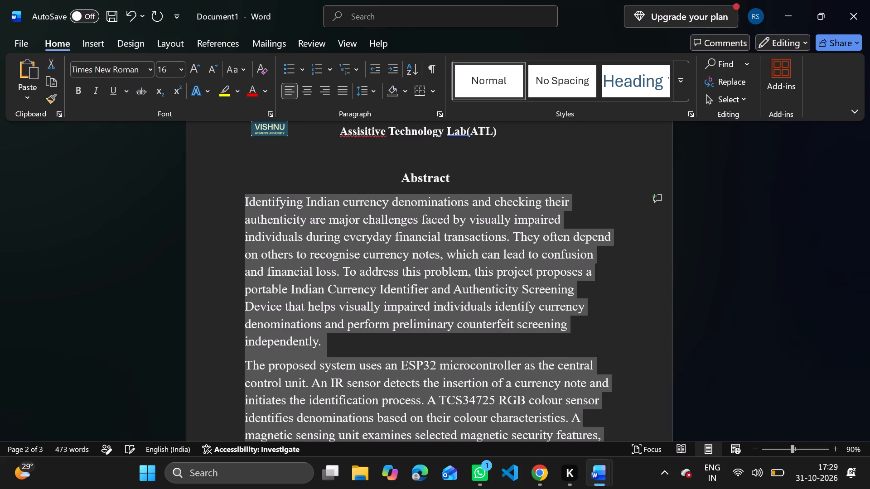
click(179, 71)
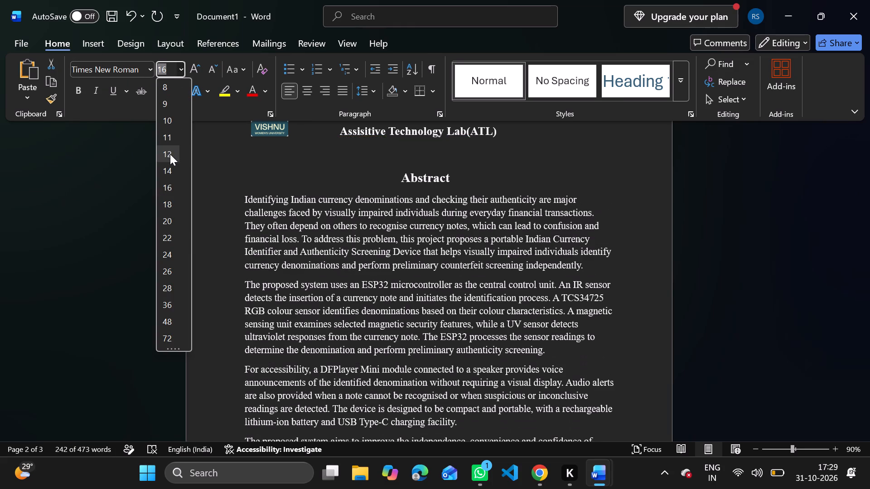
click(170, 154)
click(494, 282)
Review the document layout from the abstract through the block diagram to the team members table.
scroll(494, 282, down, 4)
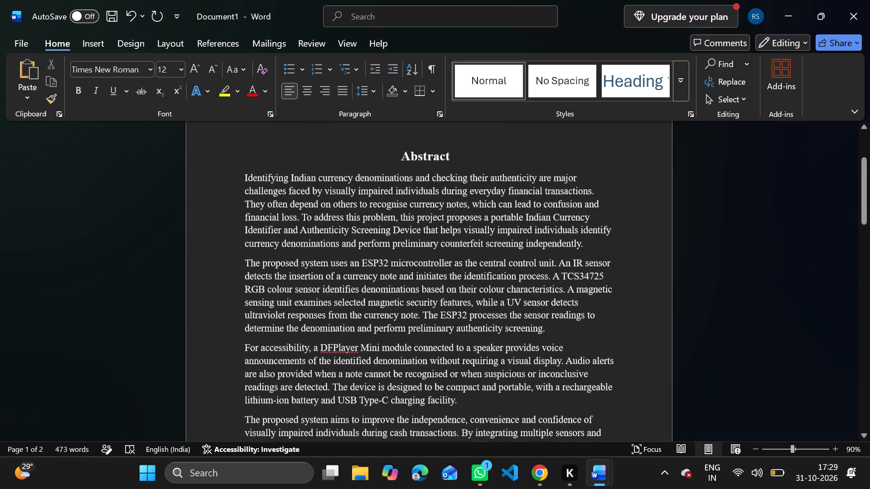
scroll(494, 282, down, 6)
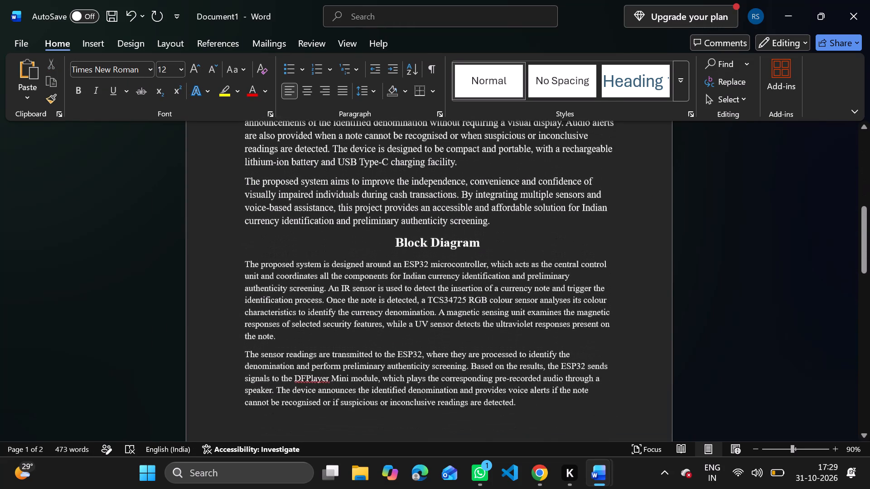
scroll(494, 282, down, 4)
scroll(494, 282, up, 2)
scroll(494, 282, down, 4)
scroll(494, 282, up, 5)
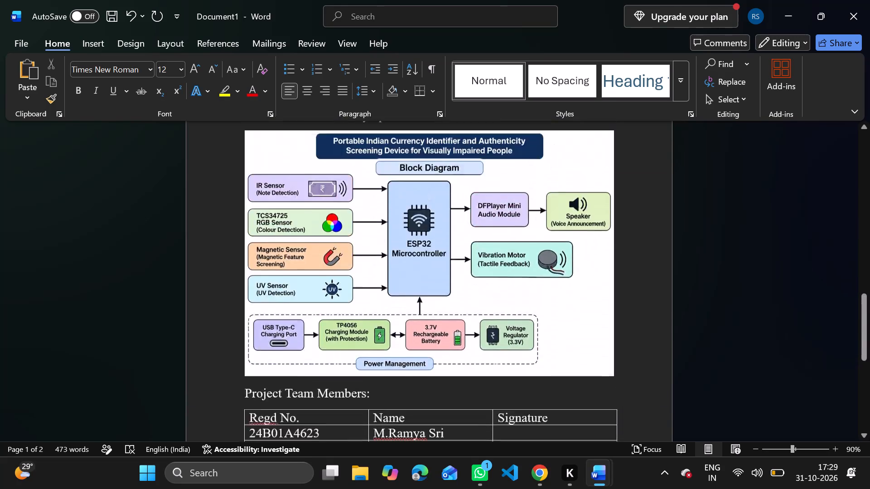
scroll(494, 282, up, 11)
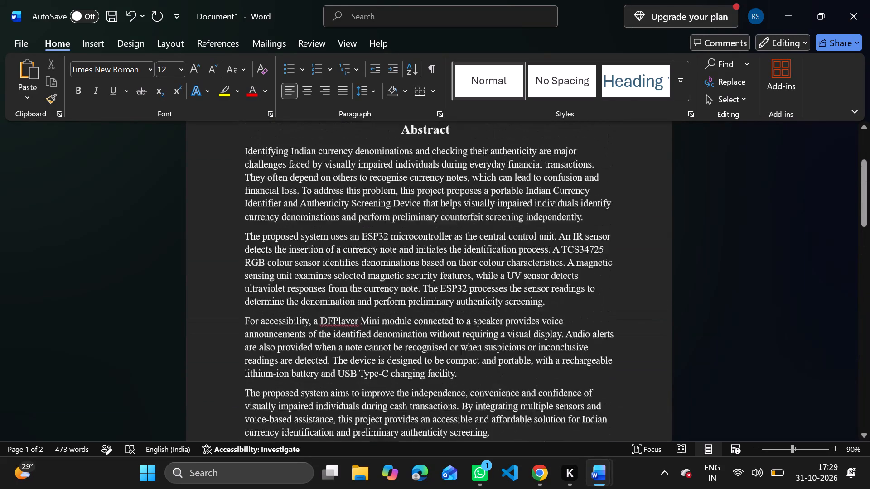
scroll(494, 282, up, 5)
scroll(494, 282, down, 2)
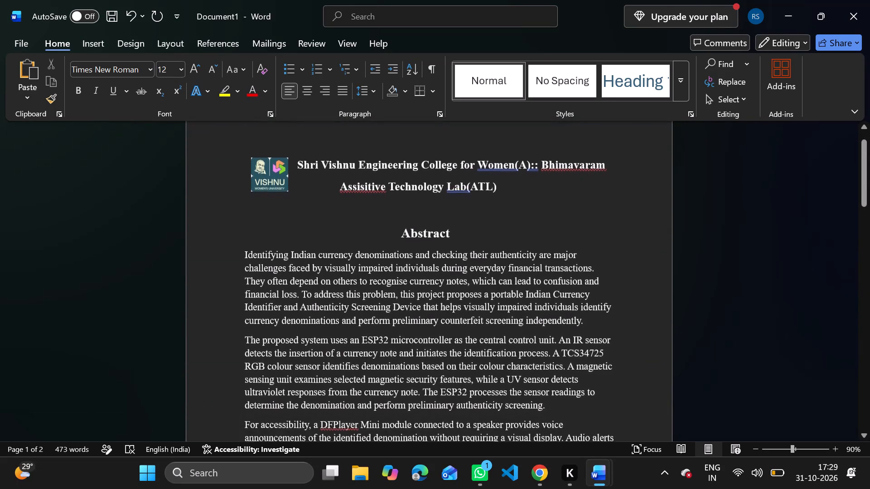
scroll(494, 282, down, 1)
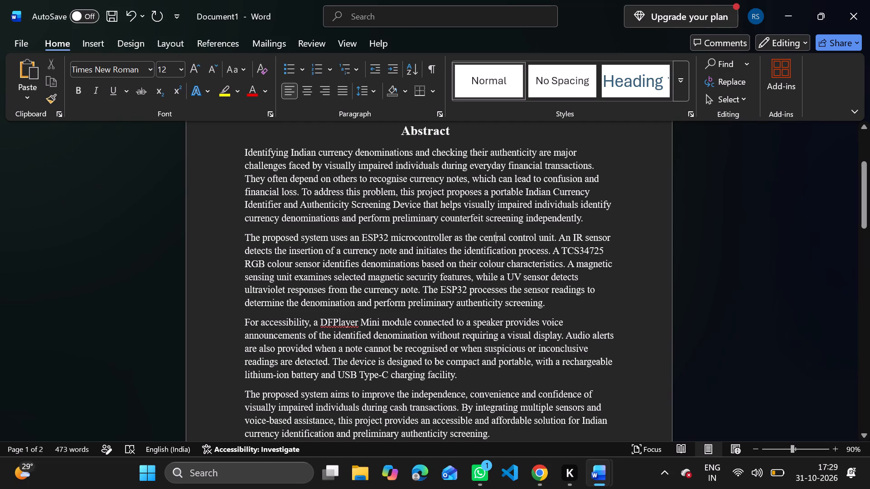
Bold the phrase "portable Indian Currency Identifier and Authenticity Screening Device" in the first abstract paragraph.
drag(490, 192, 532, 197)
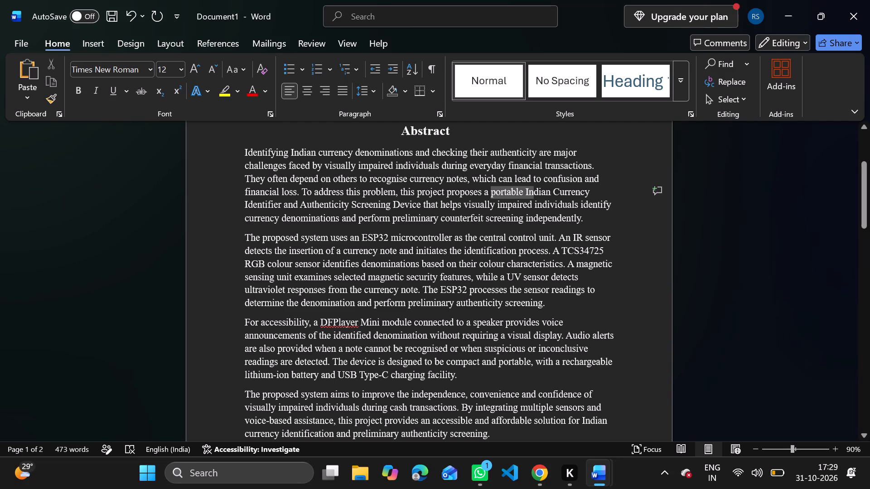
drag(532, 197, 520, 207)
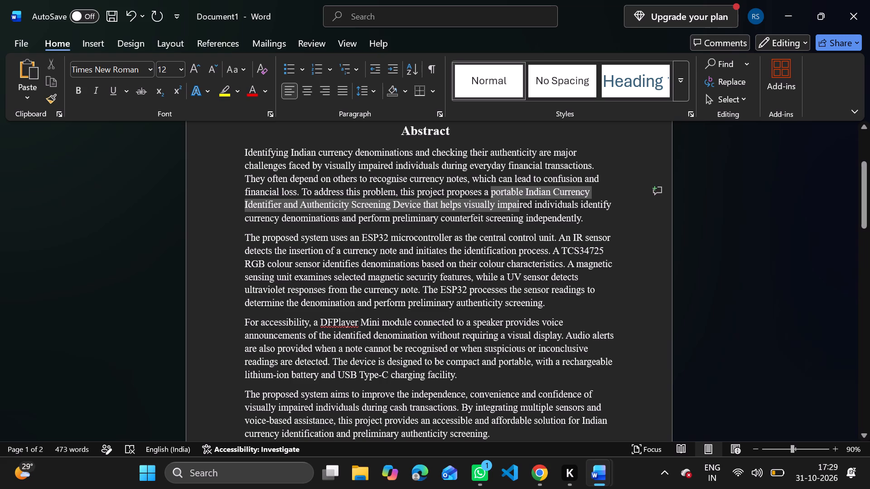
drag(520, 207, 420, 212)
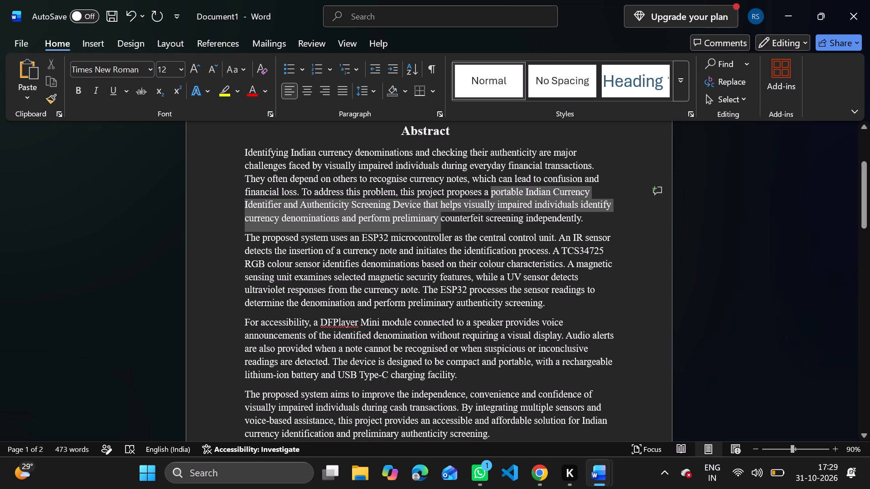
drag(420, 212, 419, 205)
click(82, 86)
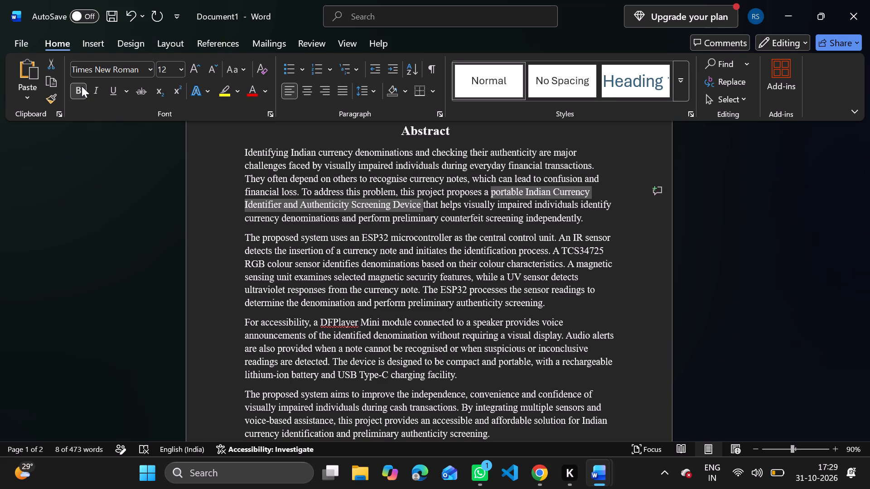
click(479, 229)
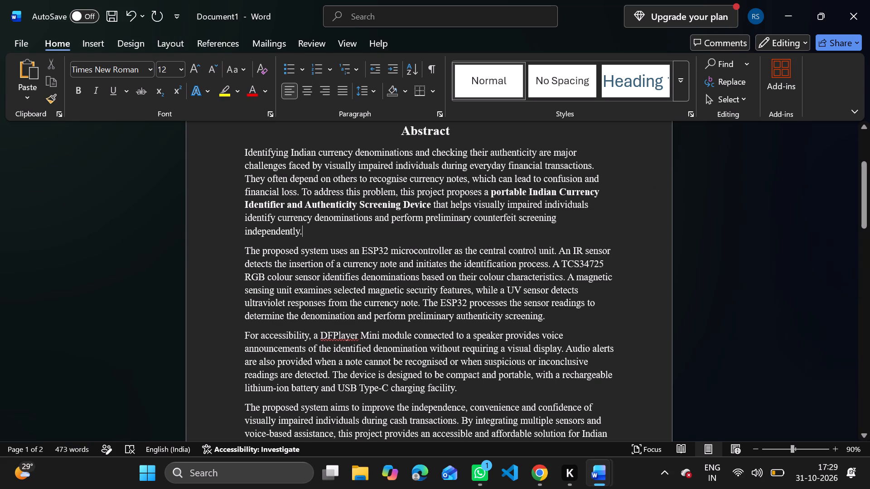
click(492, 190)
drag(492, 190, 527, 190)
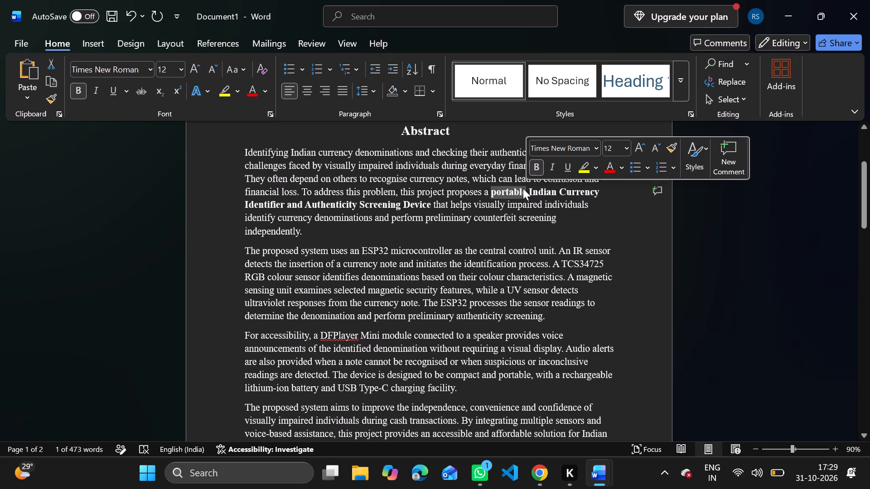
click(515, 191)
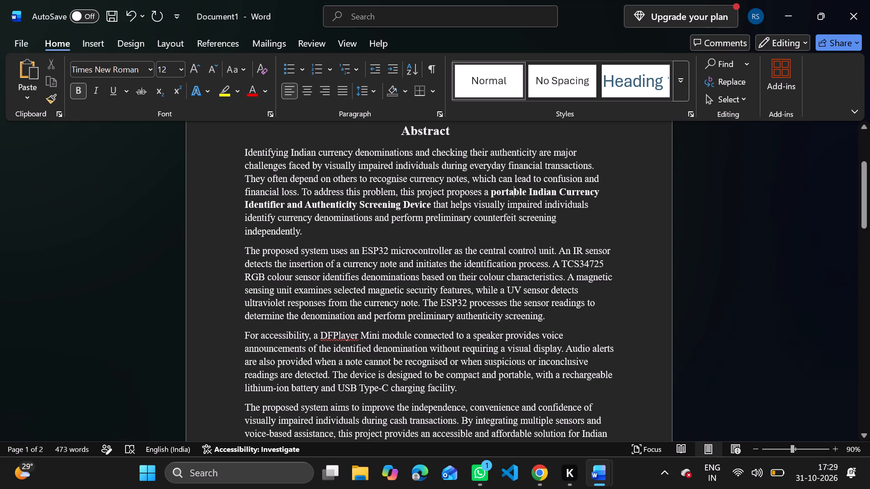
scroll(493, 243, down, 2)
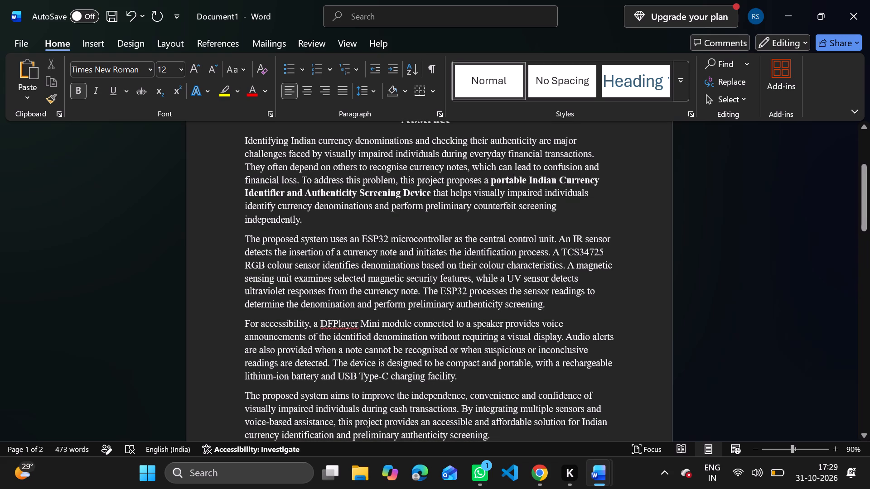
scroll(493, 243, down, 3)
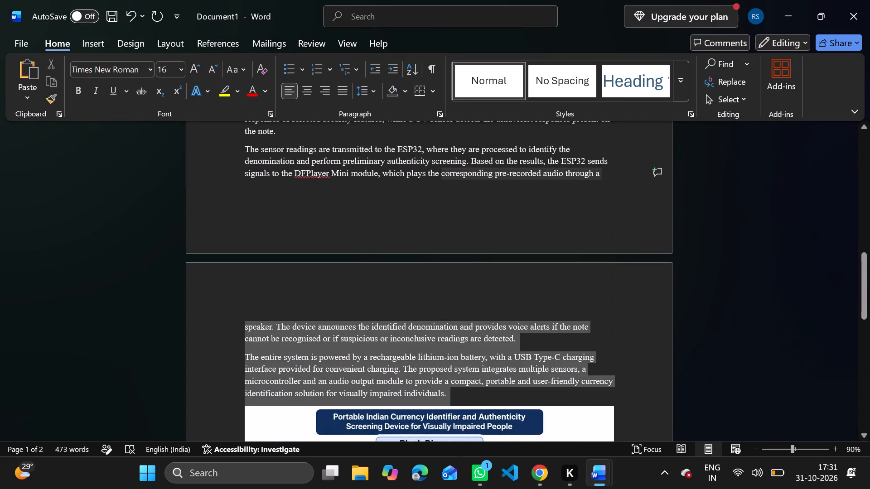
drag(445, 160, 444, 115)
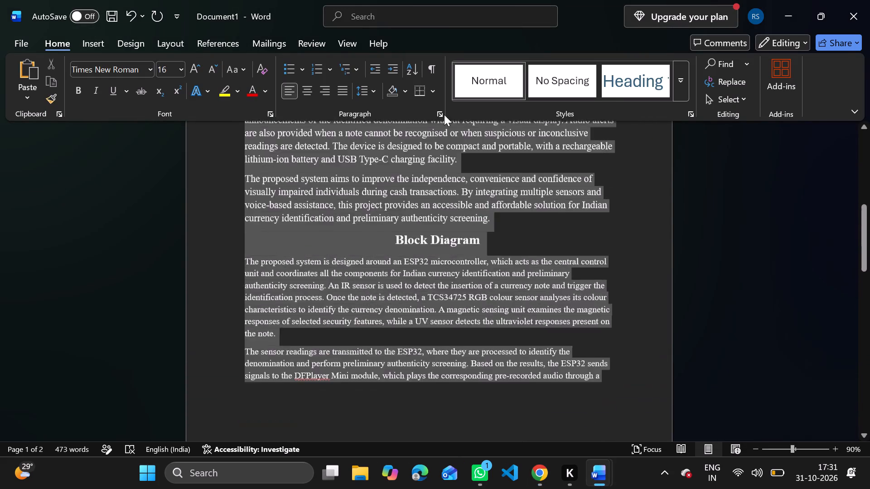
drag(444, 115, 238, 345)
key(BackSpace)
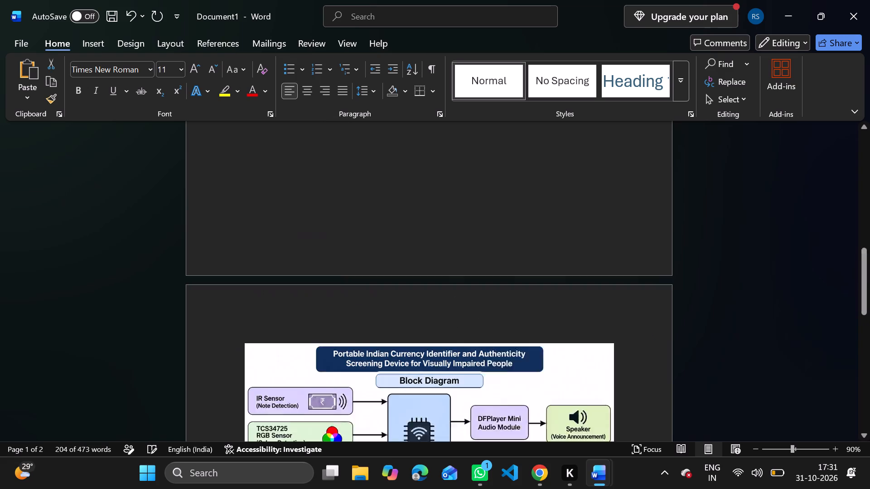
key(ctrl+v)
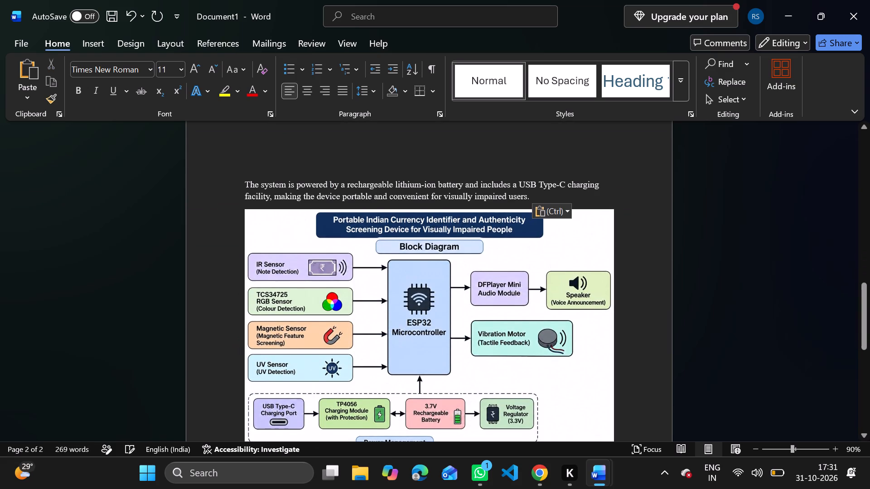
Set the font size of the three paragraphs between the Block Diagram heading and the diagram image to 12.
scroll(430, 296, up, 6)
scroll(430, 296, down, 4)
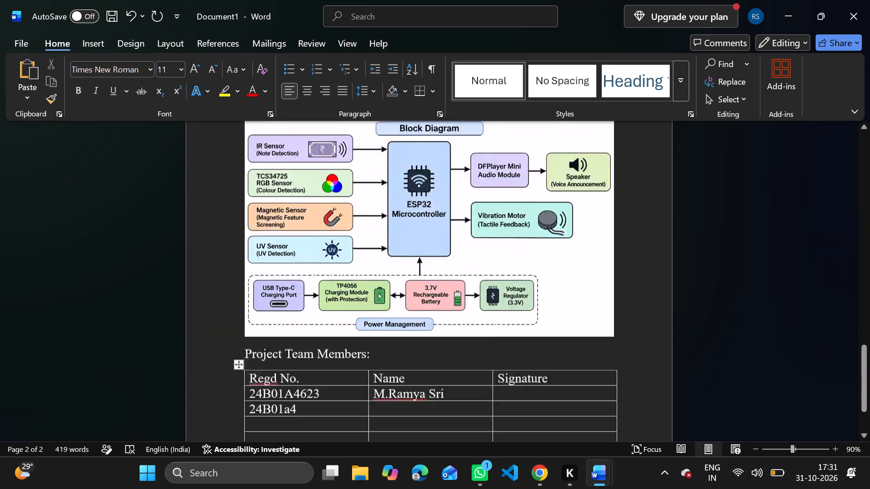
scroll(430, 296, down, 7)
scroll(430, 296, up, 4)
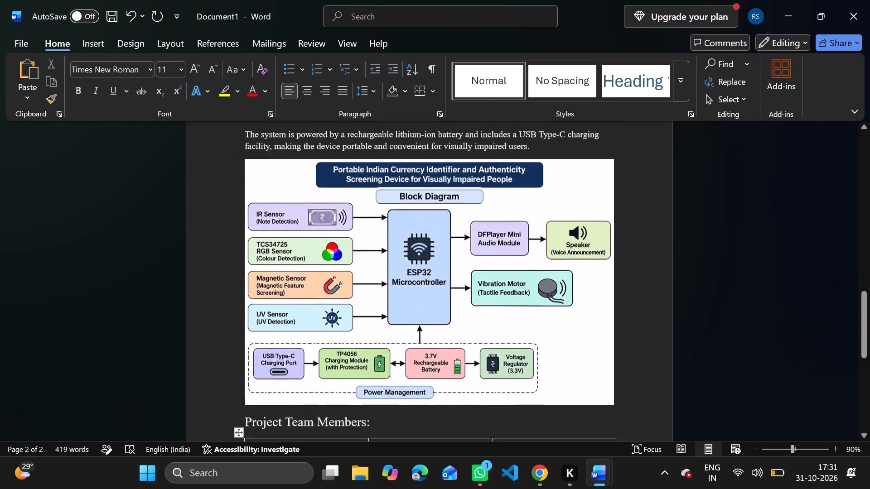
scroll(430, 296, up, 9)
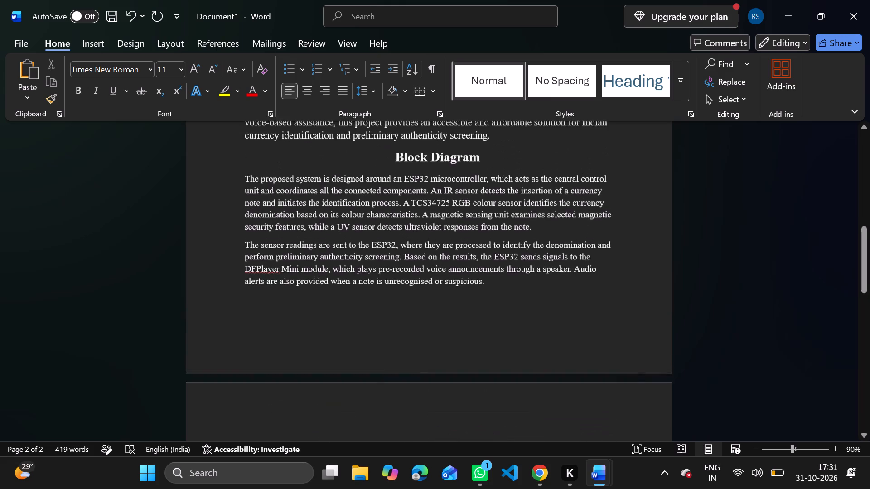
scroll(430, 296, up, 2)
drag(244, 234, 496, 116)
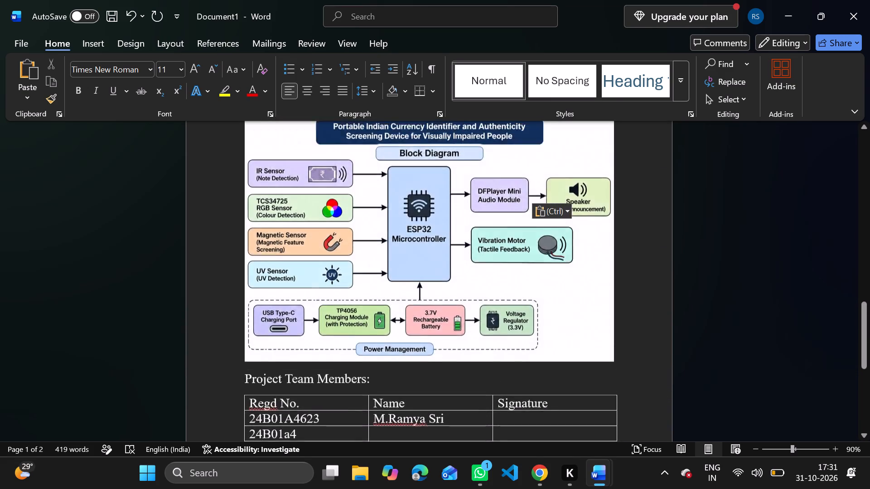
drag(496, 116, 531, 294)
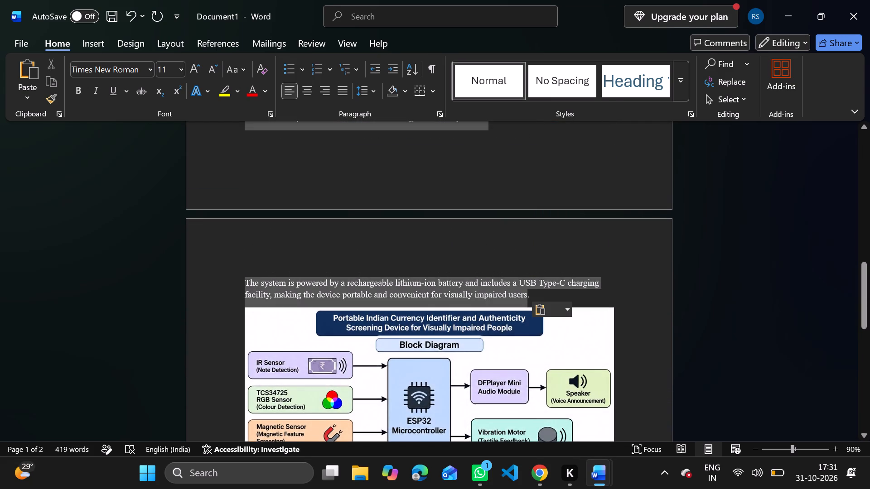
drag(531, 294, 536, 294)
click(181, 73)
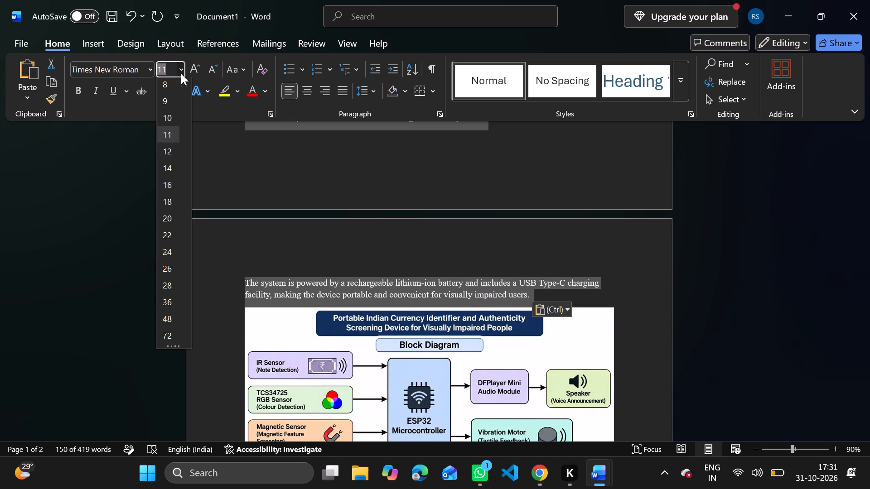
click(172, 154)
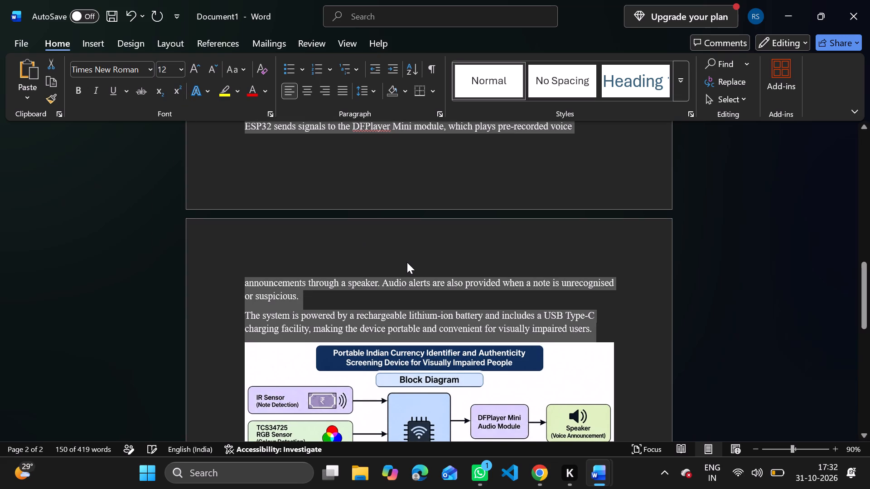
click(407, 262)
Shrink the block diagram image to about three-quarters of its height, with its width stretched to slightly less than the text width.
scroll(407, 262, up, 7)
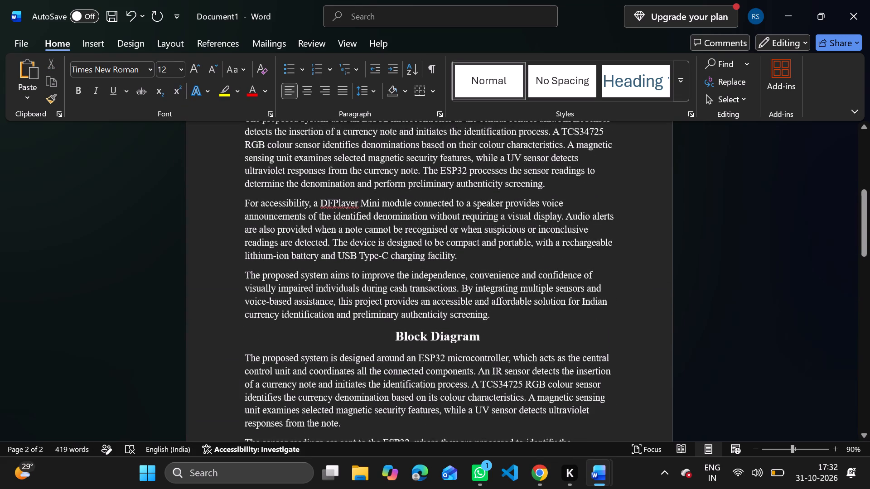
scroll(407, 262, up, 4)
scroll(407, 262, down, 5)
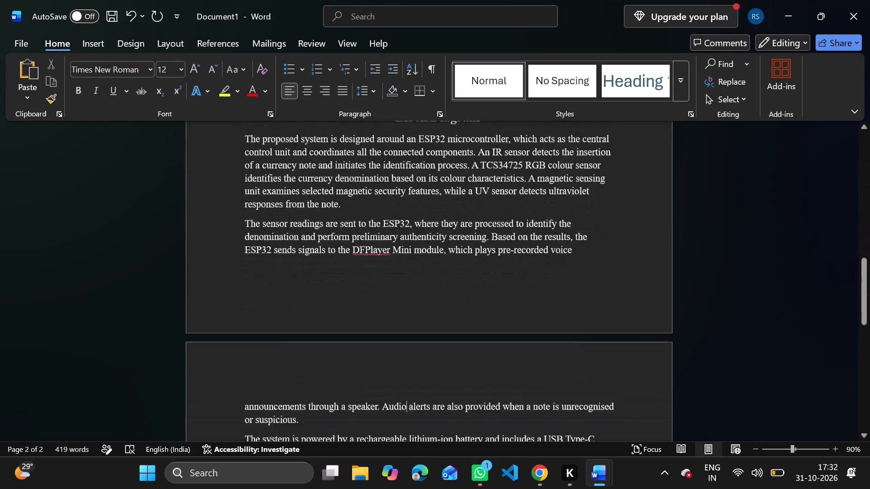
scroll(407, 262, down, 5)
click(407, 262)
click(407, 262)
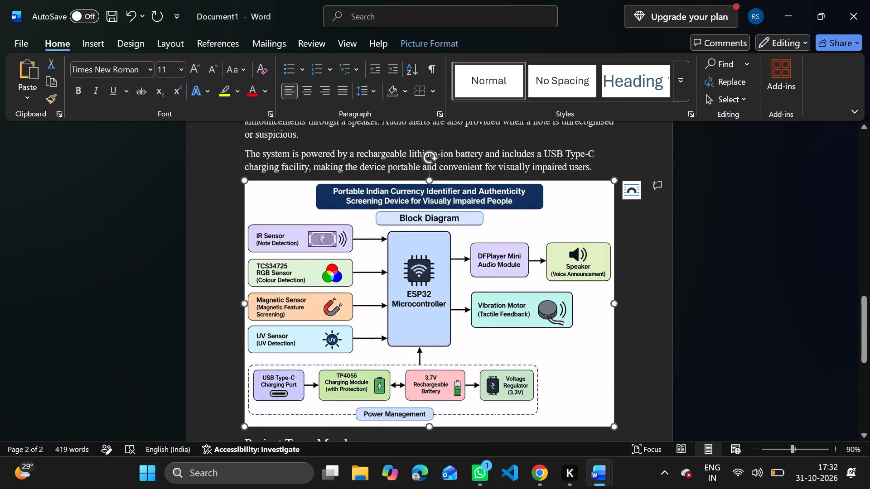
drag(619, 427, 585, 392)
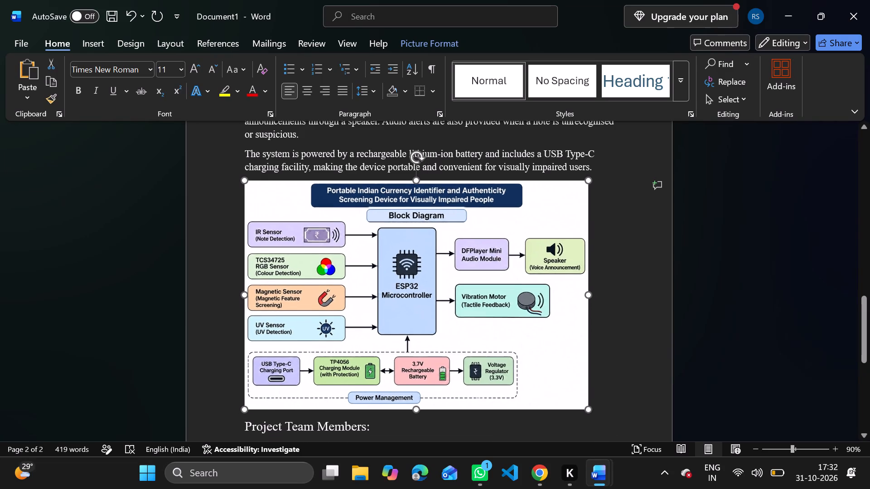
drag(585, 392, 532, 352)
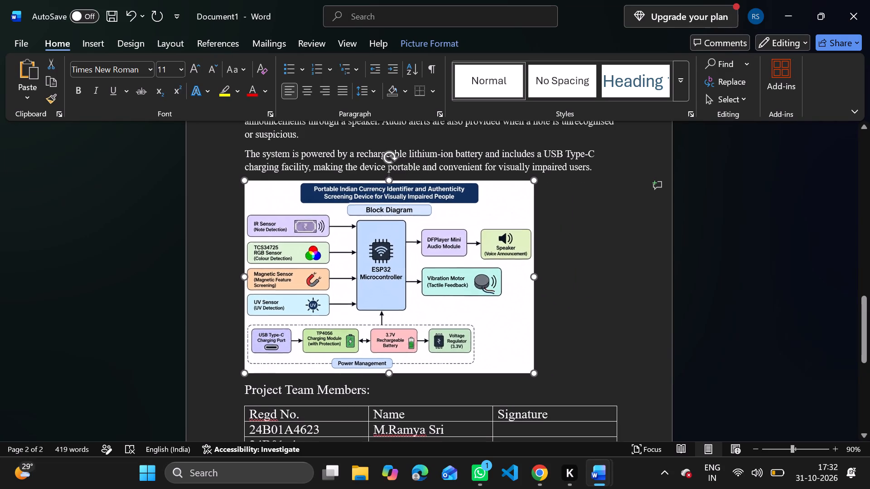
drag(532, 352, 529, 351)
drag(527, 277, 534, 277)
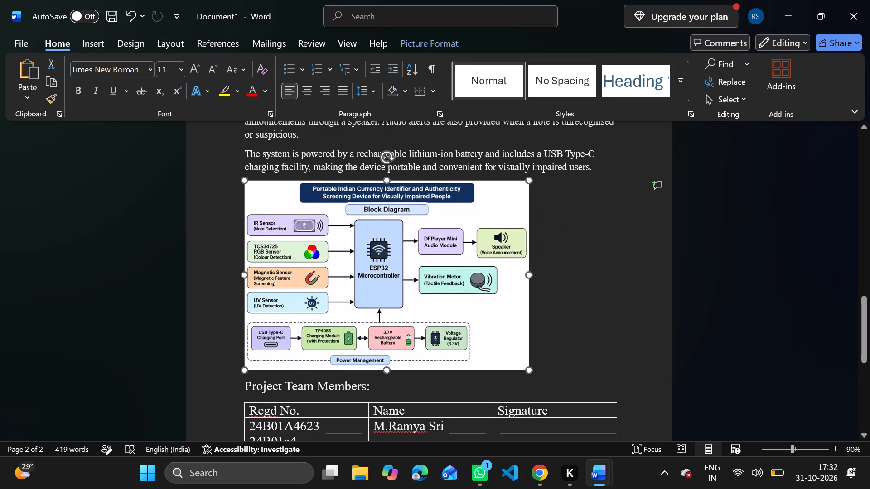
drag(534, 277, 595, 278)
click(636, 345)
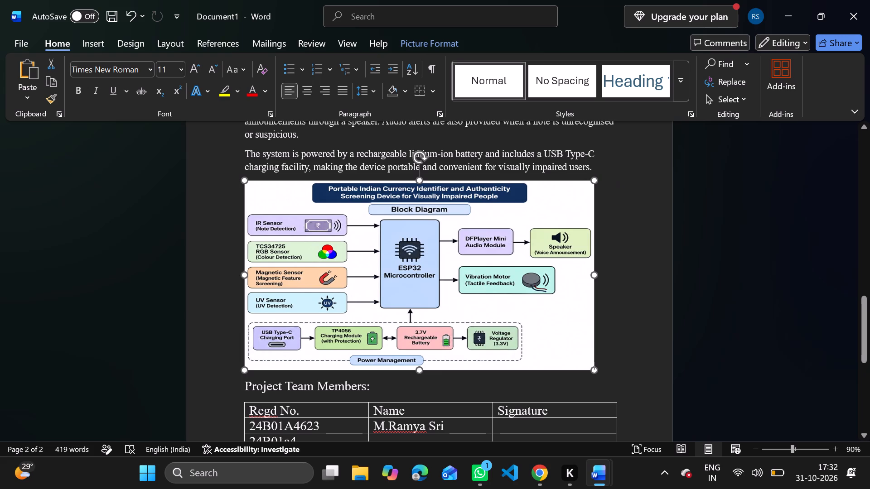
Insert a blank line between the block diagram image and the Project Team Members heading.
scroll(636, 345, up, 4)
scroll(636, 345, down, 6)
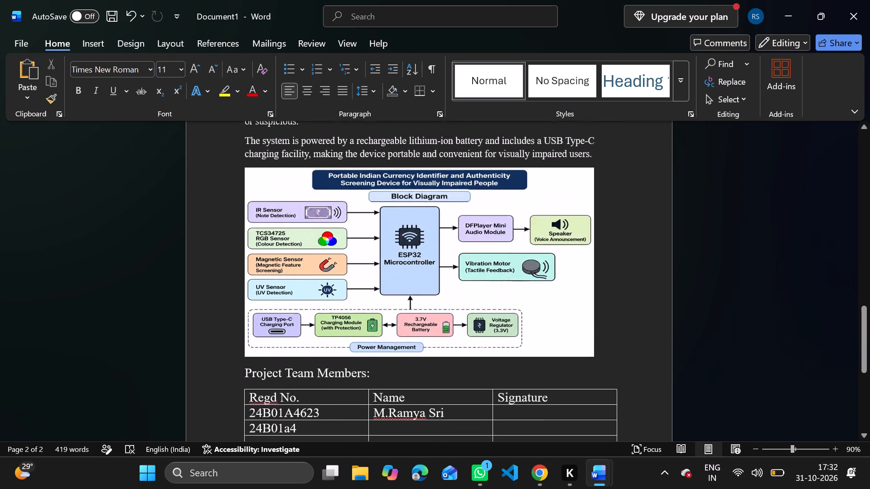
scroll(636, 345, down, 1)
click(614, 292)
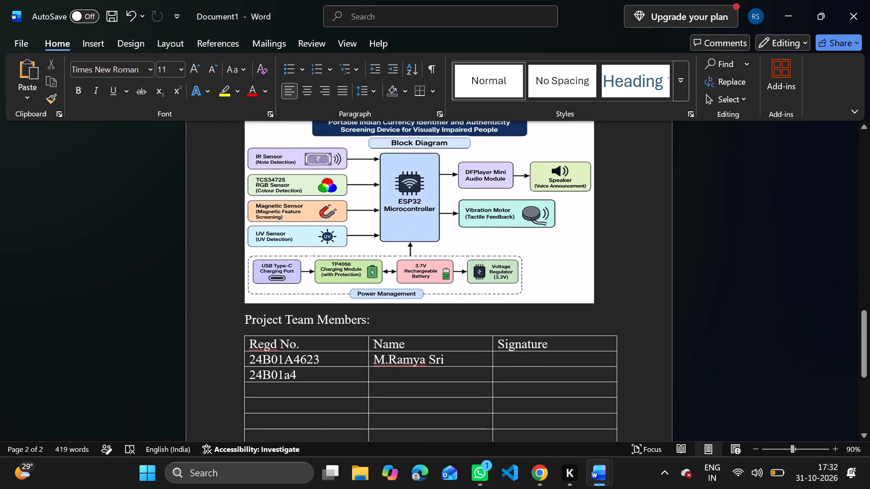
key(Return)
Set the font size of the Project Team Members heading and the blank line above it to 14.
scroll(458, 329, down, 2)
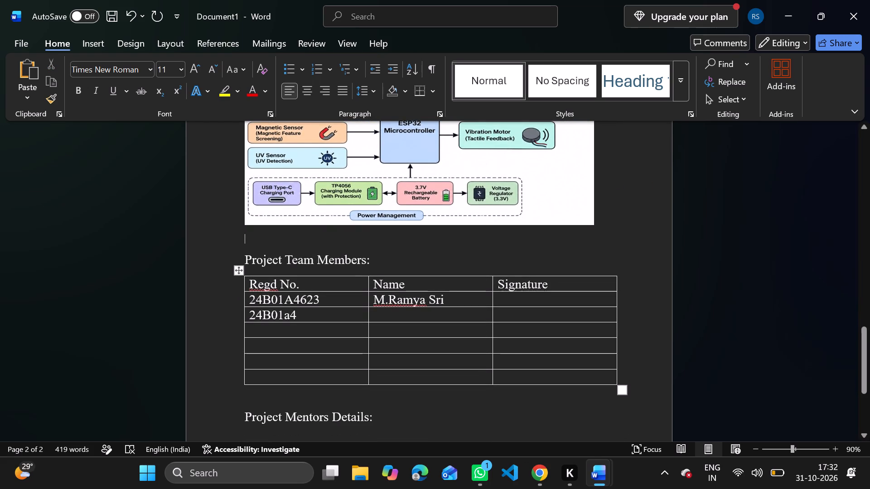
drag(370, 259, 248, 248)
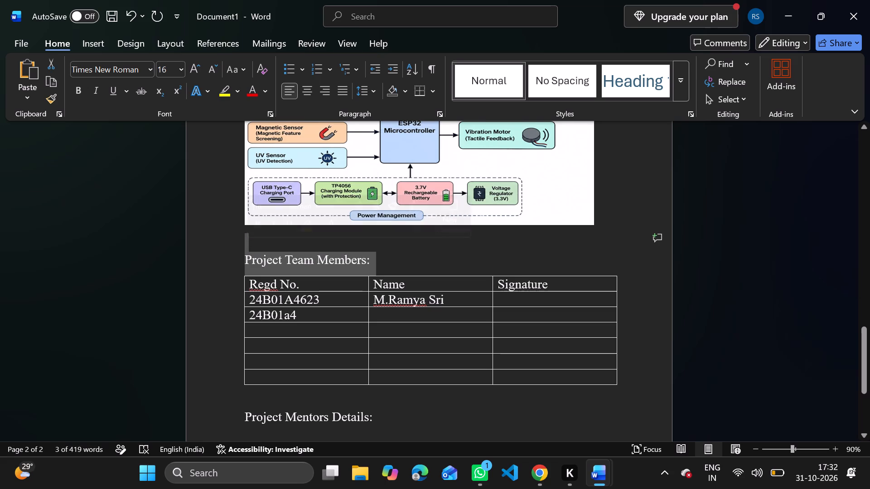
click(176, 72)
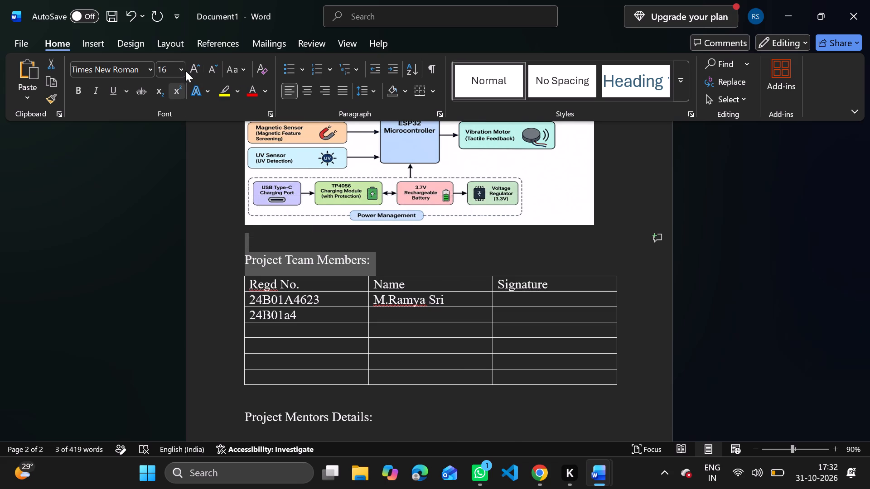
click(181, 70)
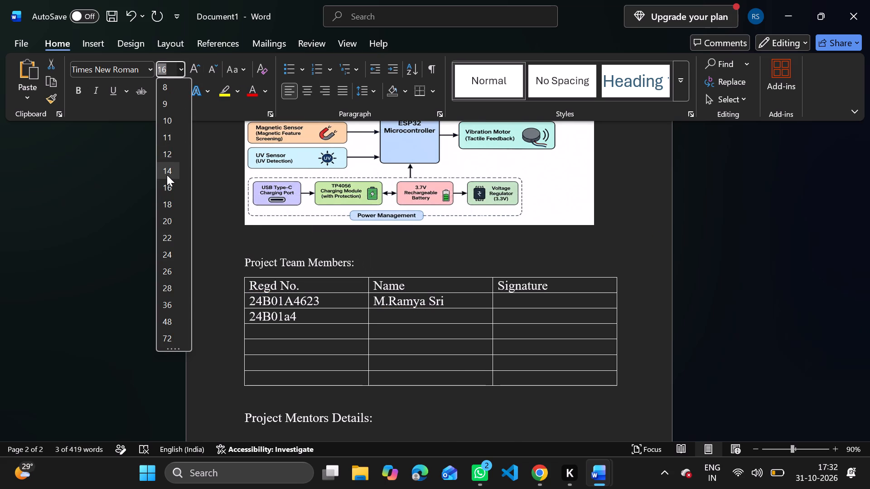
click(169, 168)
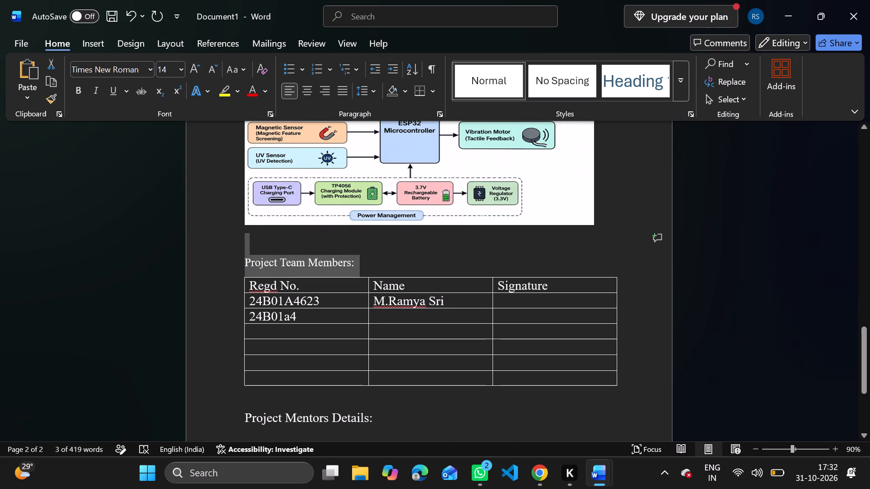
Set the font size of the whole team members table to 12.
double_click(240, 283)
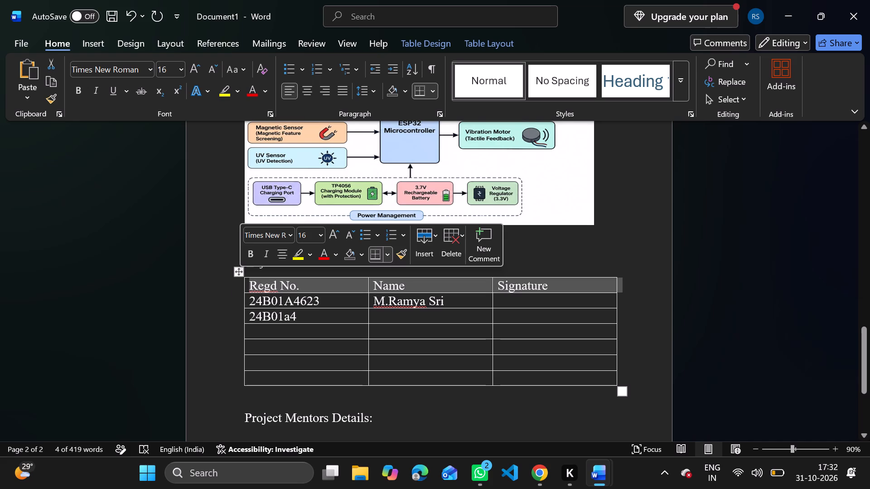
click(242, 274)
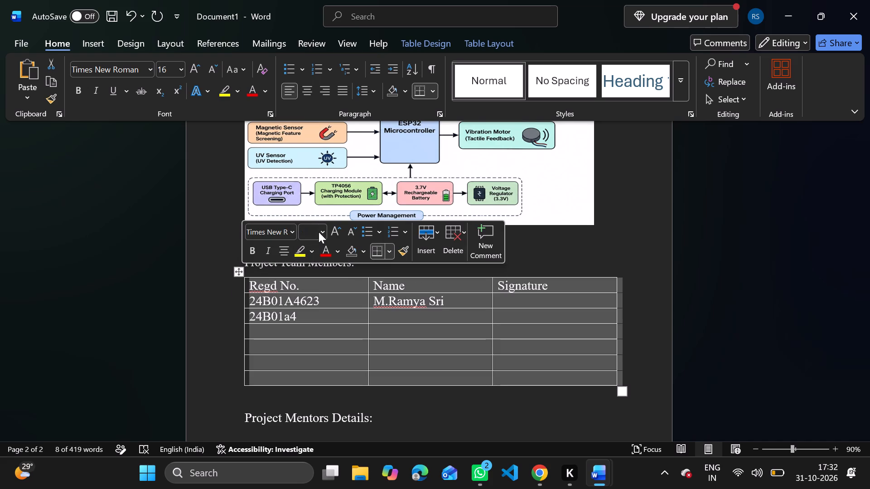
click(320, 229)
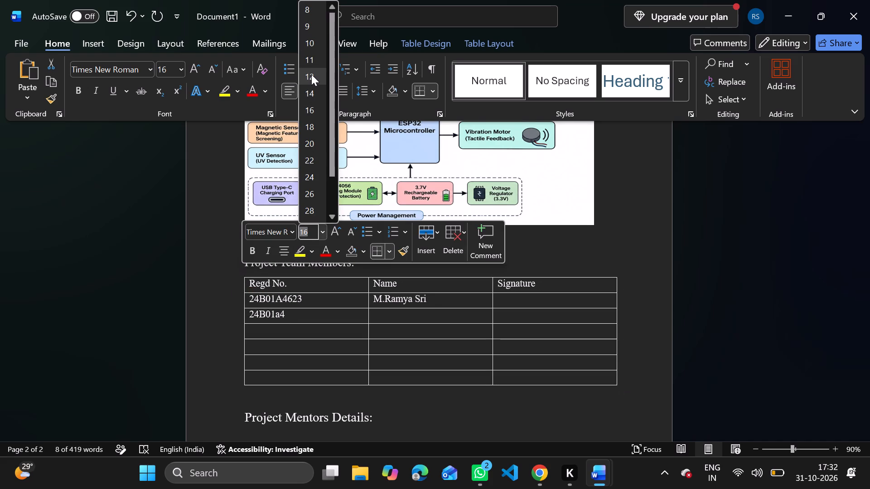
click(311, 74)
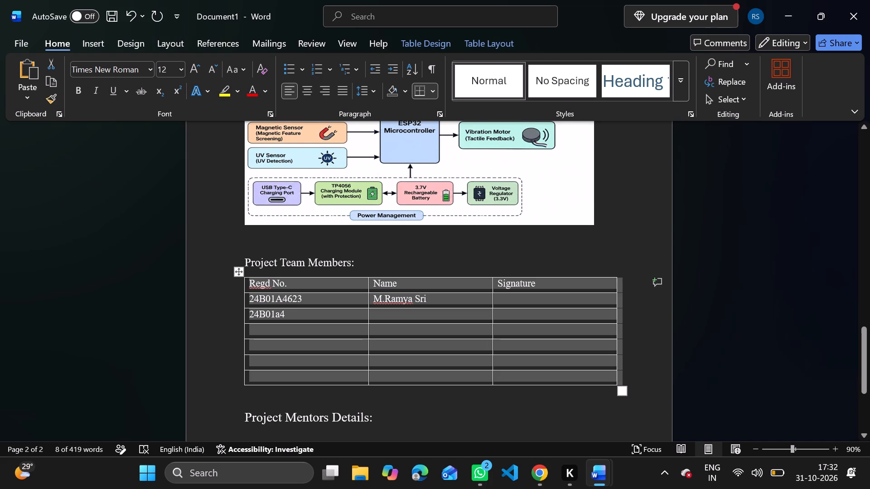
click(383, 259)
Set the font size of the Project Mentors Details heading to 14.
scroll(432, 365, down, 2)
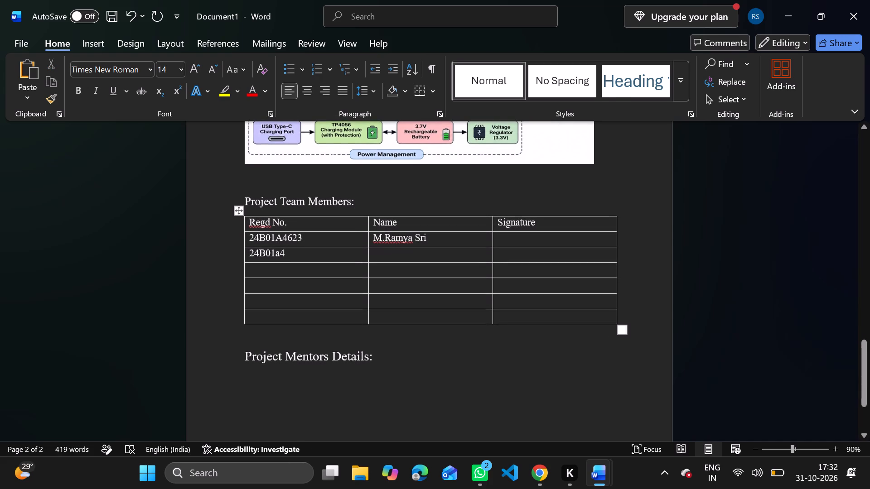
drag(375, 359, 233, 357)
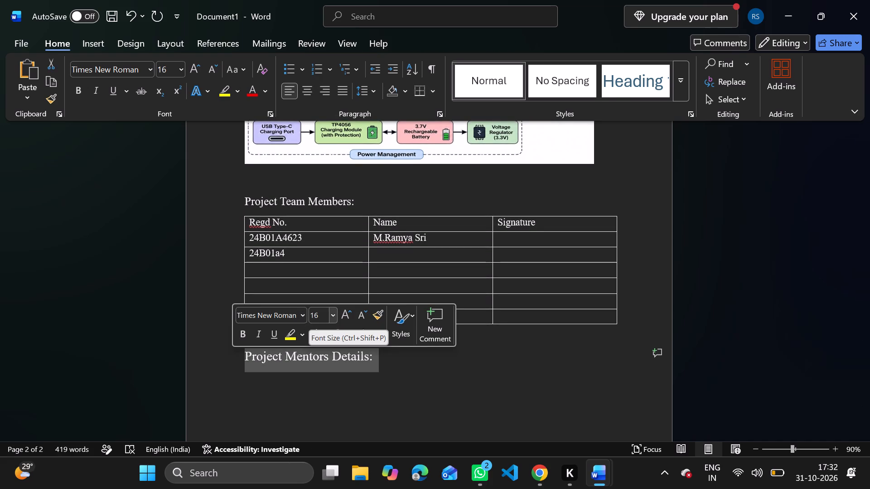
click(332, 319)
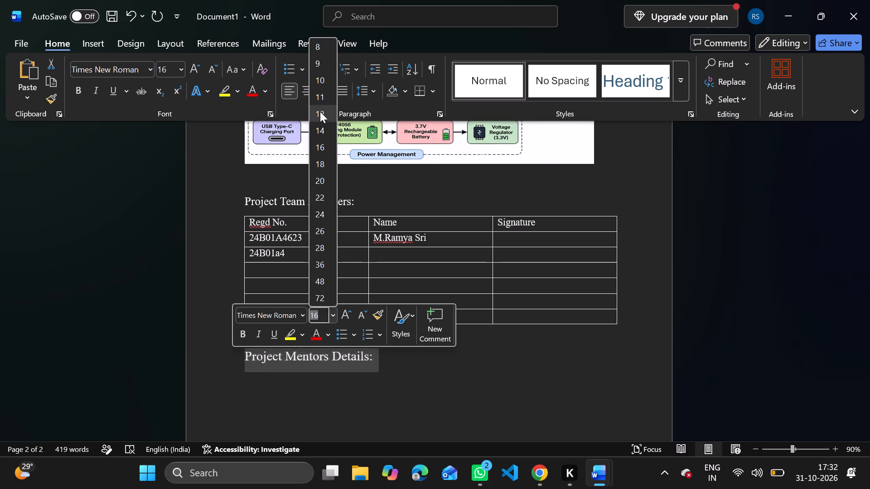
click(322, 128)
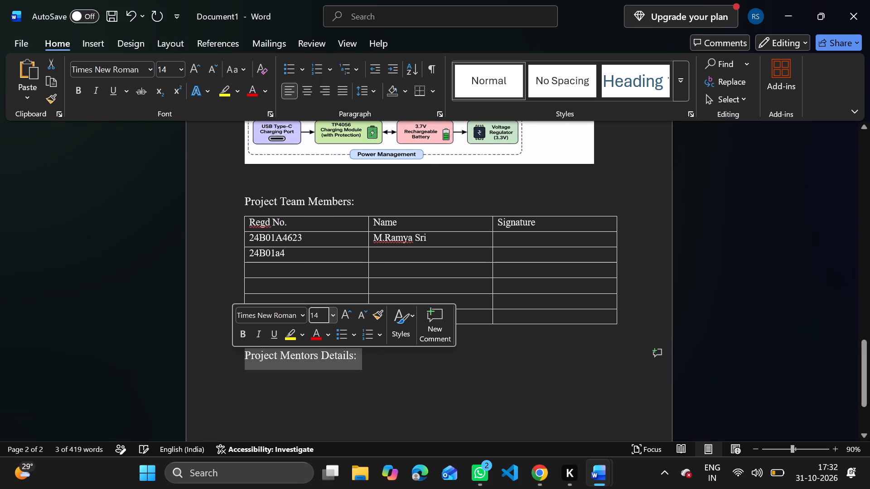
click(382, 359)
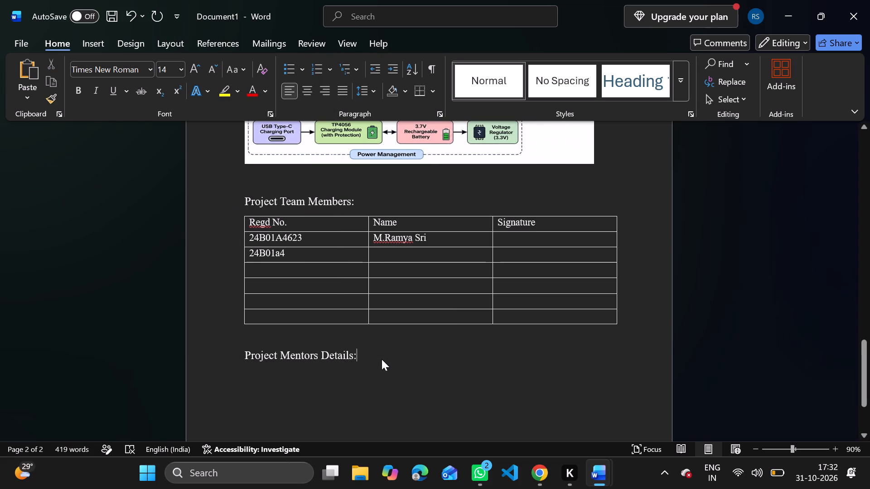
key(Return)
scroll(430, 363, down, 8)
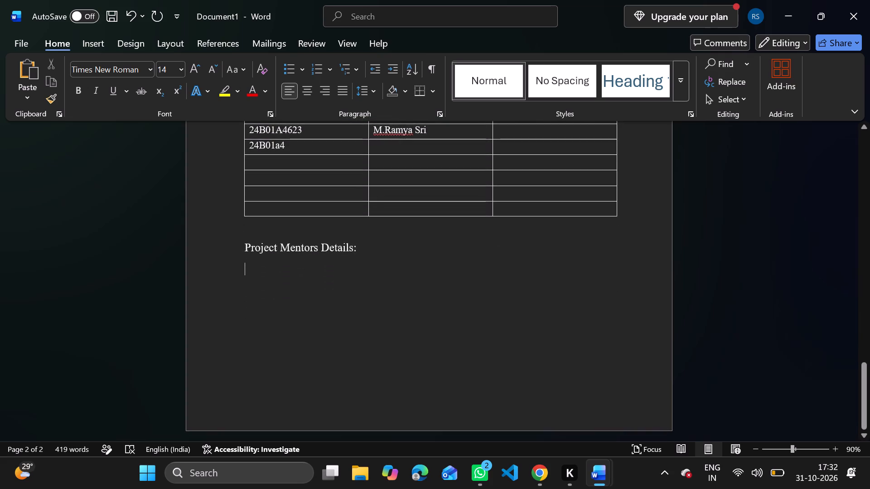
scroll(430, 363, up, 1)
click(91, 38)
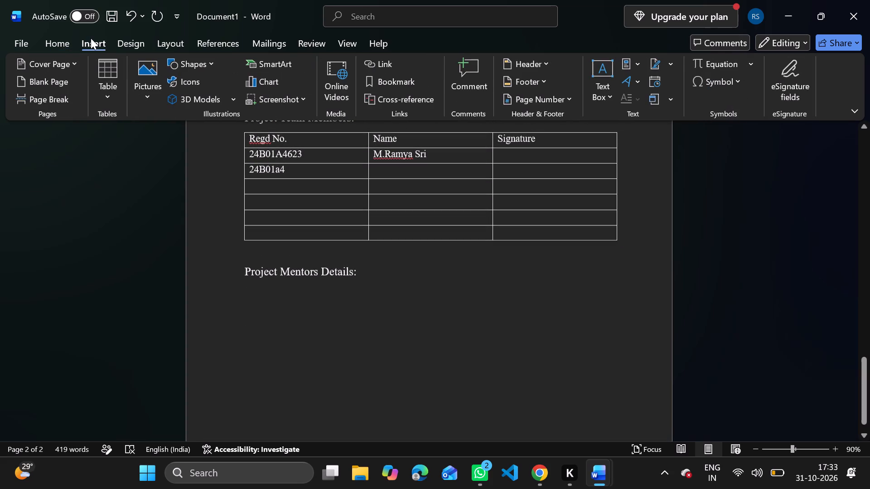
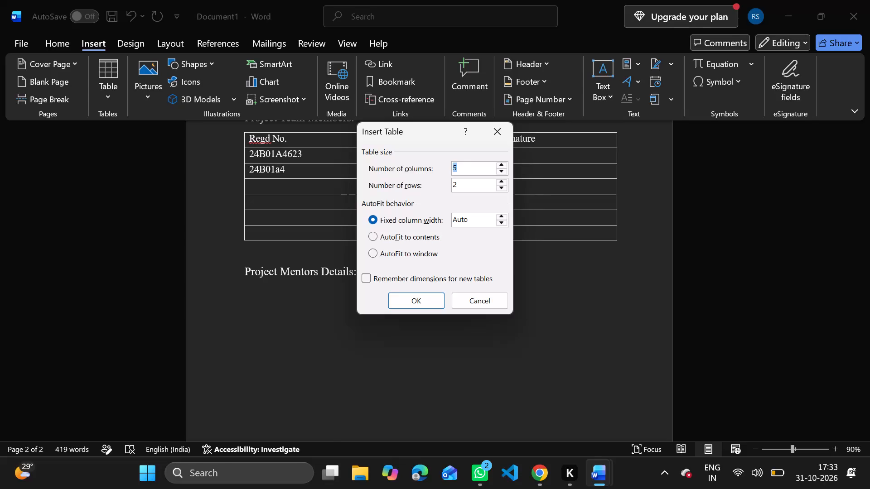
Insert a table with 3 columns and 3 rows below the Project Mentors Details heading.
key(BackSpace)
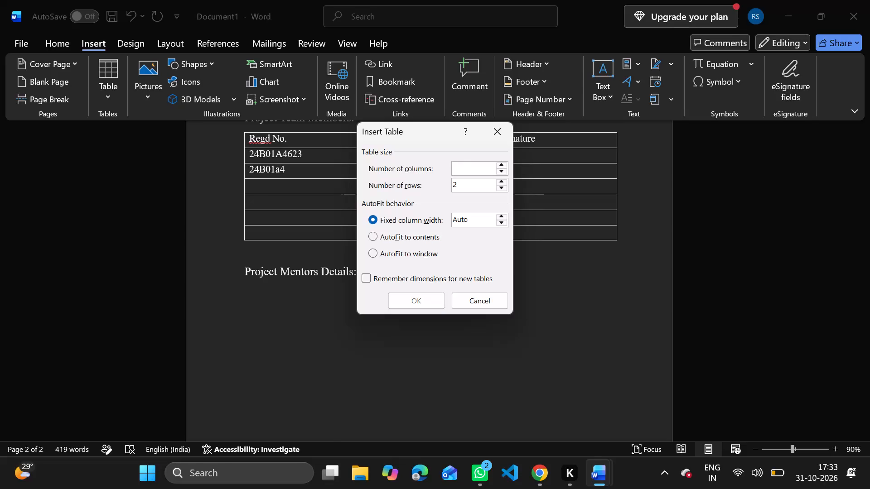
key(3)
key(Down)
key(Right)
key(Down)
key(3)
click(473, 181)
key(BackSpace)
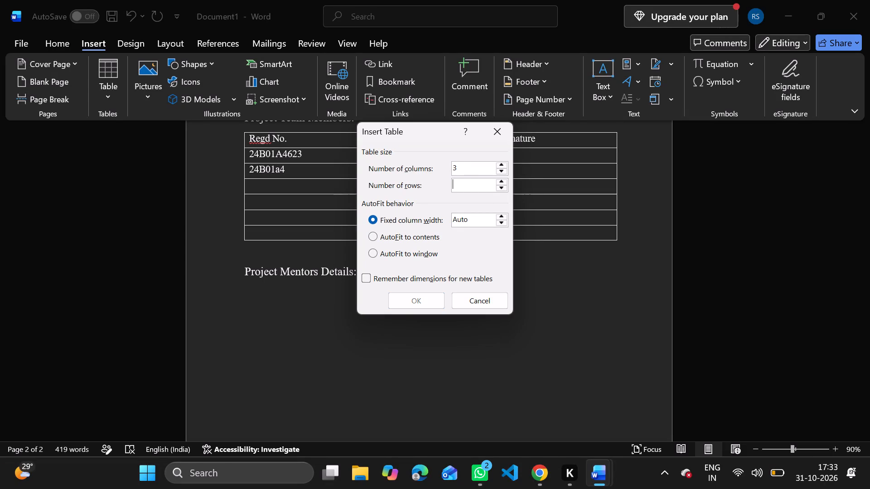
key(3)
click(414, 299)
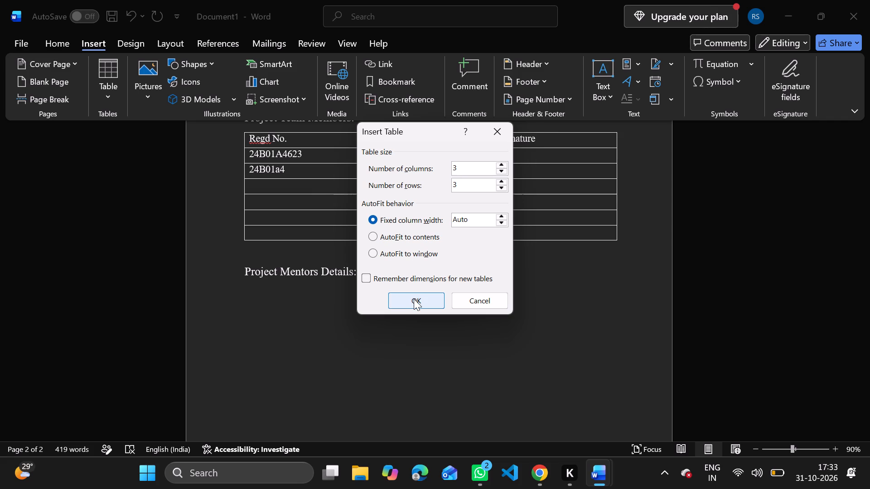
scroll(478, 317, right, 1)
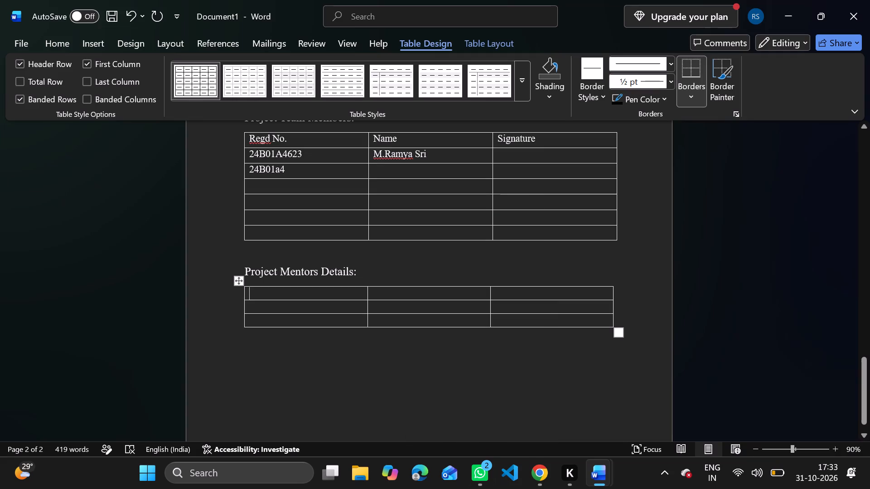
Enter "Mentor Names" as the first column header of the table under Project Mentors Details.
text(Mentor)
key(space)
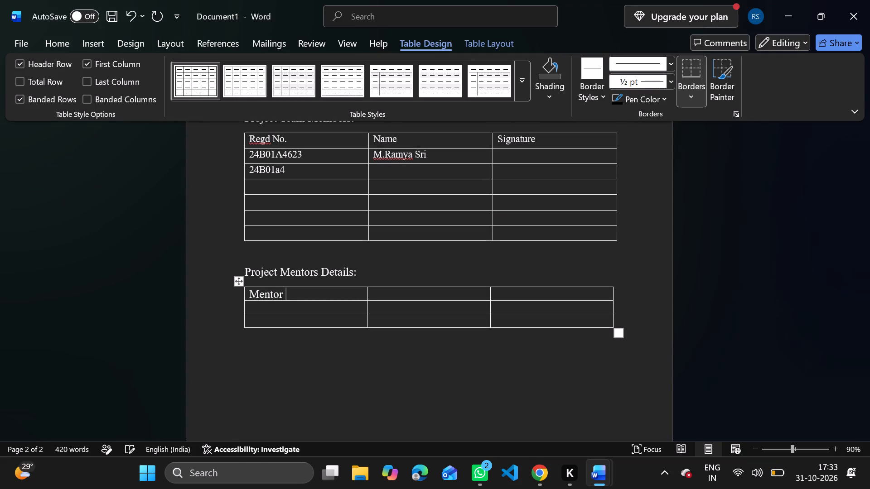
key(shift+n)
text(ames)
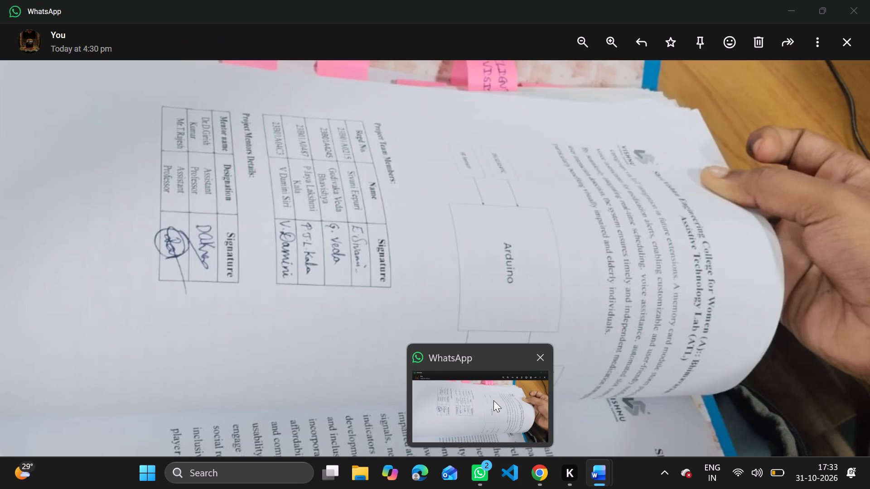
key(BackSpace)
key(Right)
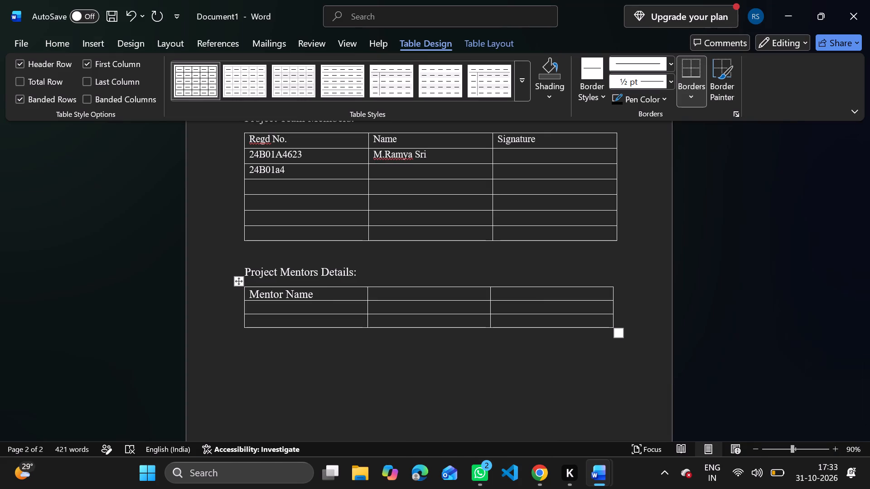
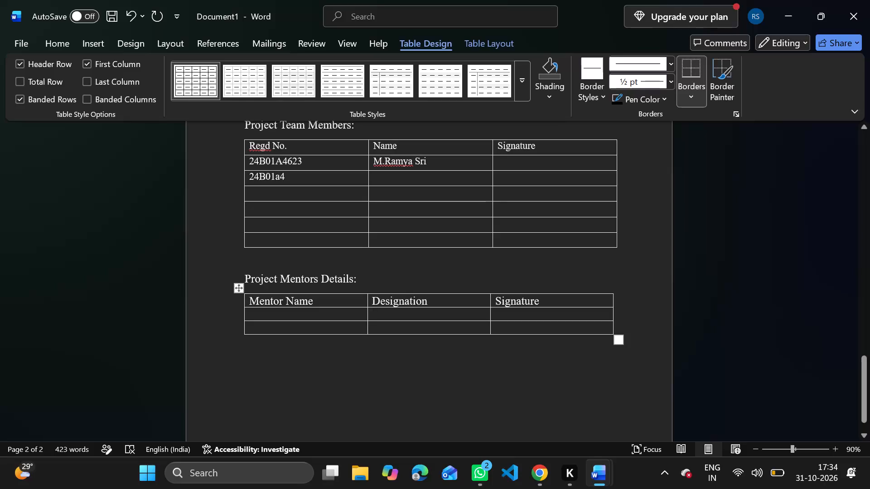
Enter "Assistant Professor" as the designation in both empty rows of the mentors table, correcting any misspelling.
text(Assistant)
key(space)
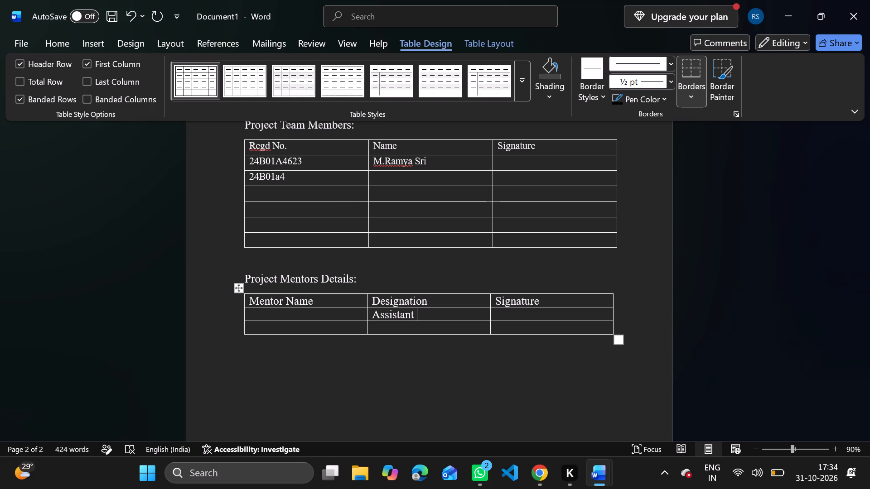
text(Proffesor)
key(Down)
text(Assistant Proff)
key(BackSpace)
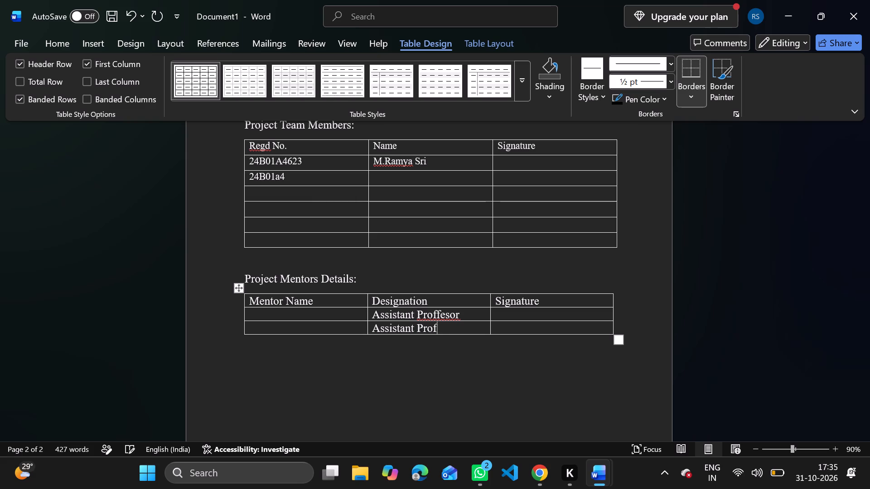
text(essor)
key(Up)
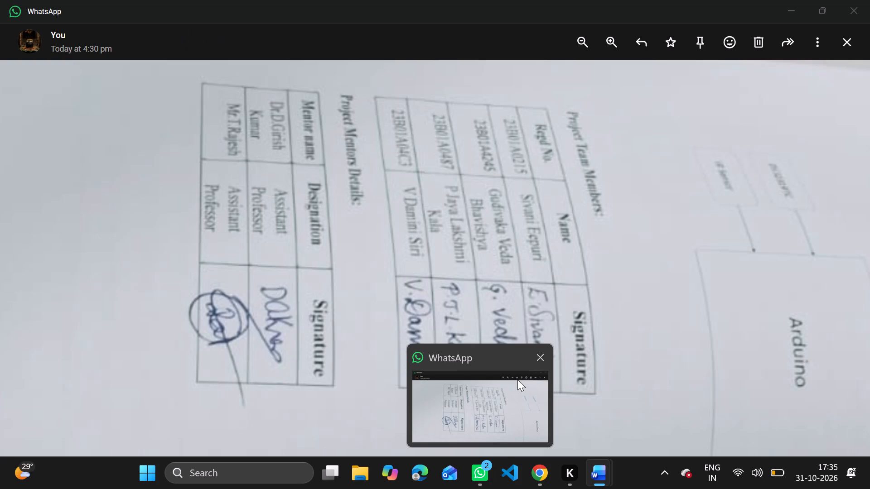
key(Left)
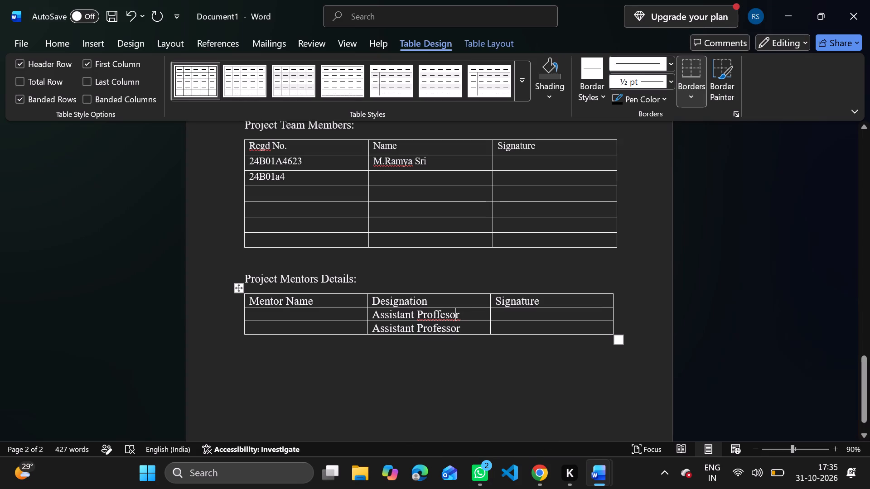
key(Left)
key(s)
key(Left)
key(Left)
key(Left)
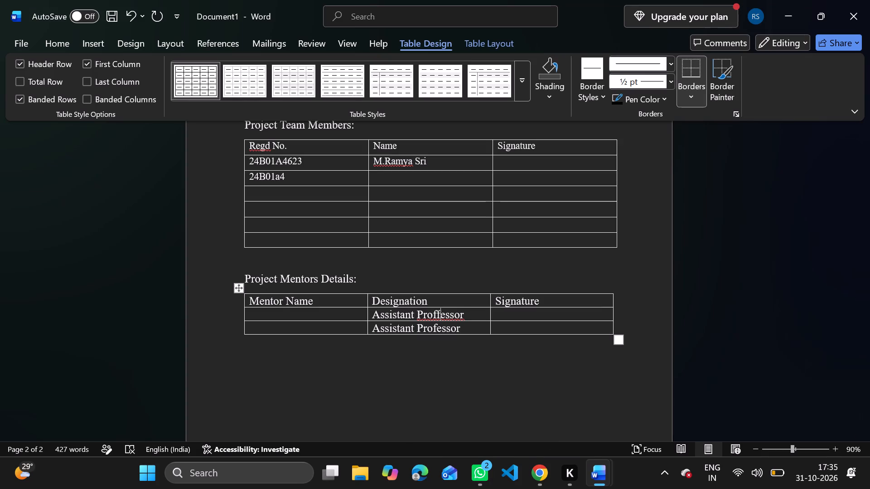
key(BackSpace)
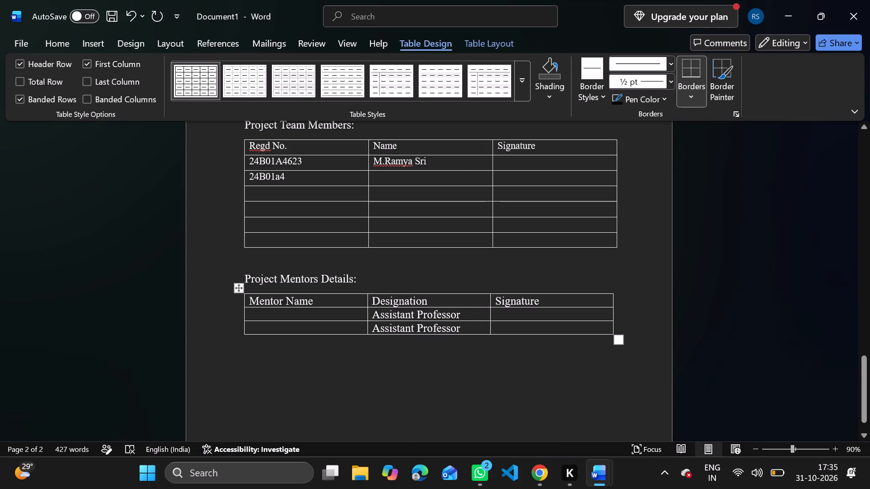
click(507, 310)
click(467, 331)
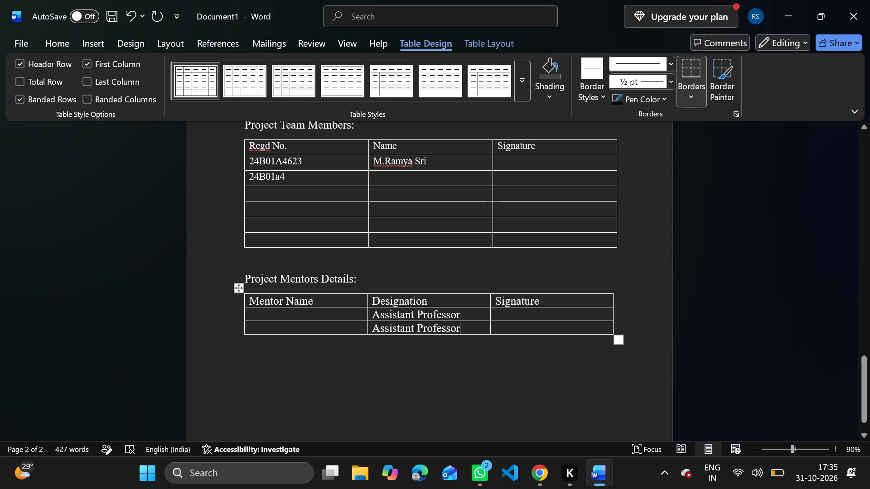
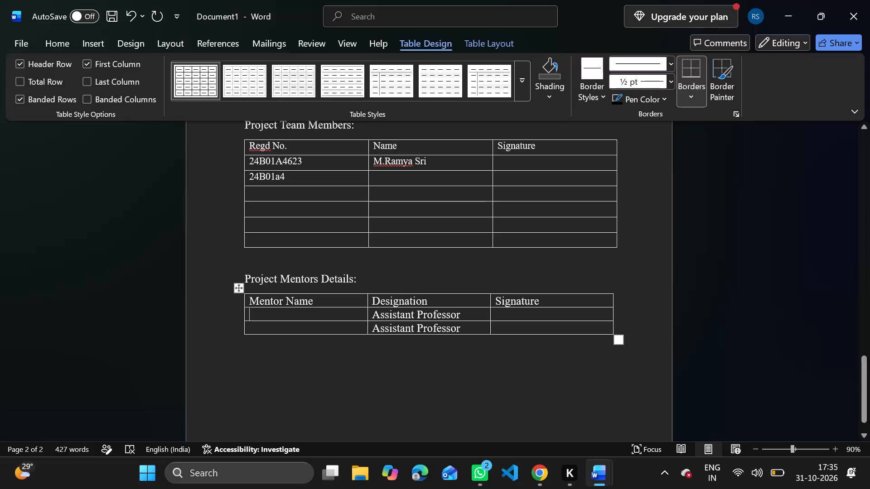
Shift the Designation header of the mentors table toward the middle of its cell with five leading spaces.
click(371, 304)
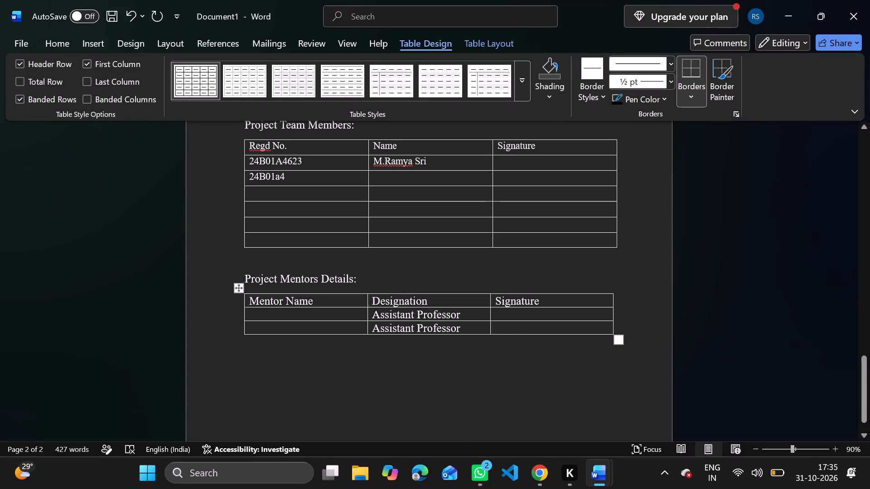
click(372, 301)
click(372, 301)
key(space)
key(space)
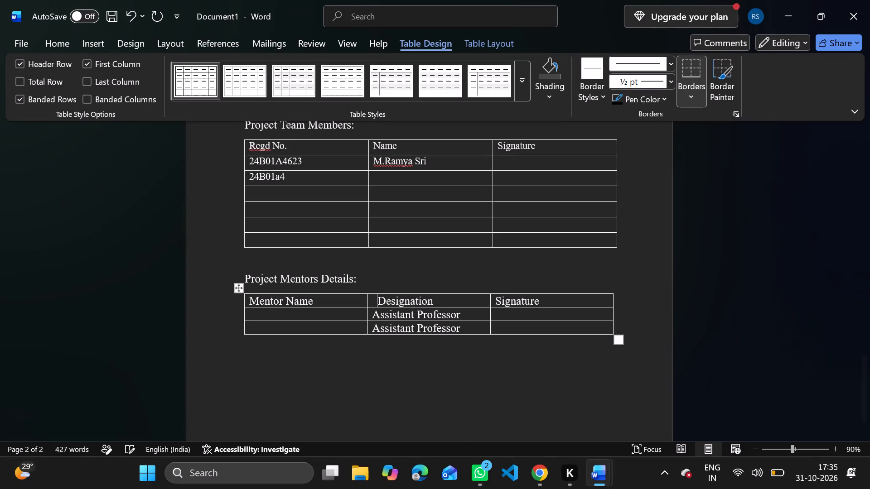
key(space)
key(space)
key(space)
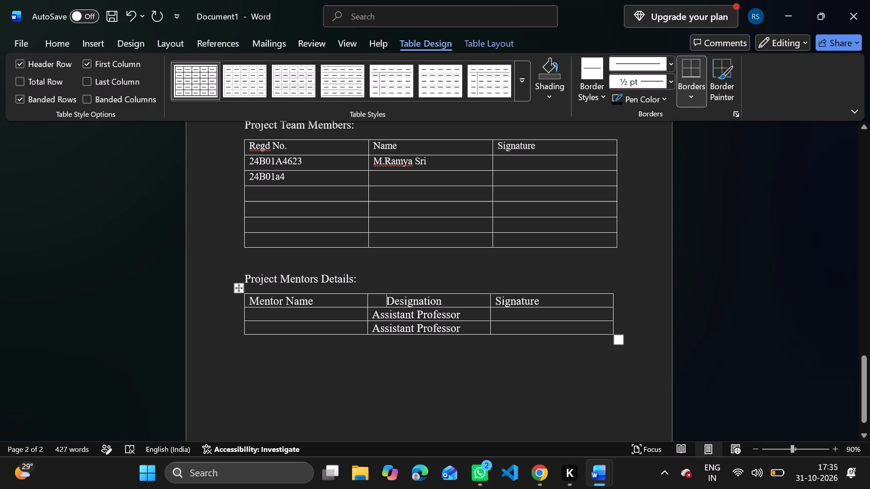
Shift the Mentor Name header toward the middle of its cell with four leading spaces.
click(252, 300)
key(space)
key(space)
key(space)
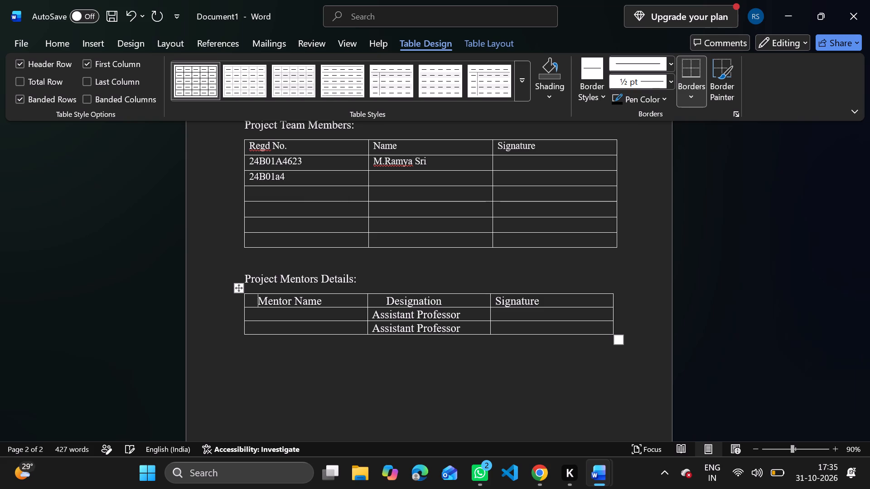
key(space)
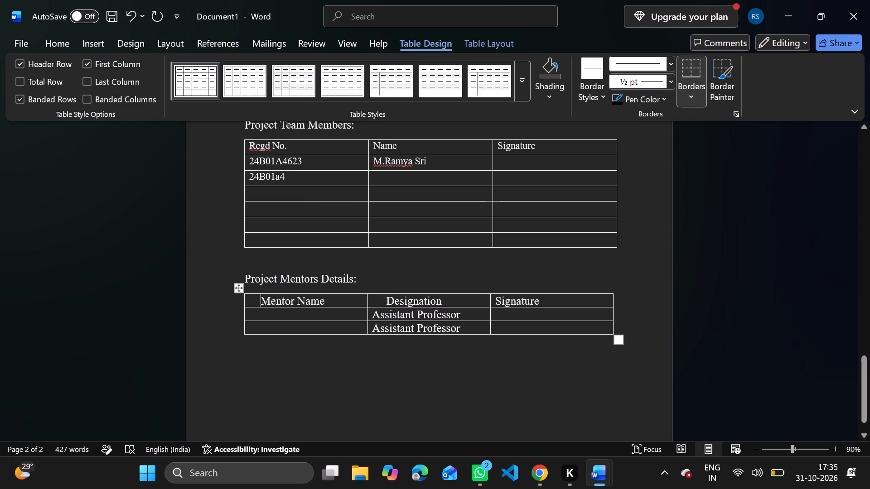
Shift the Regd No. header of the team members table toward the middle of its cell with nine leading spaces.
click(249, 144)
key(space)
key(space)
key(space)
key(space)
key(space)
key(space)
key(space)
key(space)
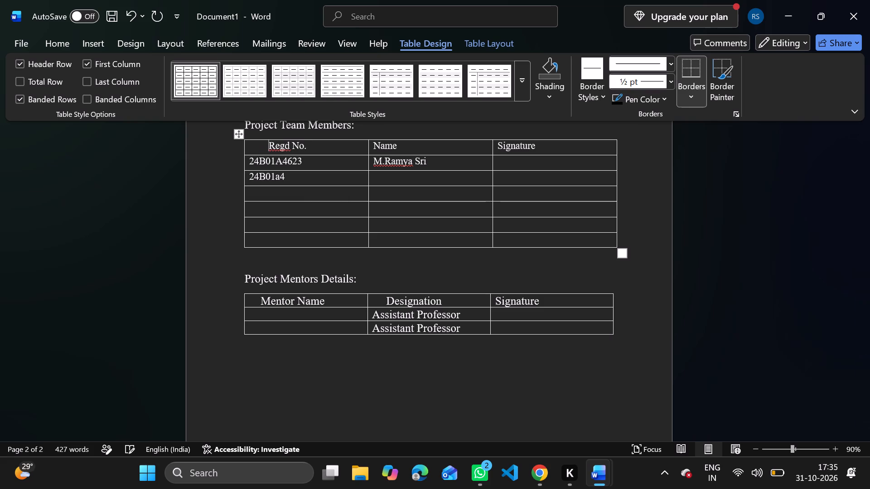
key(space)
Center the Name header of the team members table visually in its cell with 18 leading spaces.
click(373, 143)
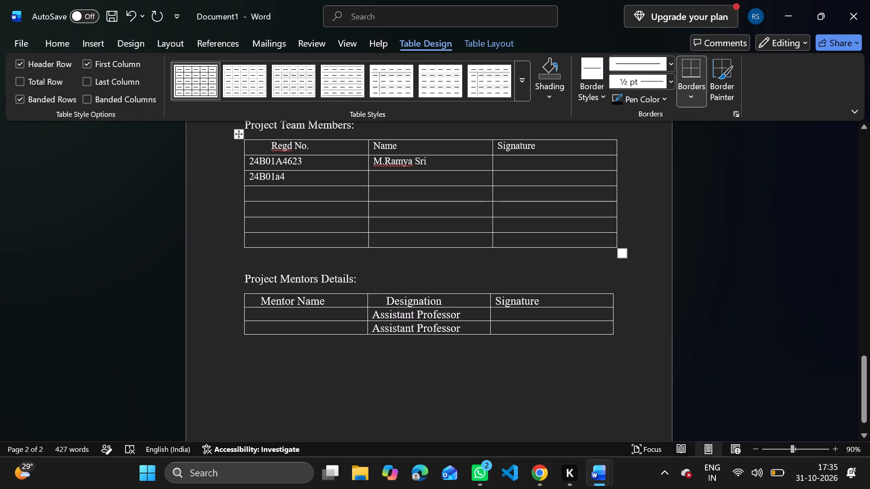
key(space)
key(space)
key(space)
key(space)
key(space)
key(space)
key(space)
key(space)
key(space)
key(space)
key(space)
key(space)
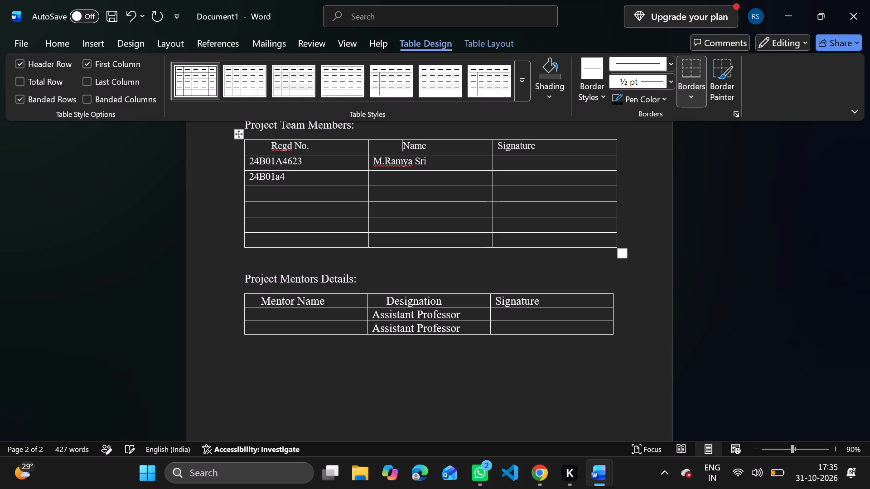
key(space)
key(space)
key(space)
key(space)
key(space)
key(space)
Center the Signature header of the team members table visually in its cell with 14 leading spaces.
click(502, 150)
key(Left)
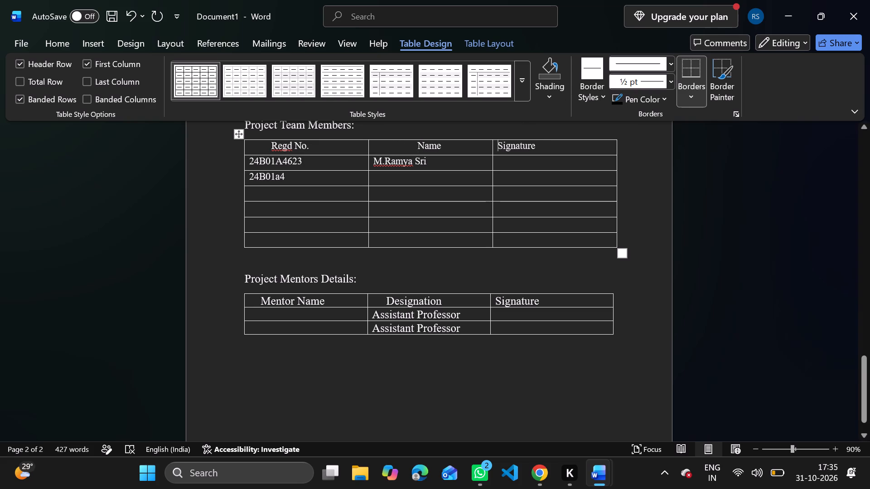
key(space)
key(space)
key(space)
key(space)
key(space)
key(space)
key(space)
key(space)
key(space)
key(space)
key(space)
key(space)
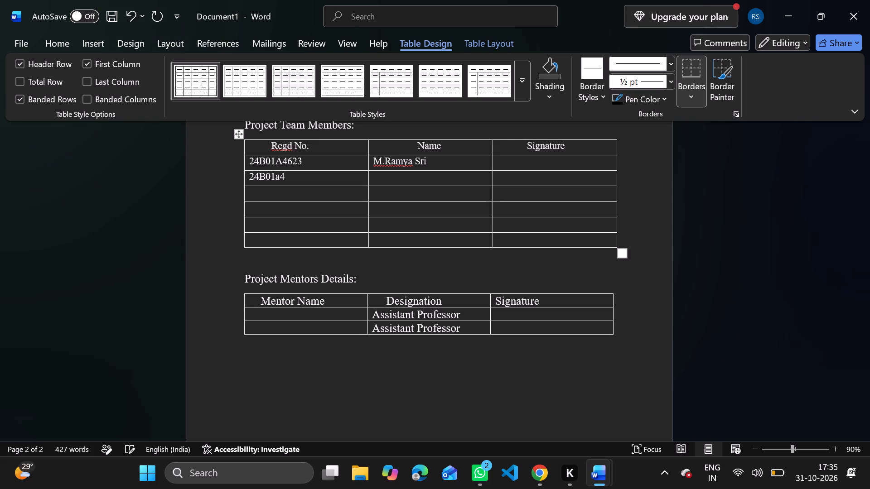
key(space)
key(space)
Add two more leading spaces before the Regd No. header in the team members table.
click(269, 144)
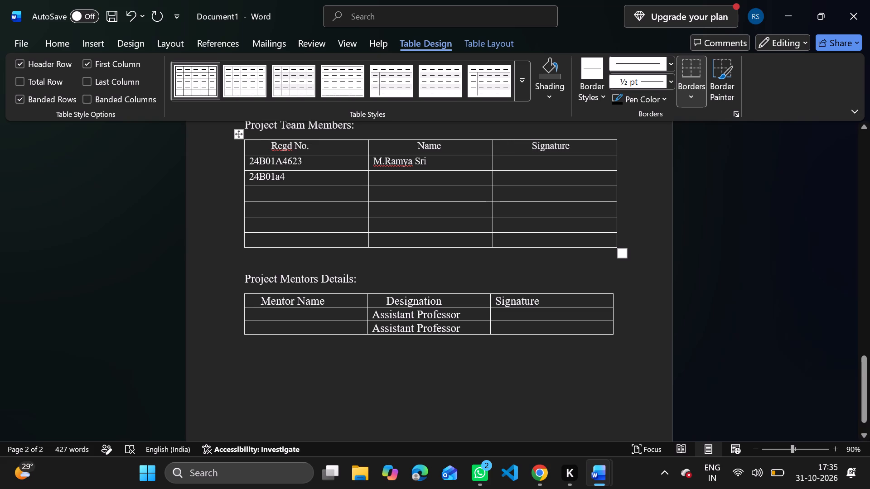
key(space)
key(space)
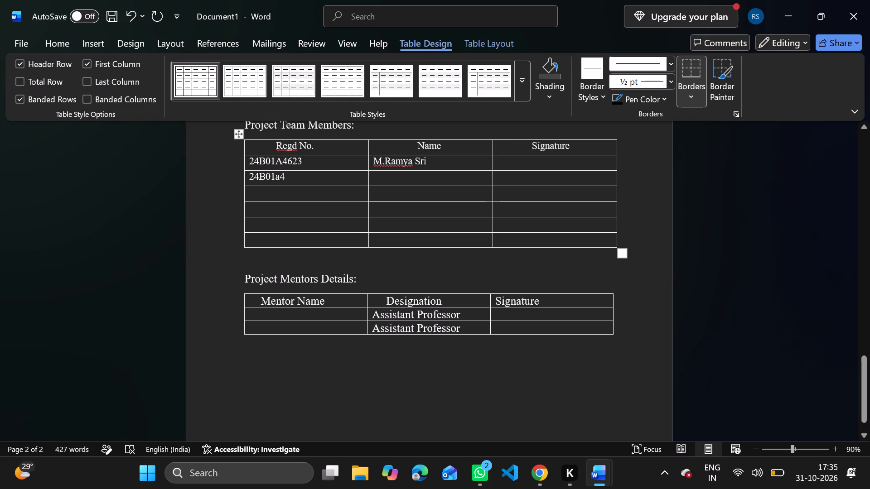
Place the text cursor in the empty cell directly below the Mentor Name header.
click(318, 312)
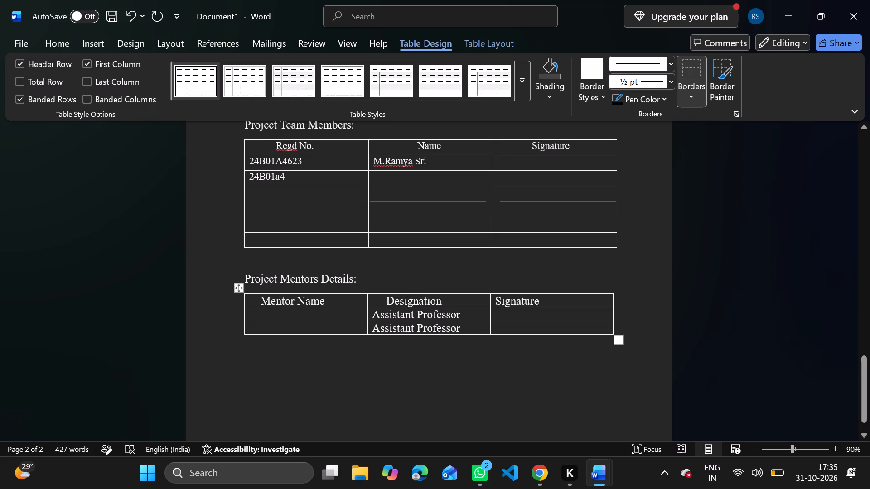
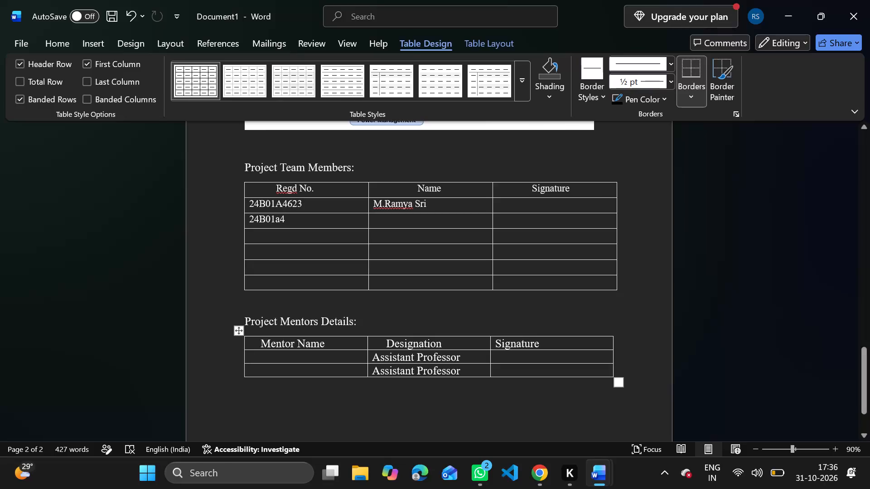
Select the whole table under Project Team Members and open its border options.
click(618, 292)
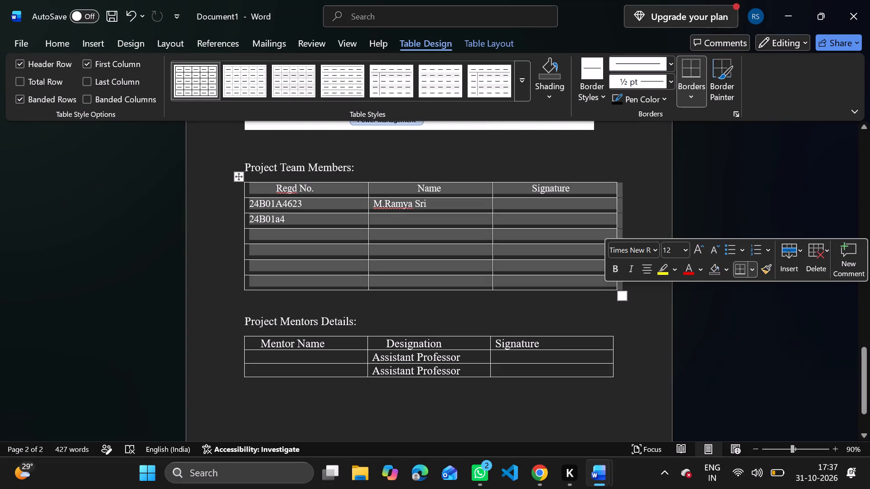
click(752, 267)
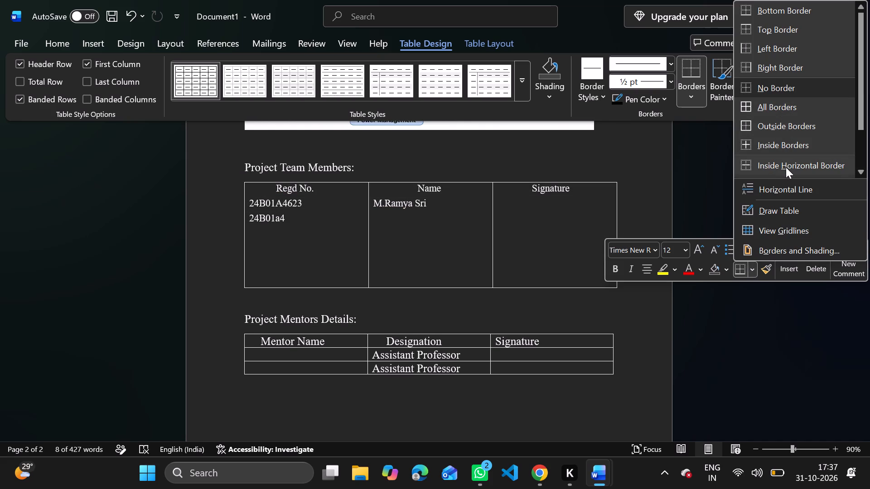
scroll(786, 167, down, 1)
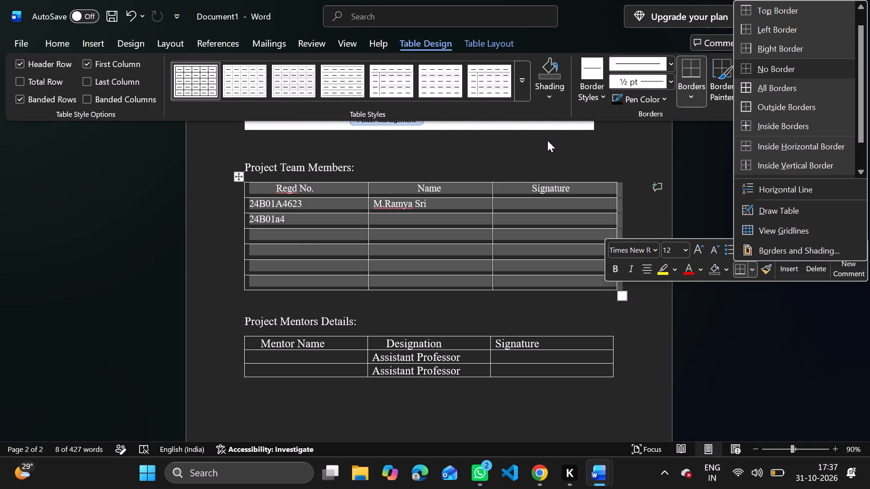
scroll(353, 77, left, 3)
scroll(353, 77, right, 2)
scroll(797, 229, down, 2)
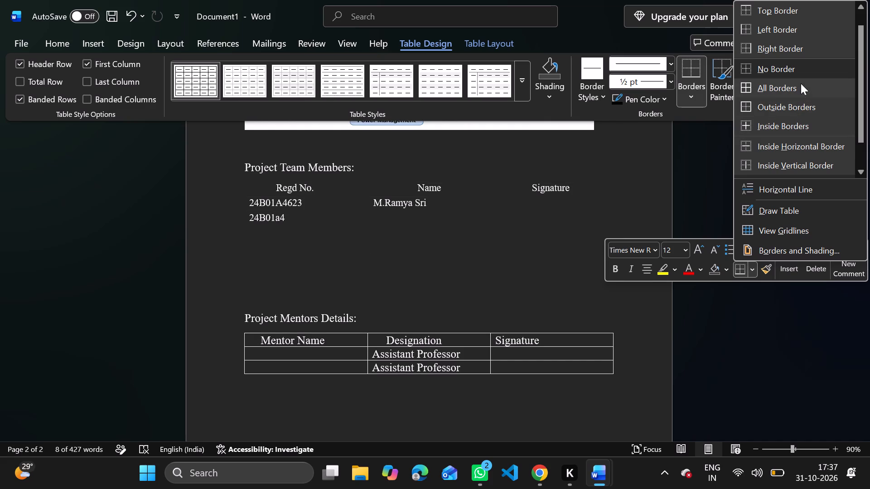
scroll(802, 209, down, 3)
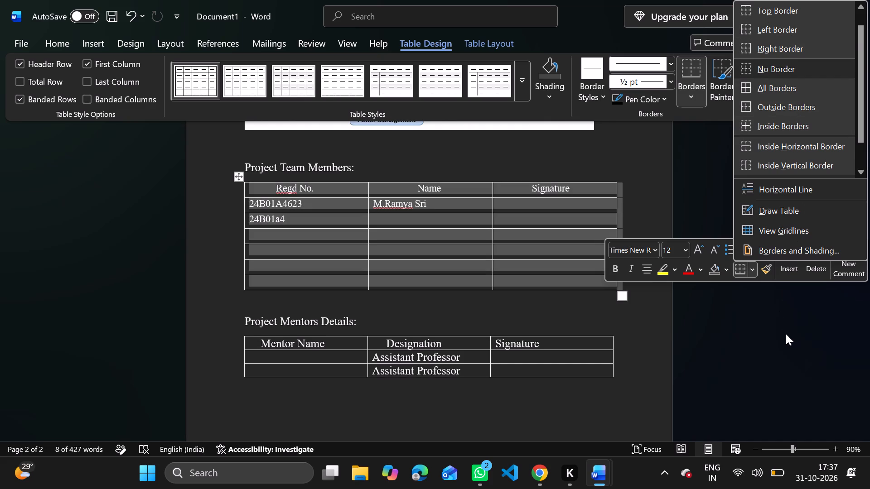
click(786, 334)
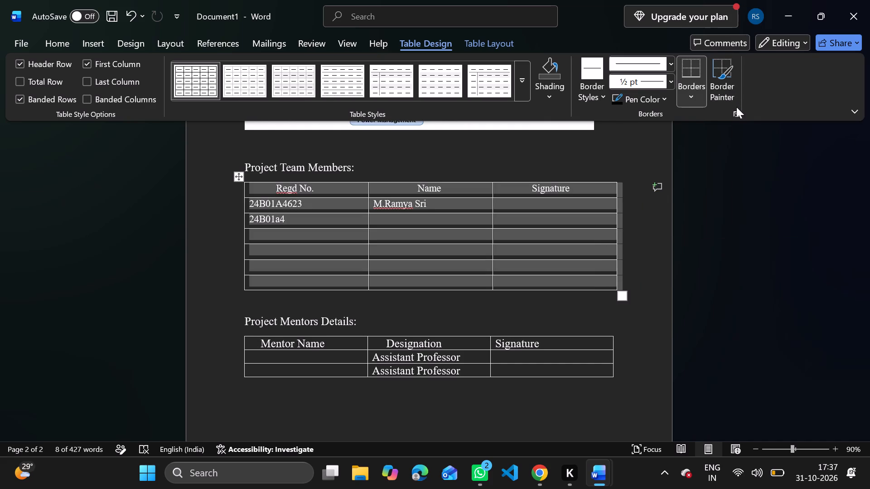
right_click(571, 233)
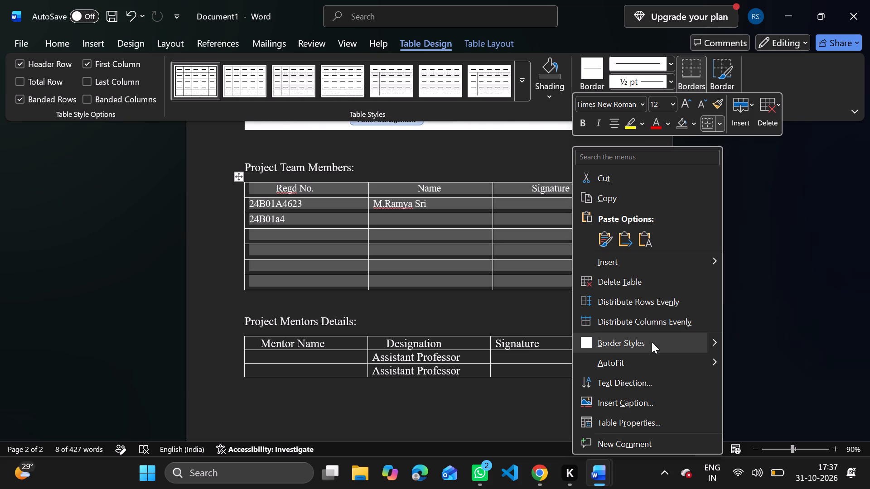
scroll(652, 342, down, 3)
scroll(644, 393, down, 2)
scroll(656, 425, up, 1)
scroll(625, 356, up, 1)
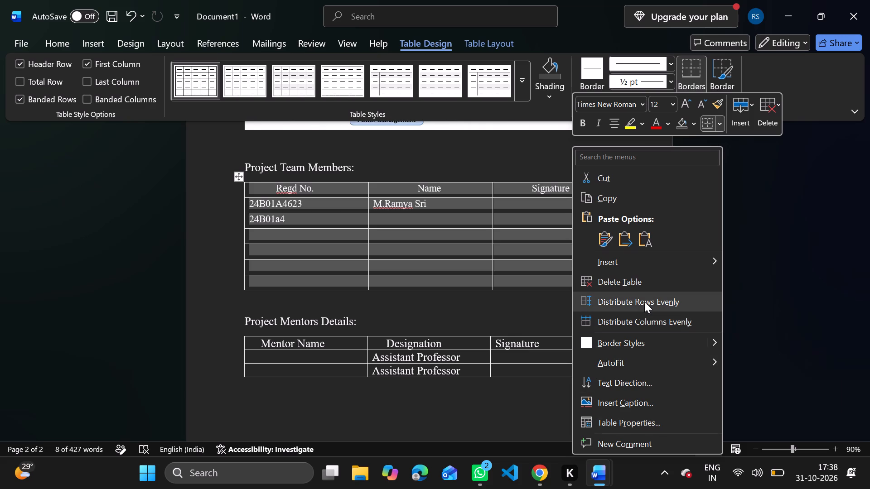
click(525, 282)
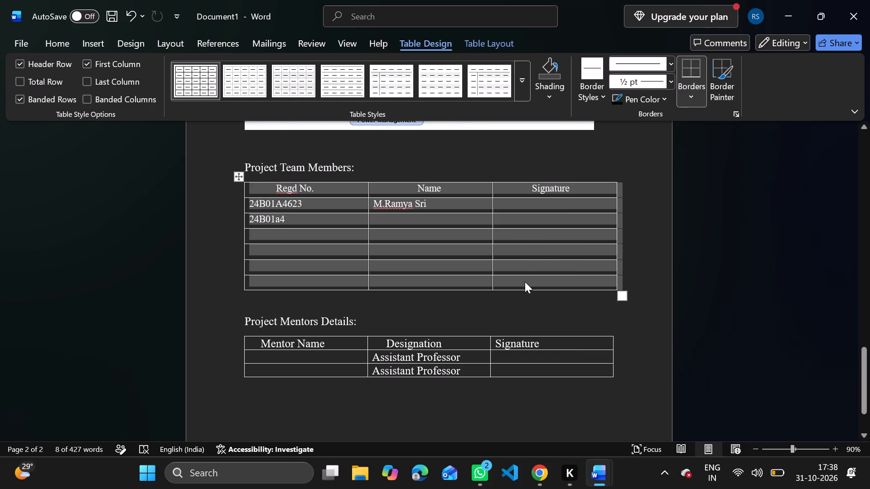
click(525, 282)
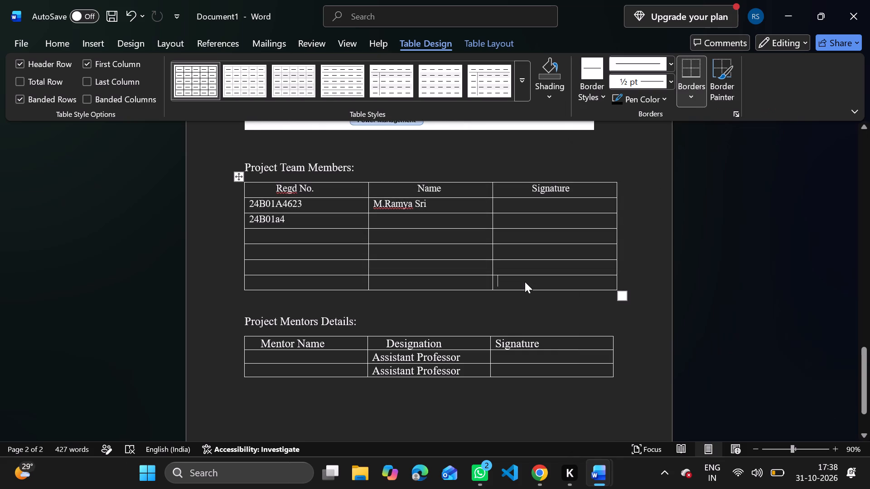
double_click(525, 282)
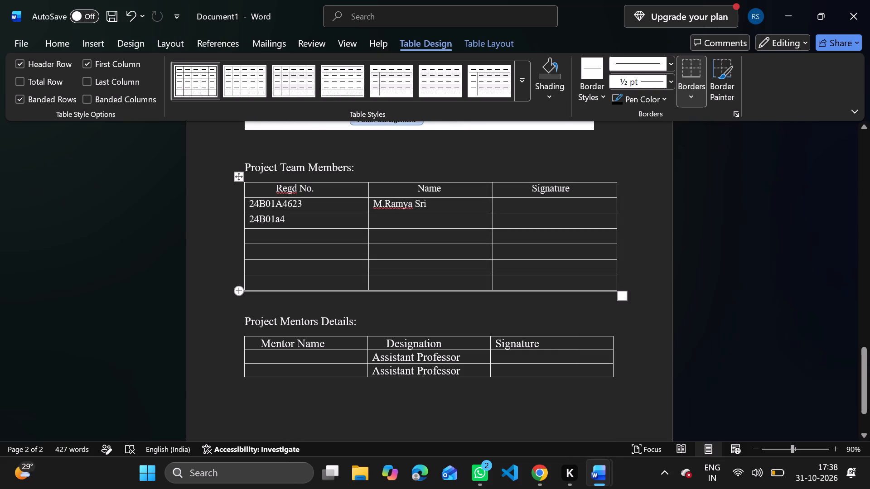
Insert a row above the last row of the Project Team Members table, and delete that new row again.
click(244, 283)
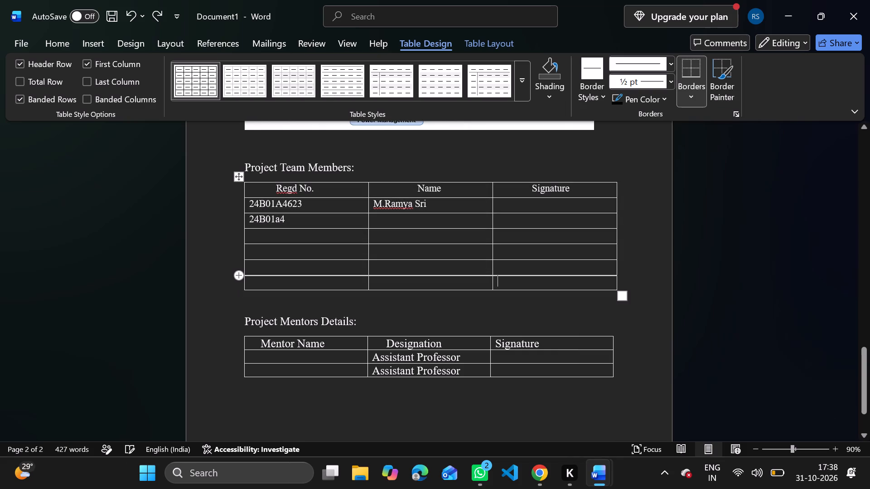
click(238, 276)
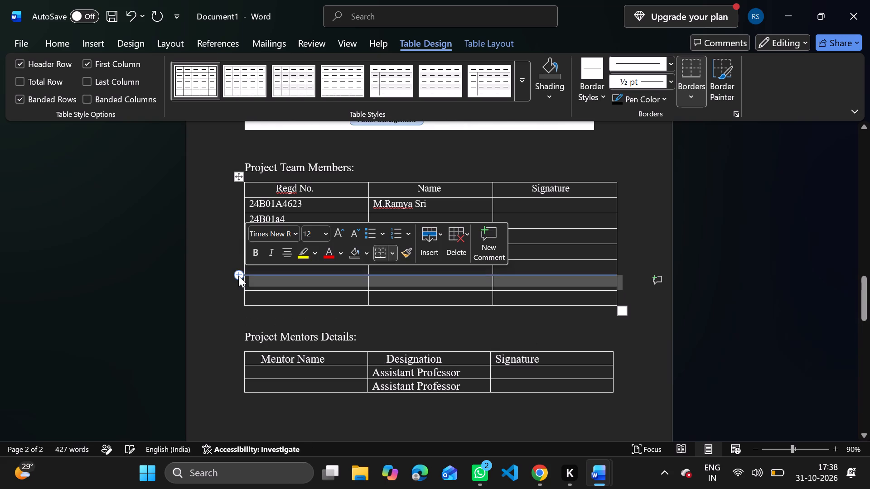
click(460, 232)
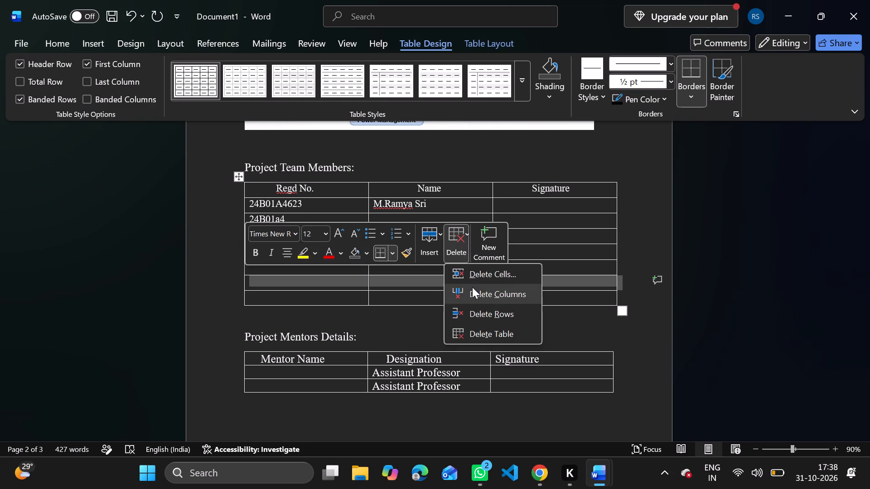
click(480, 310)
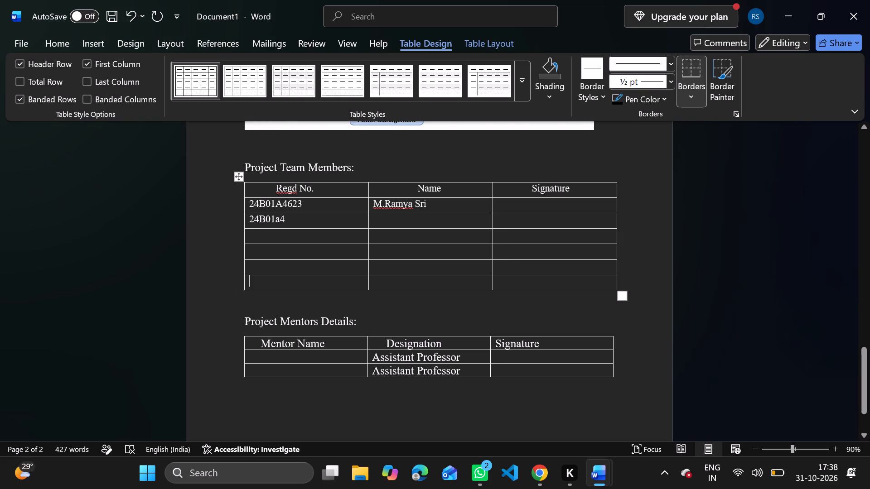
Place the cursor in the first cell of the last row of the Project Team Members table.
click(265, 287)
click(244, 288)
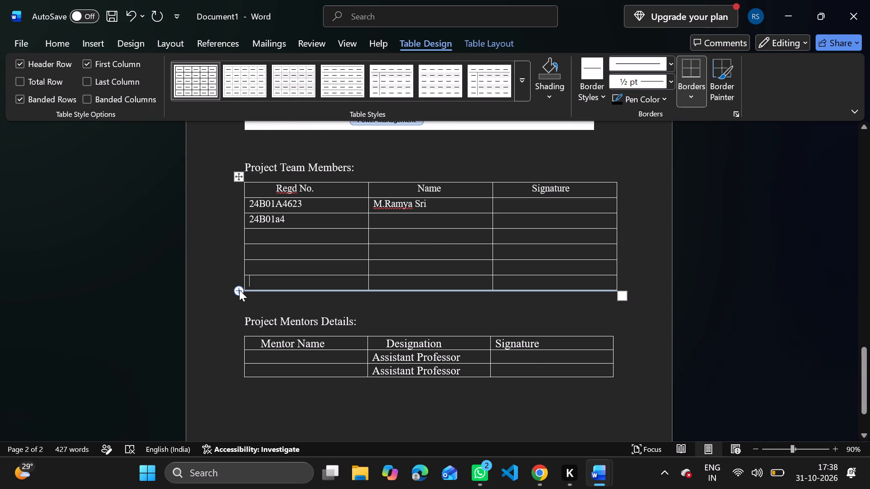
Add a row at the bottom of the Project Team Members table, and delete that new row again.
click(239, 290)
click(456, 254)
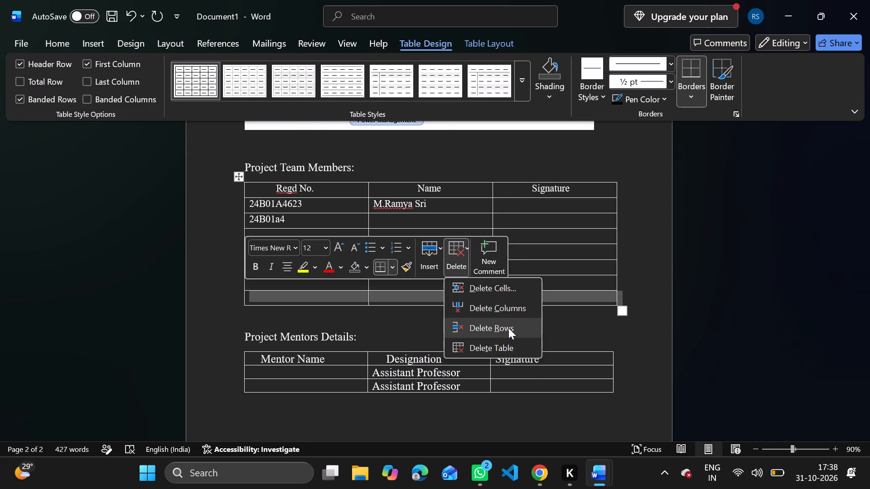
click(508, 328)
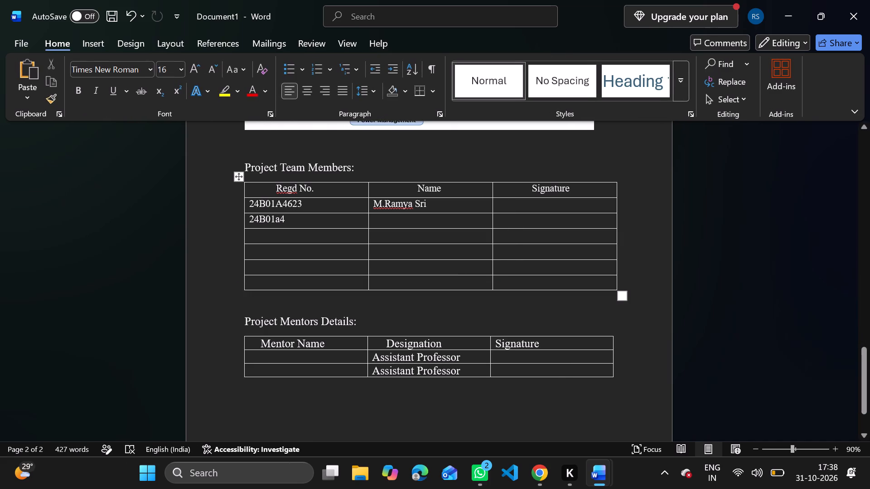
Delete the empty last row of the Project Team Members table.
click(248, 271)
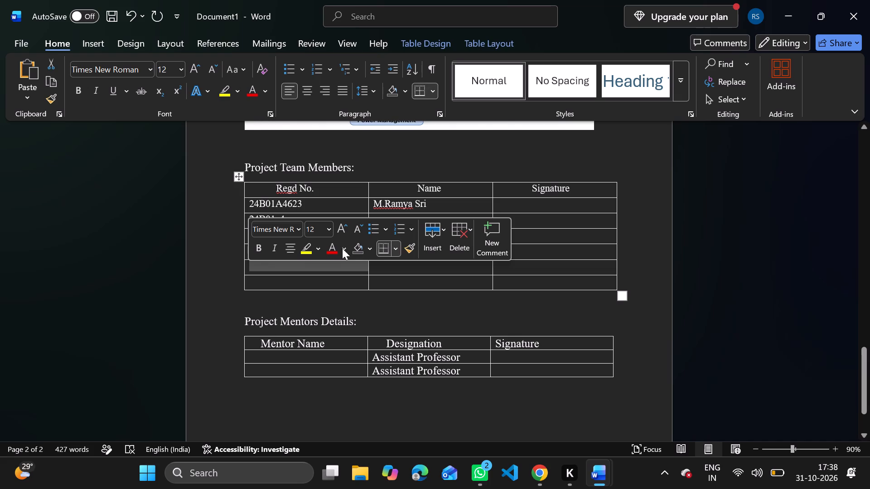
click(460, 281)
click(460, 281)
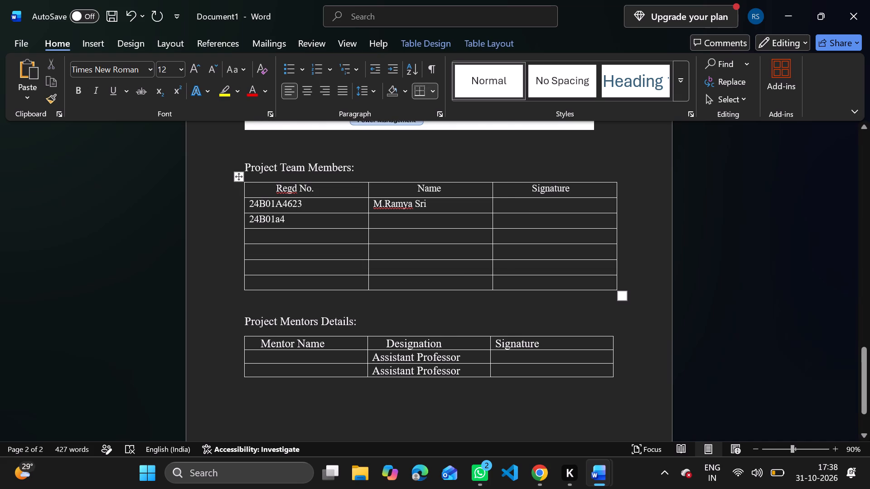
click(460, 281)
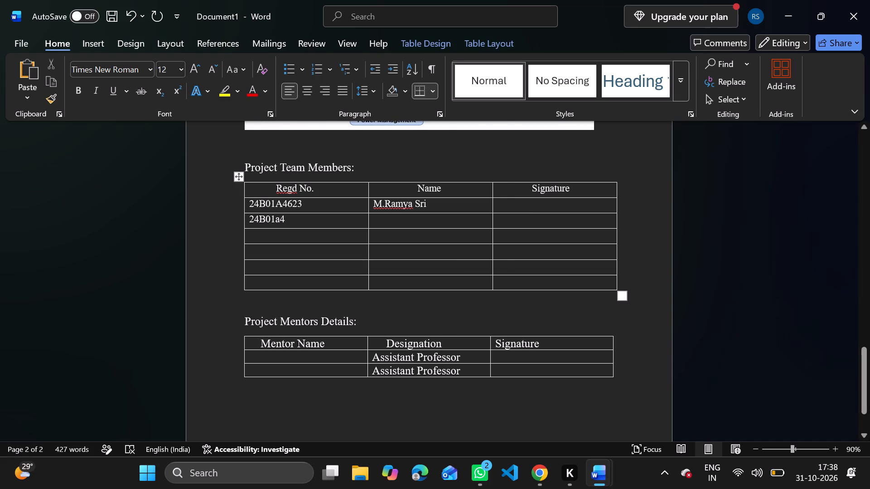
click(460, 281)
click(367, 267)
click(493, 288)
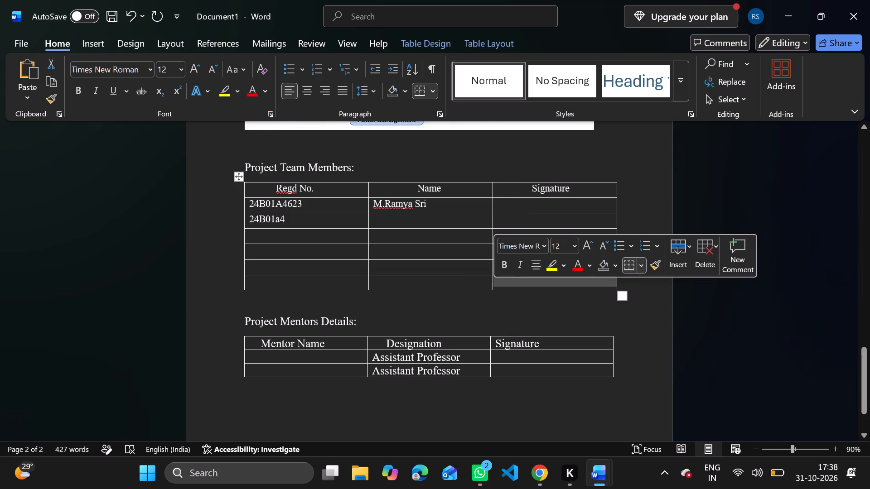
click(704, 258)
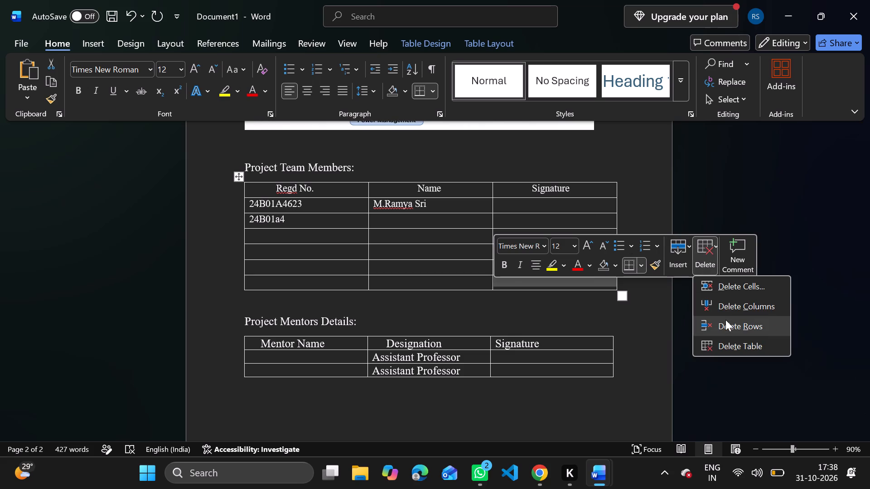
click(724, 325)
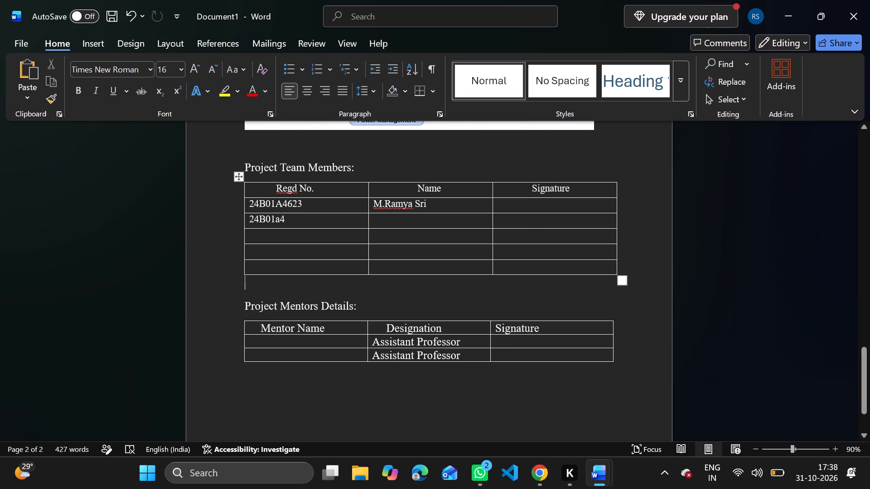
Place the cursor after the partial registration number in the second team member's Regd No. cell.
click(307, 222)
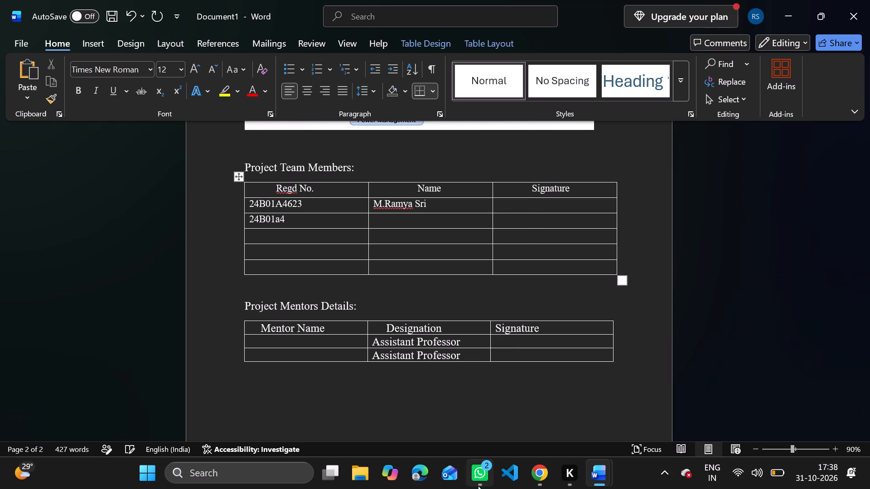
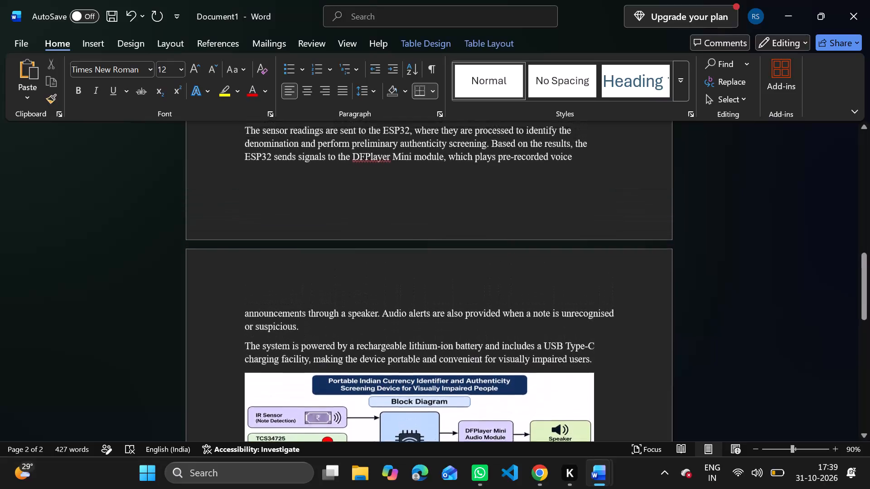
Review the document's first page, checking the college heading, logo and abstract layout.
scroll(631, 228, up, 4)
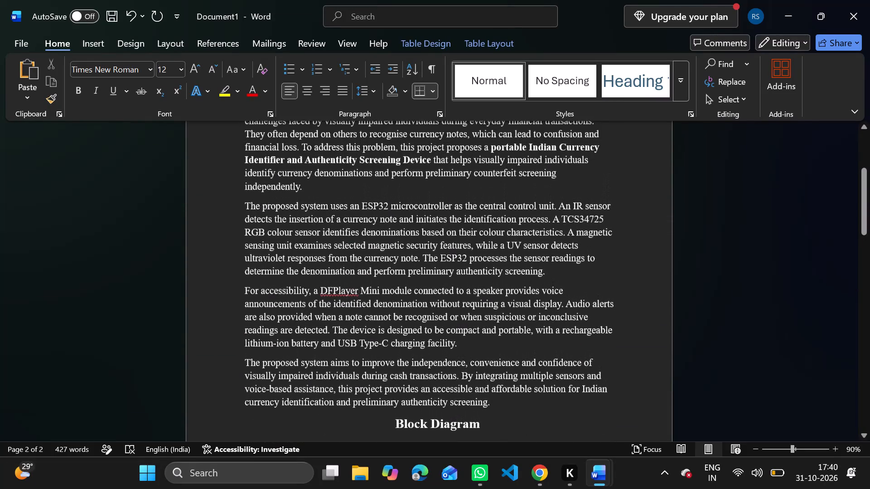
scroll(631, 228, up, 7)
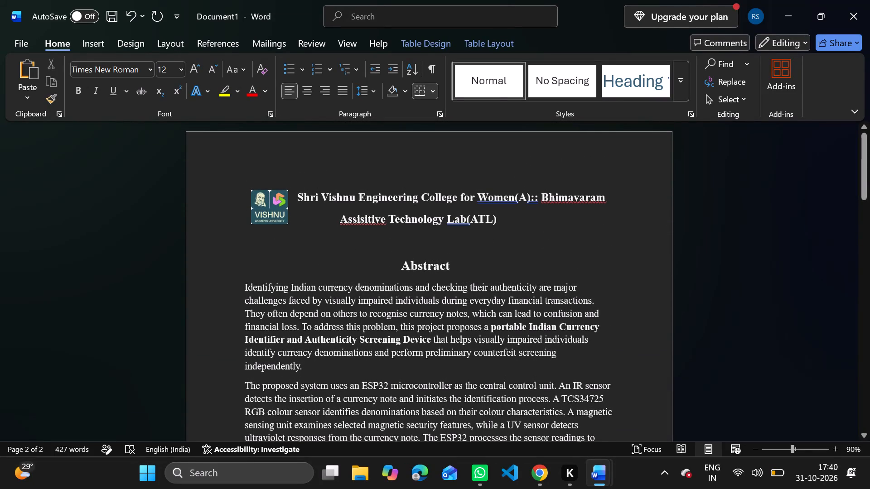
click(506, 238)
scroll(506, 238, down, 1)
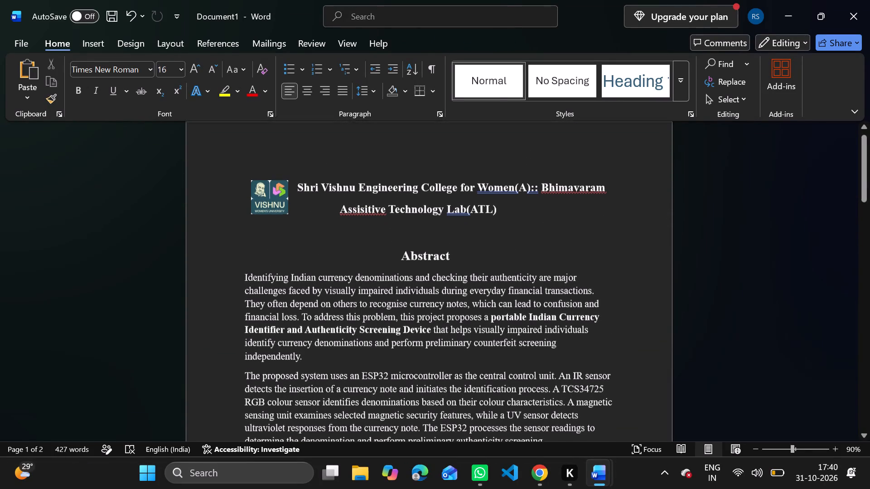
scroll(506, 238, down, 1)
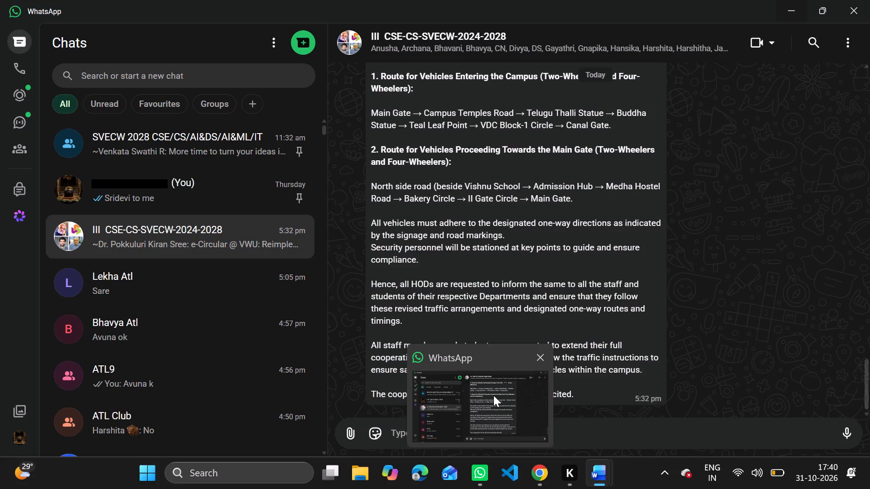
Review the whole document from the college header through the abstract and block diagram to the team members and mentors tables.
scroll(562, 199, up, 1)
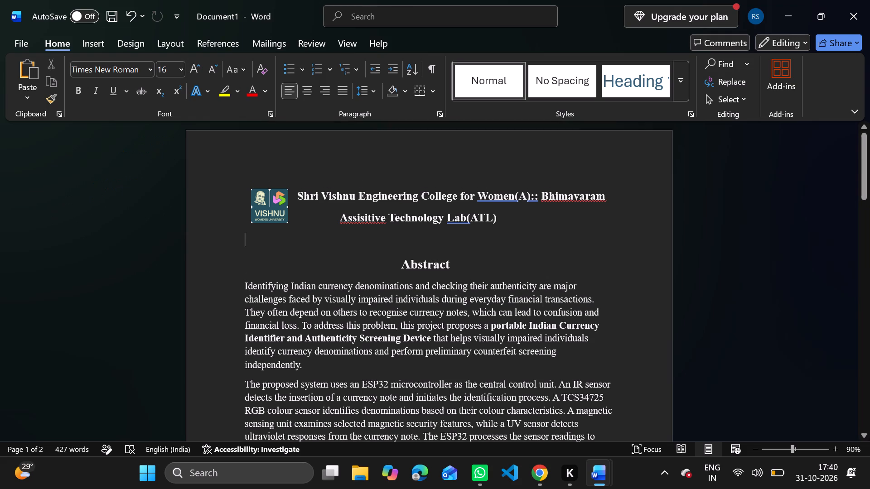
scroll(541, 305, down, 1)
scroll(541, 305, up, 1)
scroll(541, 305, down, 1)
scroll(541, 305, up, 1)
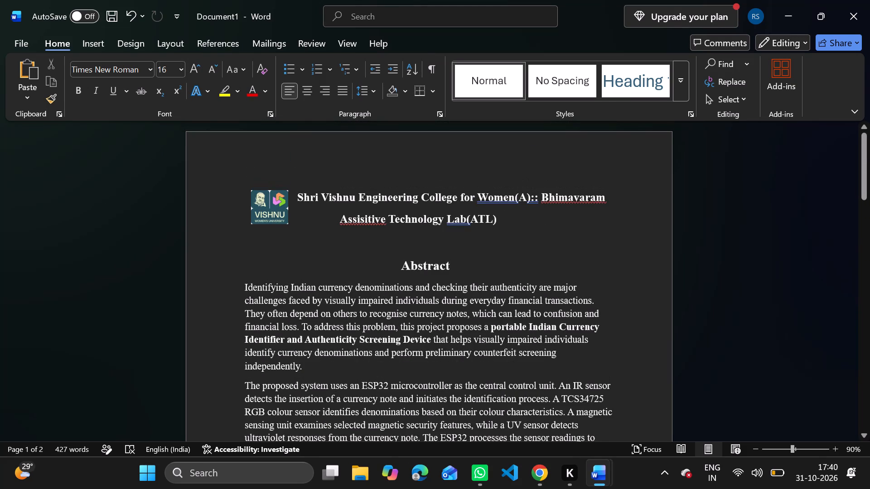
scroll(541, 305, down, 7)
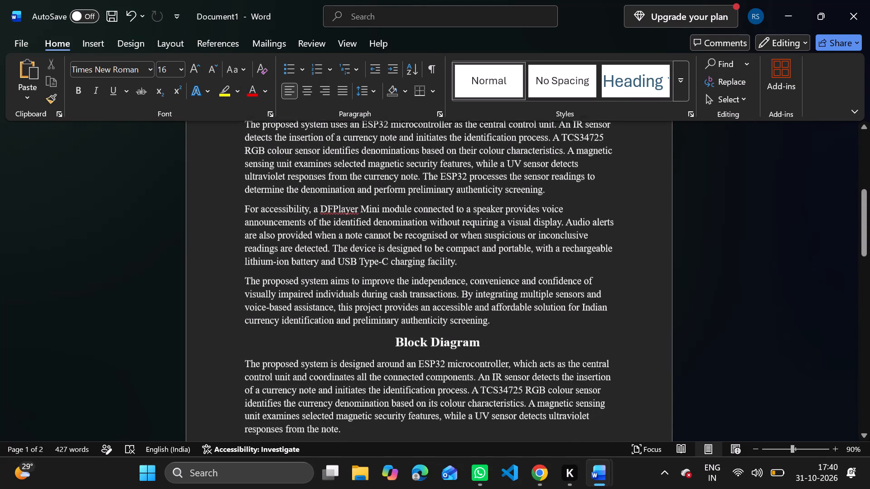
scroll(541, 305, down, 7)
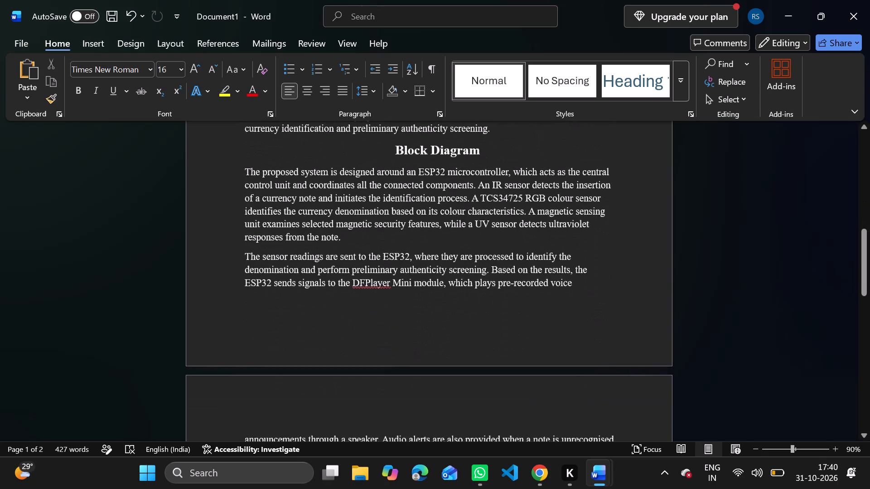
scroll(541, 305, down, 6)
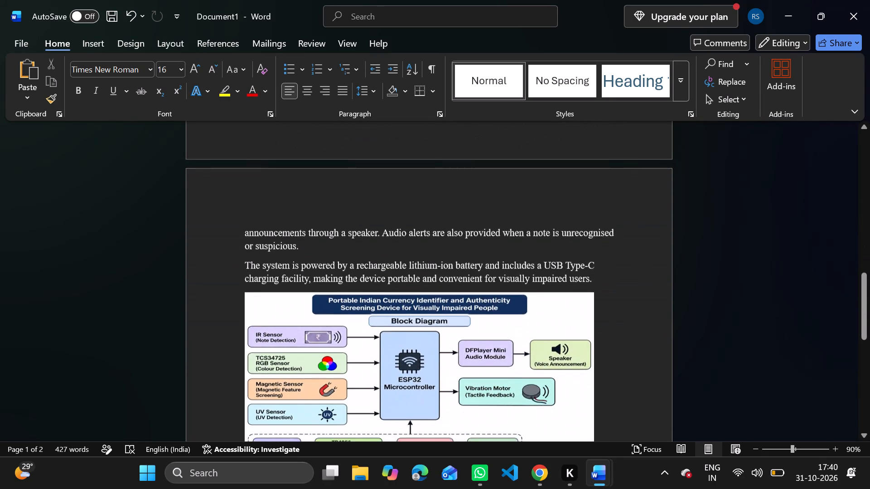
scroll(541, 305, down, 5)
scroll(541, 305, up, 2)
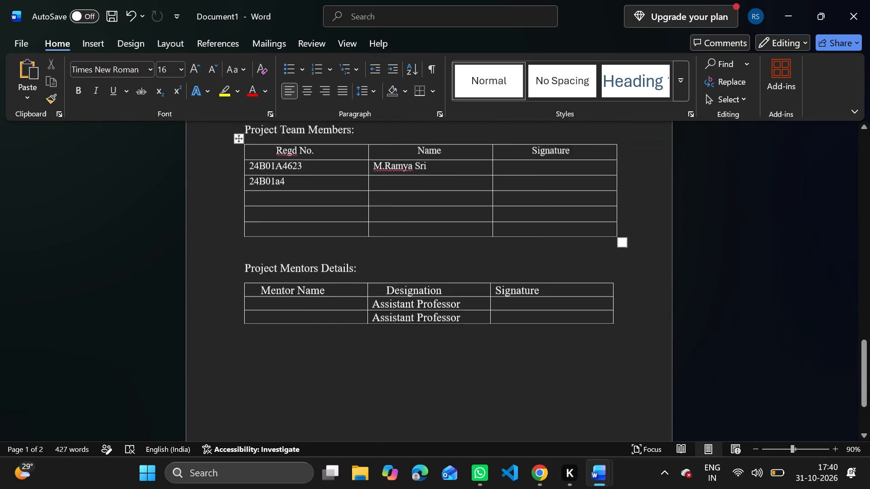
Insert a space between the initial and the first name of the first member in the Project Team Members table.
scroll(541, 305, up, 5)
scroll(551, 237, down, 5)
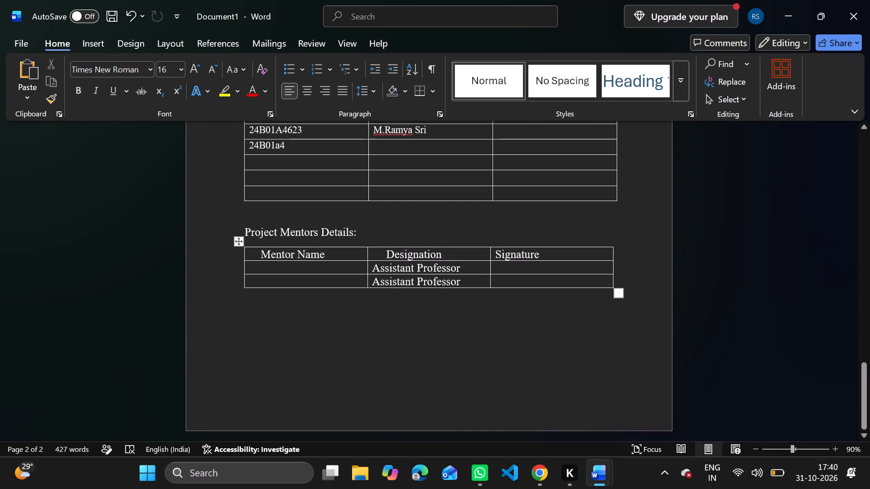
click(361, 268)
scroll(361, 268, up, 1)
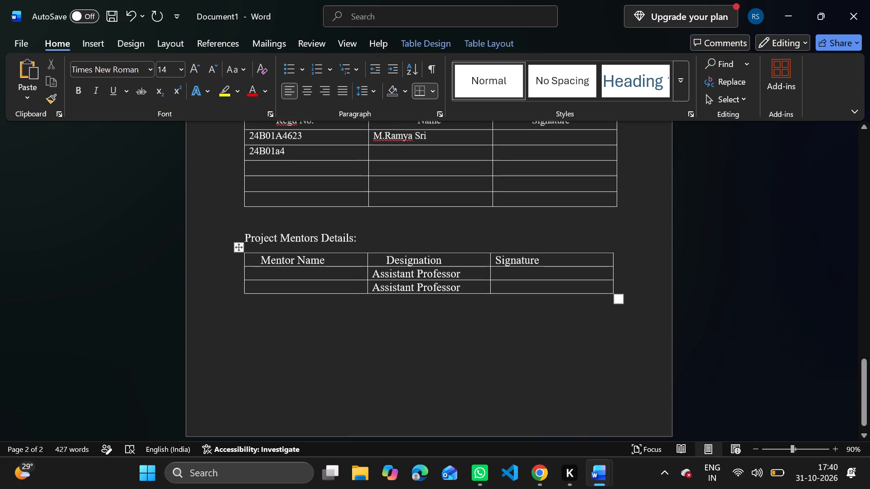
scroll(361, 268, up, 2)
click(392, 170)
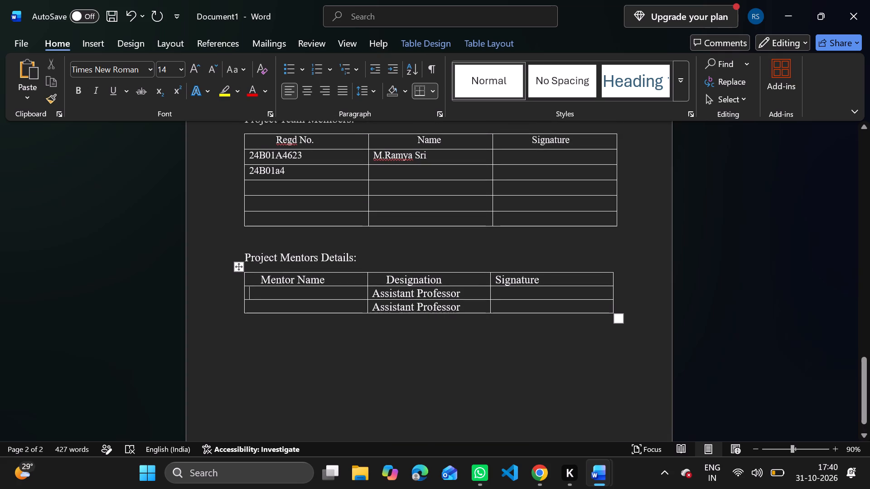
click(385, 152)
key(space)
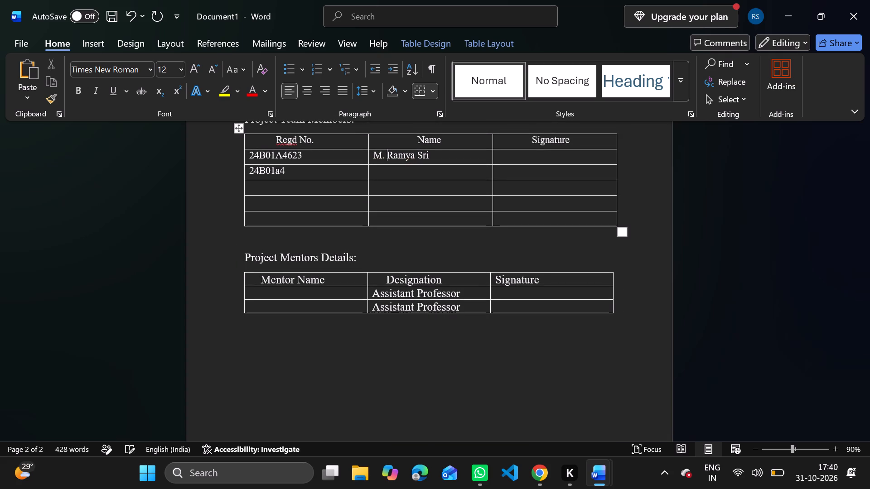
Place the cursor in the empty Name cell of the second member's row in the Project Team Members table.
click(425, 173)
scroll(425, 173, up, 2)
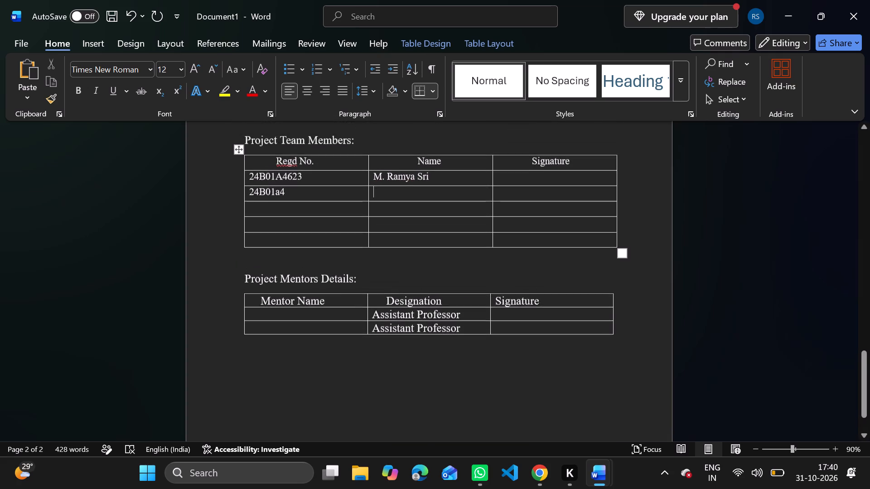
scroll(425, 173, up, 3)
scroll(425, 173, down, 2)
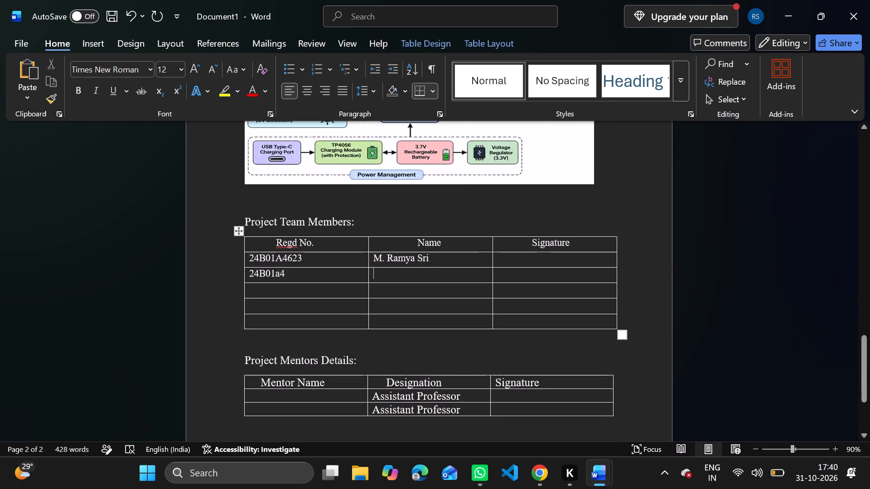
scroll(425, 173, down, 1)
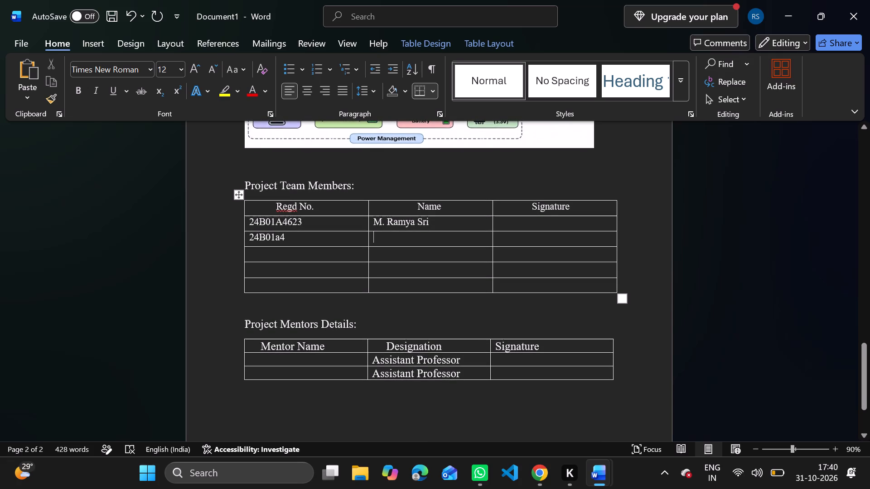
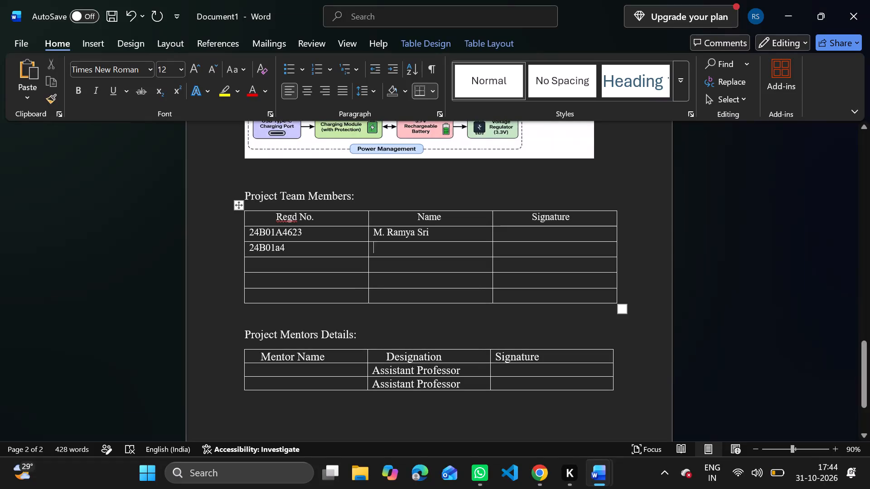
Correct and complete the second team member's registration number in the Project Team Members table, using a capital A.
click(300, 251)
key(BackSpace)
key(BackSpace)
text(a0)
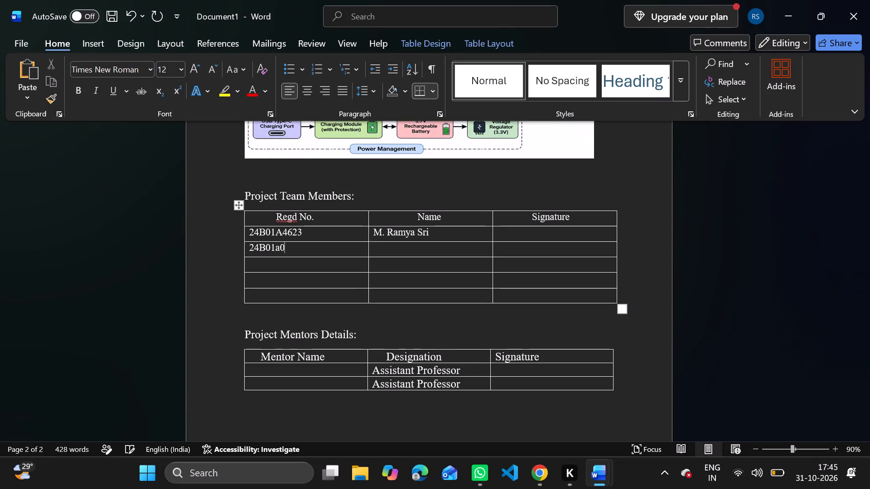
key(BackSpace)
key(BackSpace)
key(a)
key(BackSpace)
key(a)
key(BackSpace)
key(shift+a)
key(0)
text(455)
Enter the second team member's initial and name in the Name column beside their registration number.
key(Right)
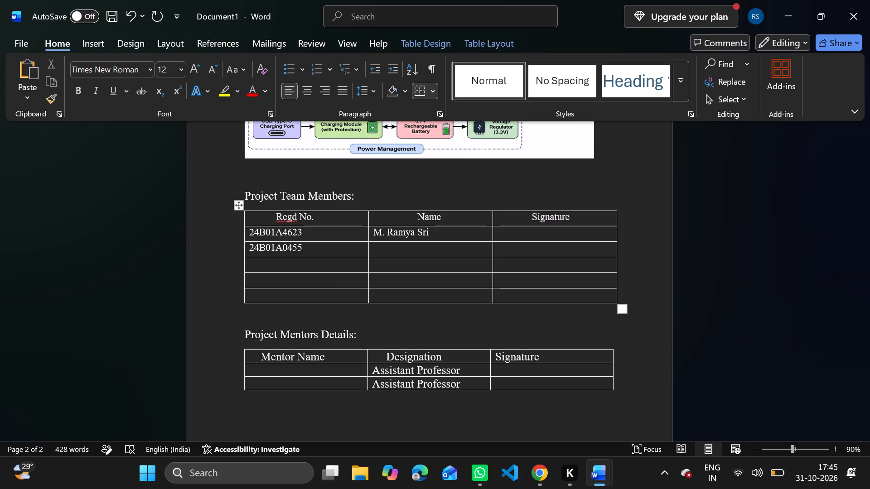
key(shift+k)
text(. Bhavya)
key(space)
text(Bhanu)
Enter the third team member's registration number in the next empty row of the Project Team Members table.
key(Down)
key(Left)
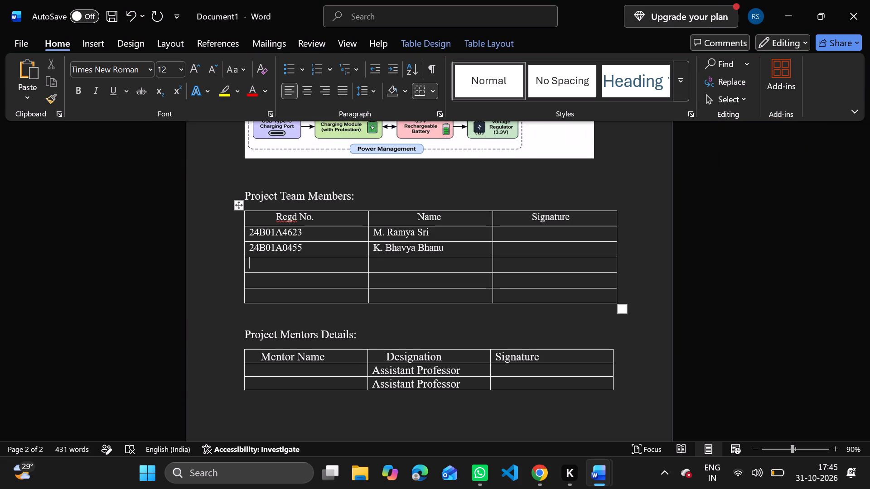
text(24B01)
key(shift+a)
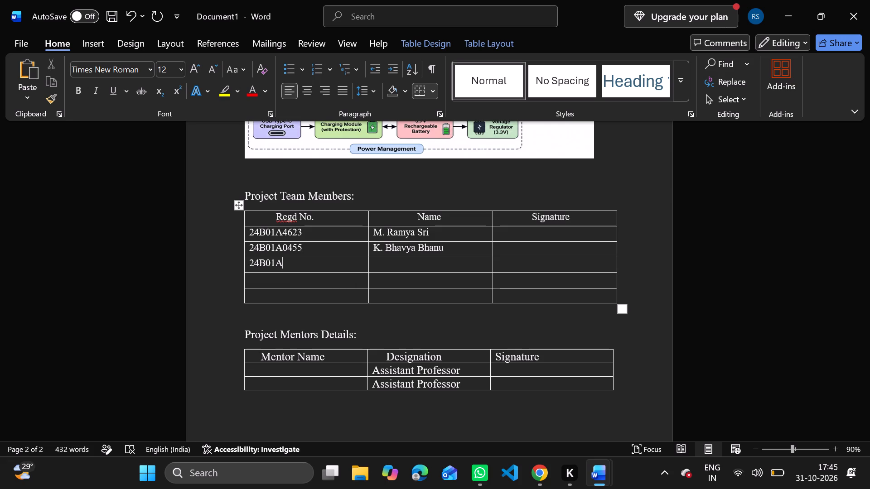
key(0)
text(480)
Enter the third team member's initial and name in the Name column, correcting the misspelled first name.
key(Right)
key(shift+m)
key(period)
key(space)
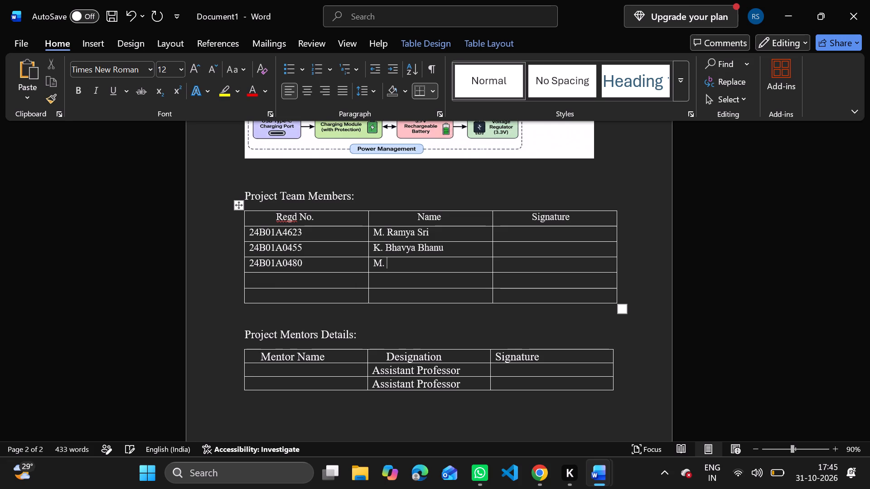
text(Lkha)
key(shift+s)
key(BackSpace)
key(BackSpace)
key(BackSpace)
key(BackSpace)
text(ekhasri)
Enter the fourth team member's initial and name in the Name column of the fourth member row.
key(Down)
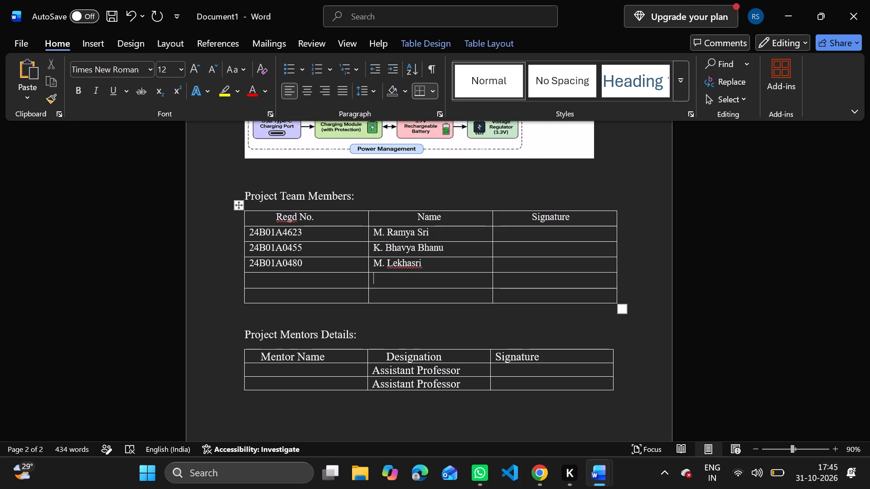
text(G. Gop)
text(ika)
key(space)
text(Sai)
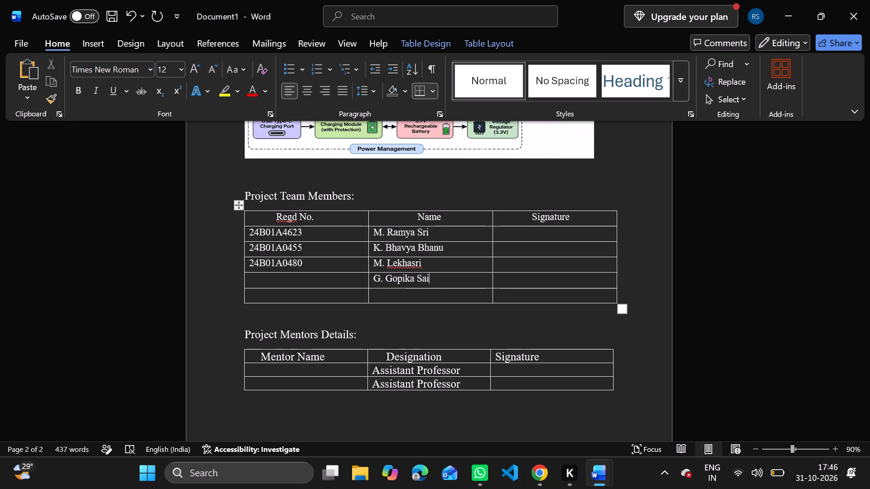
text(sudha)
Enter the fourth team member's registration number in the empty Regd No. cell of the same row.
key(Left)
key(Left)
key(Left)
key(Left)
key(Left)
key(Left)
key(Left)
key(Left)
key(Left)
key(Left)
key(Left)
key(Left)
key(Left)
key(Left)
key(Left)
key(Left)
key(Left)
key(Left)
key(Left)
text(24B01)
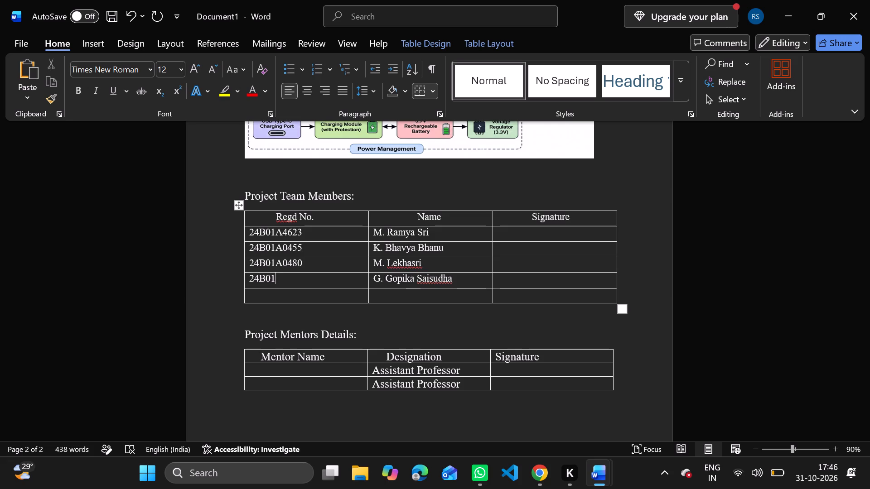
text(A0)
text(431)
Enter the fifth team member's registration number in the last row of the Project Team Members table.
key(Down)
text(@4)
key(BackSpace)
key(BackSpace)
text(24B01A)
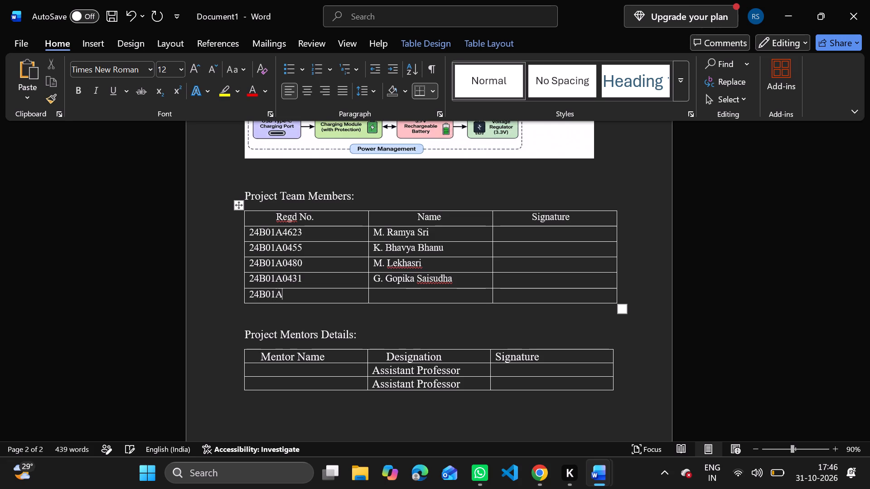
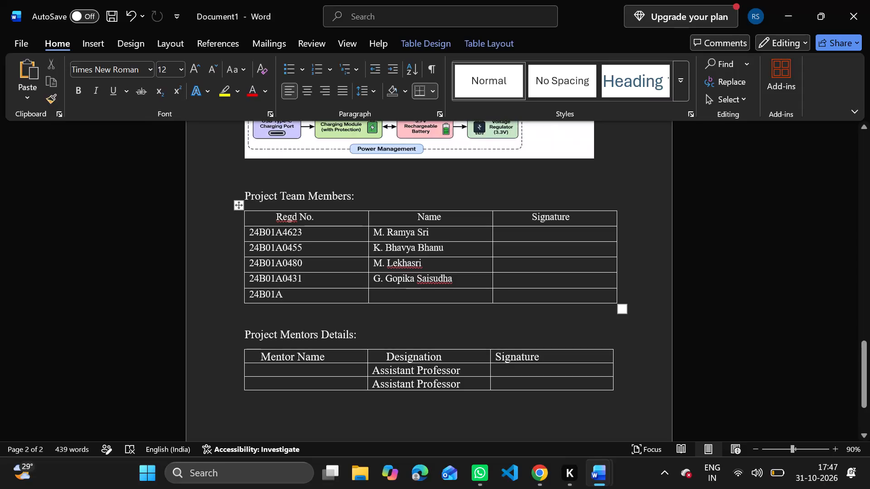
Complete the fifth team member's partly entered registration number in the last row of the Project Team Members table.
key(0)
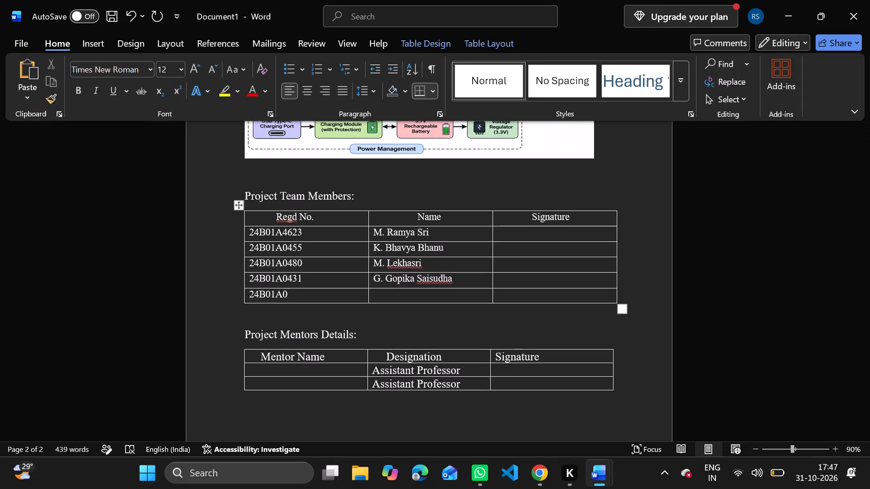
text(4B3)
Enter the fifth team member's initial and name in the Name column of the last member row.
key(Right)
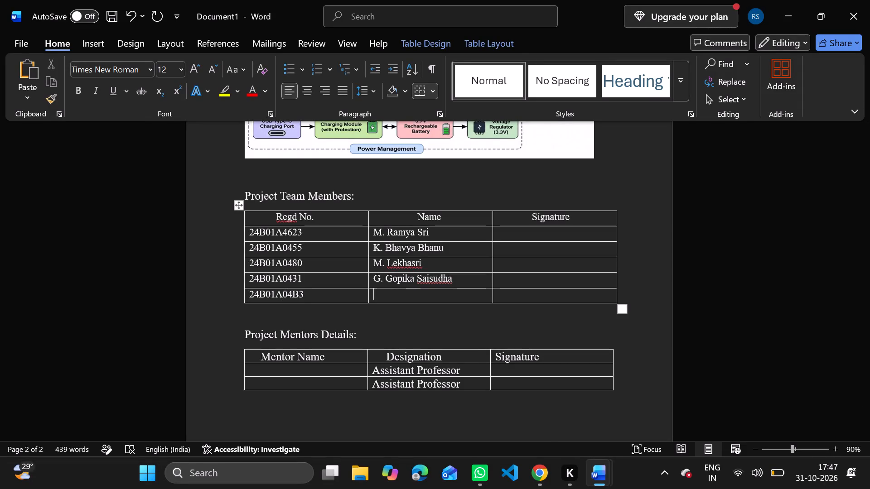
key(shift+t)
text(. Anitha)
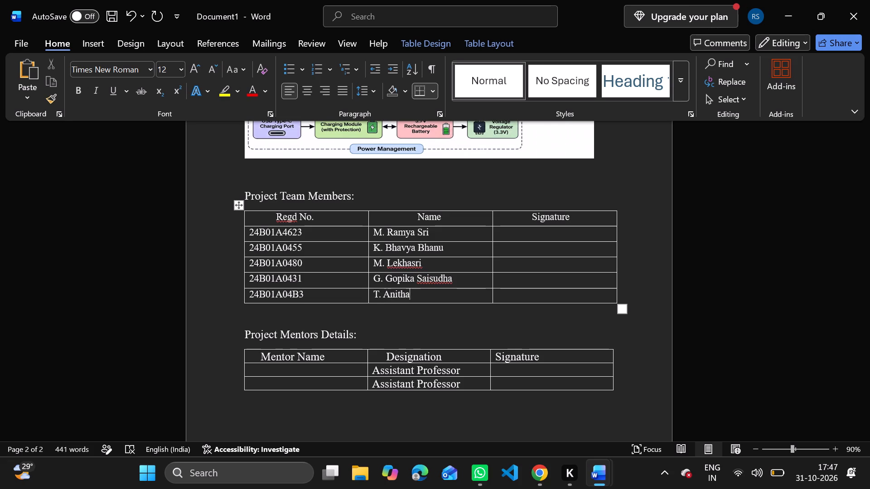
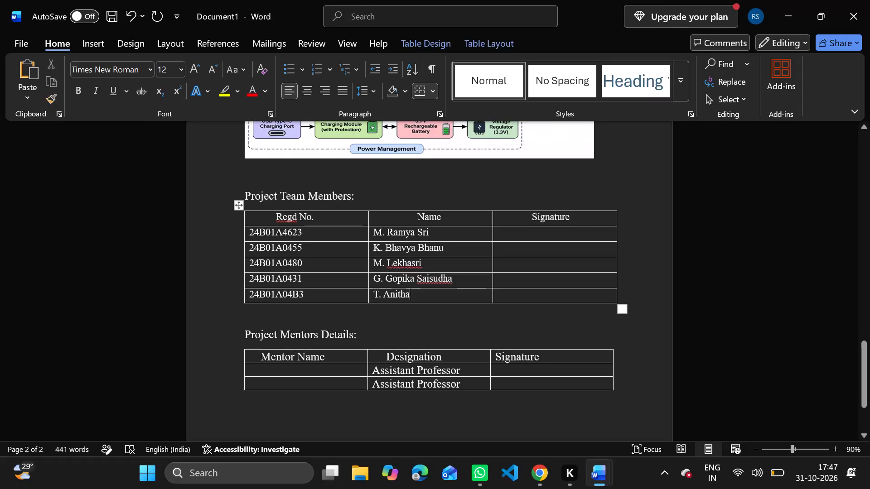
Enter the first mentor's name with the title Dr. in the first row of the Mentor Name column.
click(267, 371)
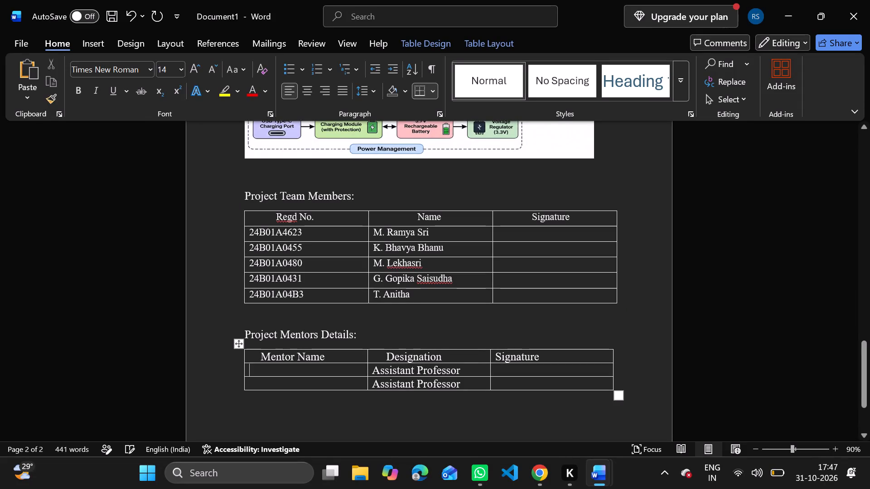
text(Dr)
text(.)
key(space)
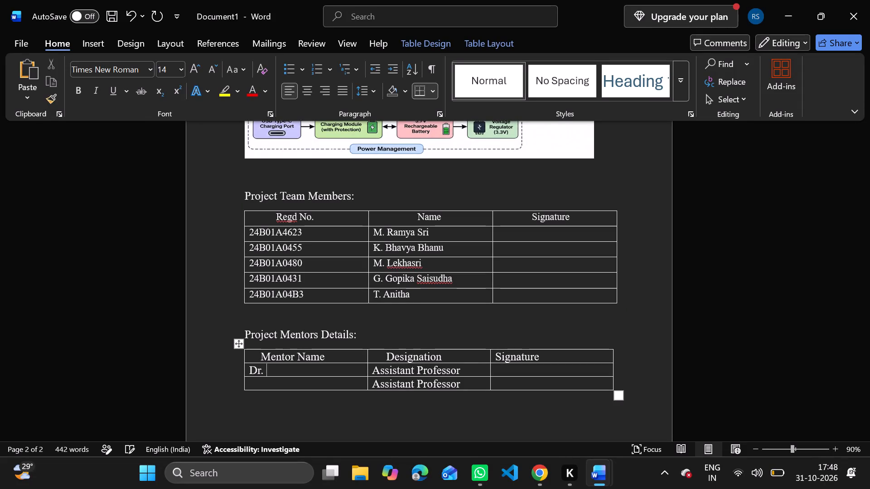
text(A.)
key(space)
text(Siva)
Enter the second mentor's name with the title Mr. in the last row of the Mentor Name column.
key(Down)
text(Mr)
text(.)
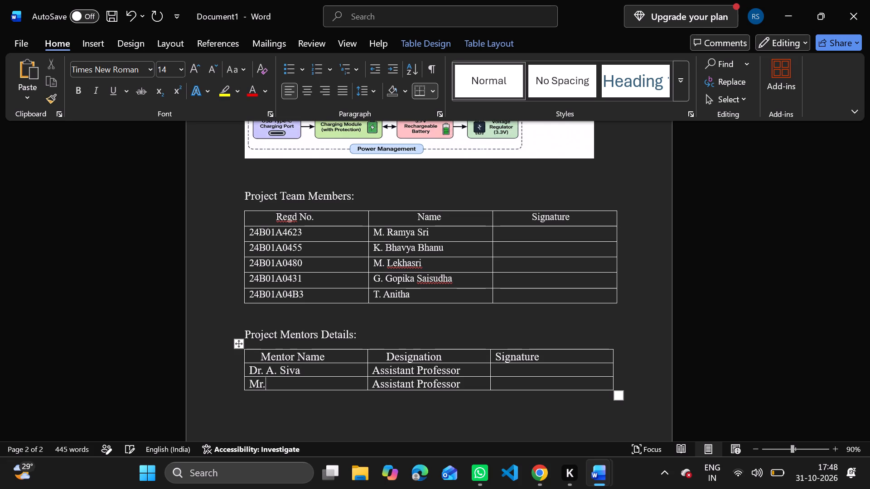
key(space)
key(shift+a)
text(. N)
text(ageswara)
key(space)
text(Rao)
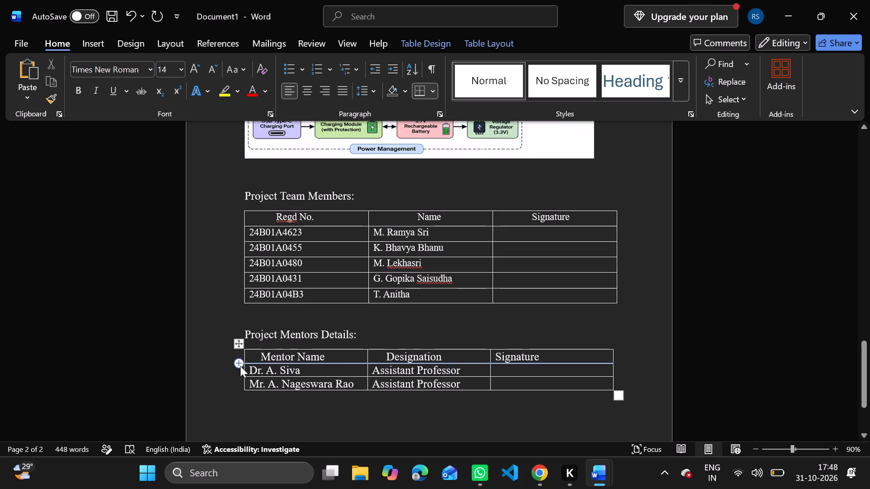
Shift the Mentor Name heading further into its cell by adding two spaces before it.
click(259, 356)
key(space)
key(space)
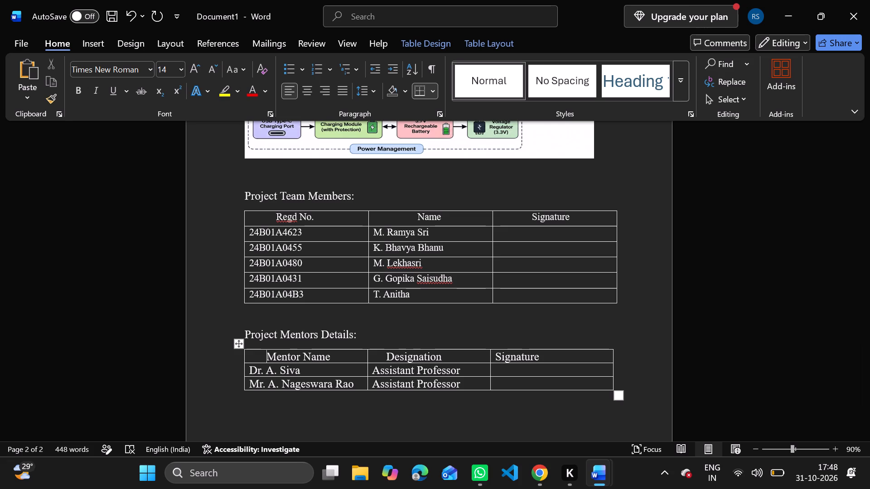
Enlarge the Project Mentors Details table so its rows are about twice as tall and its columns slightly wider.
scroll(541, 371, down, 4)
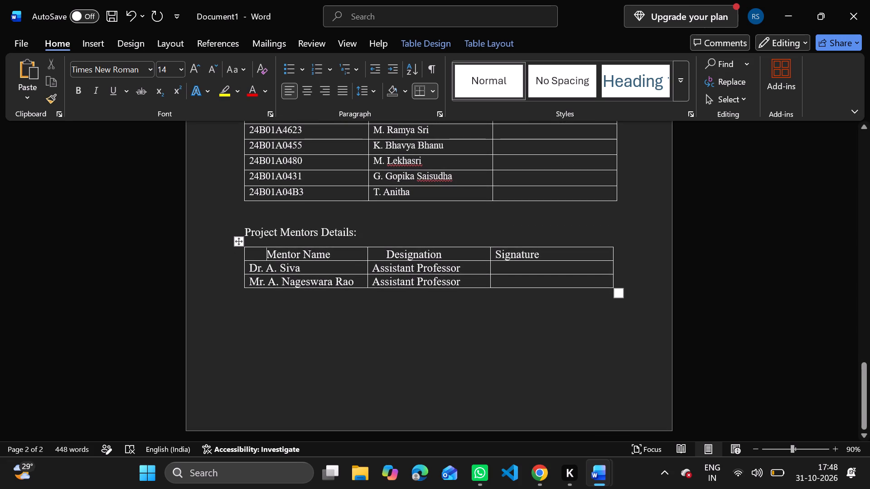
drag(616, 293, 617, 294)
drag(617, 294, 619, 309)
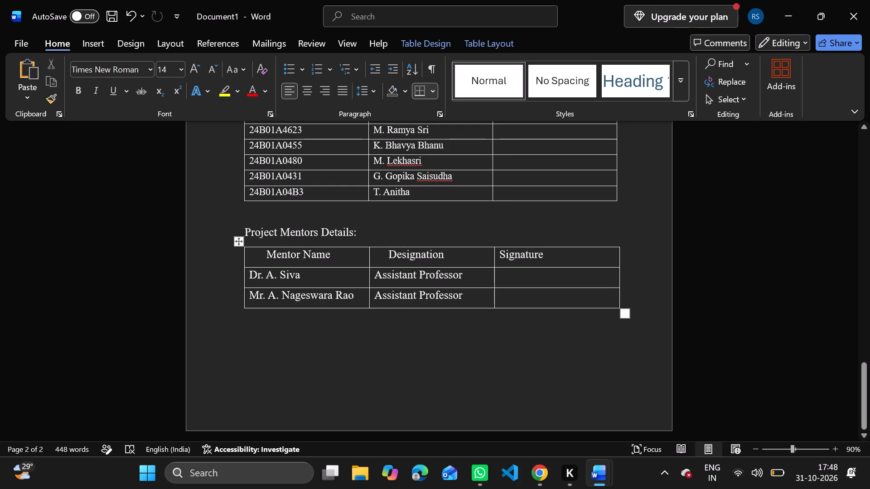
drag(620, 312, 620, 327)
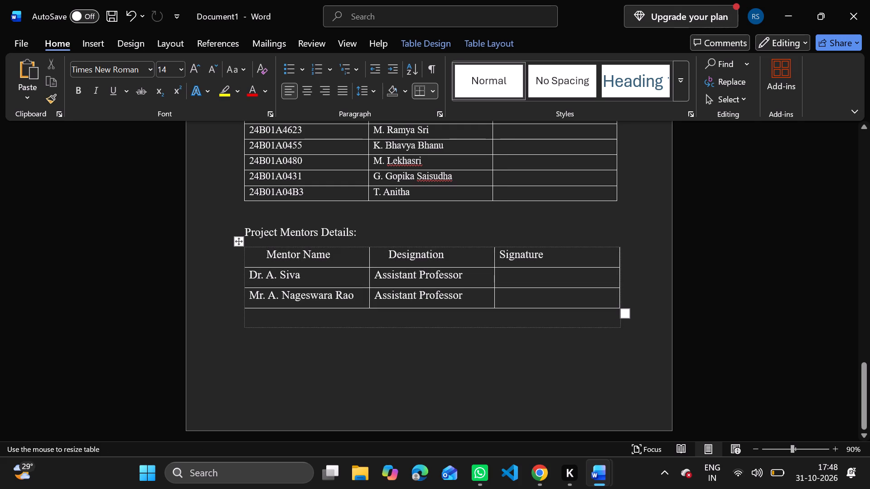
drag(620, 327, 620, 328)
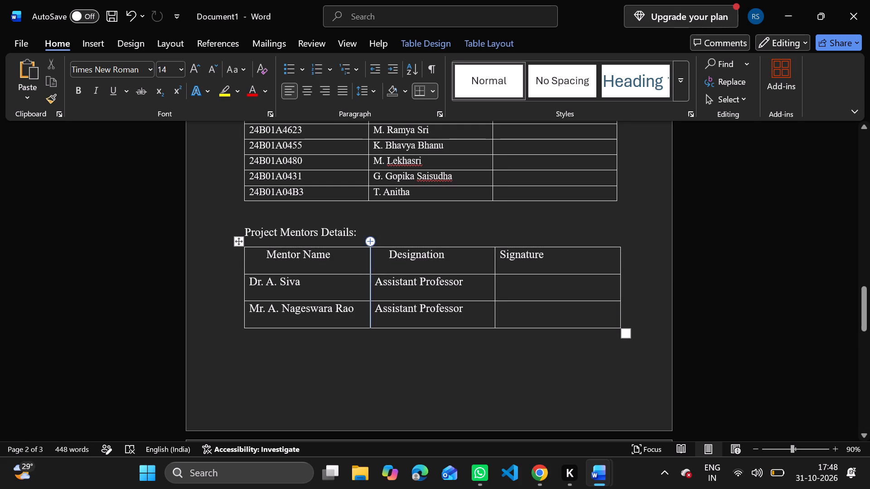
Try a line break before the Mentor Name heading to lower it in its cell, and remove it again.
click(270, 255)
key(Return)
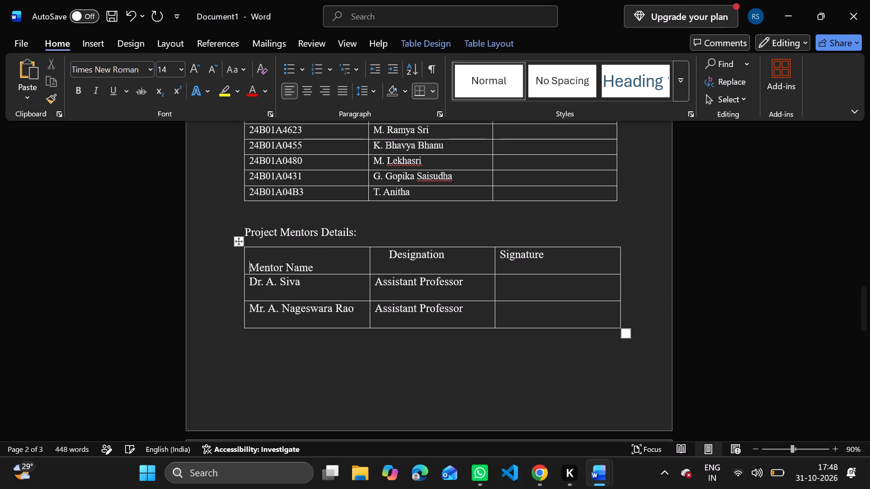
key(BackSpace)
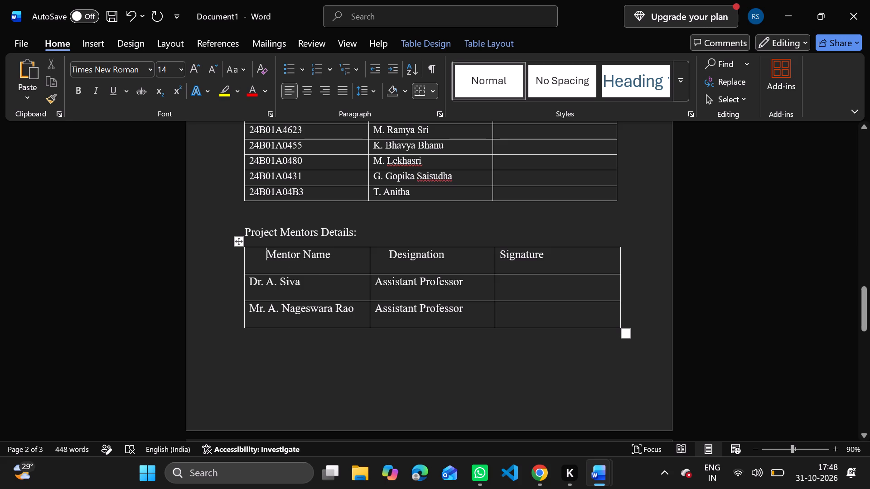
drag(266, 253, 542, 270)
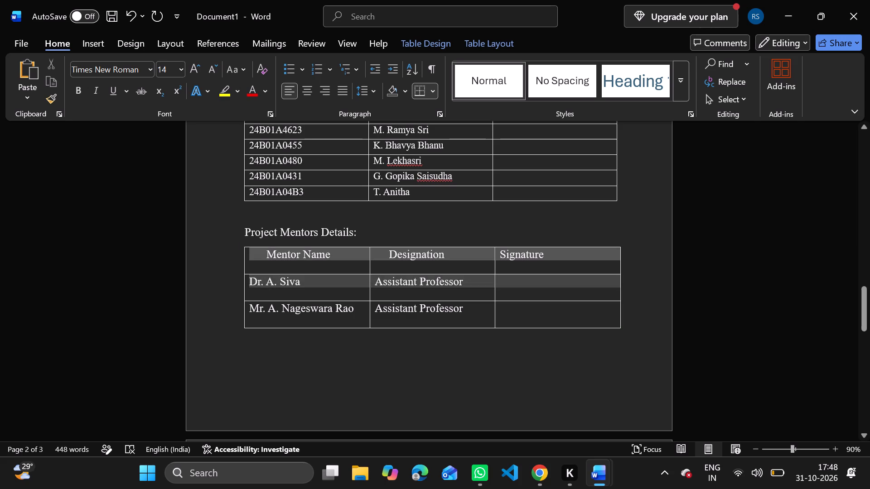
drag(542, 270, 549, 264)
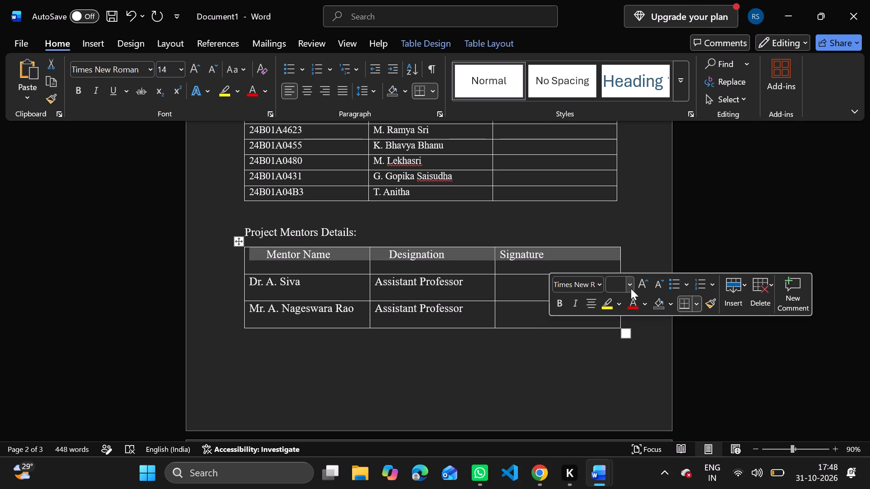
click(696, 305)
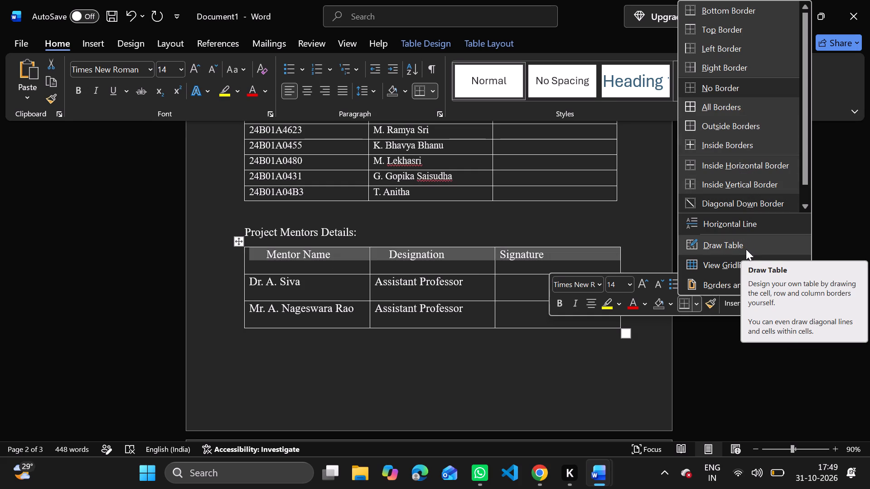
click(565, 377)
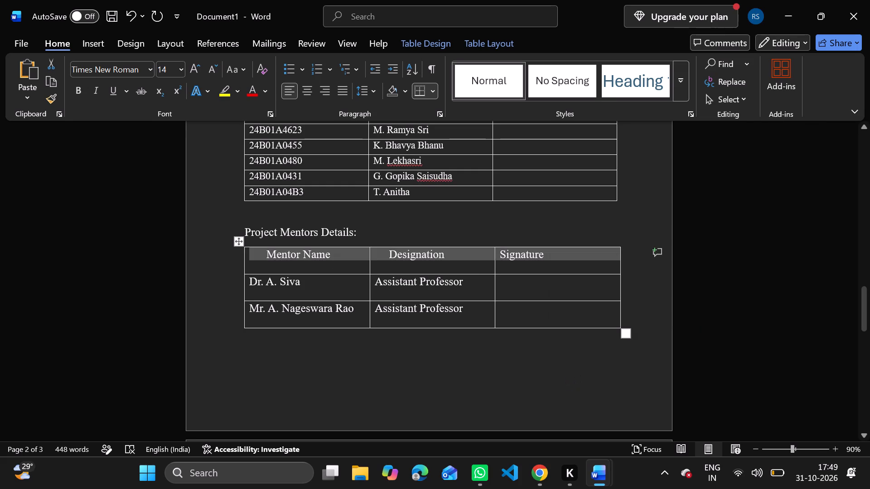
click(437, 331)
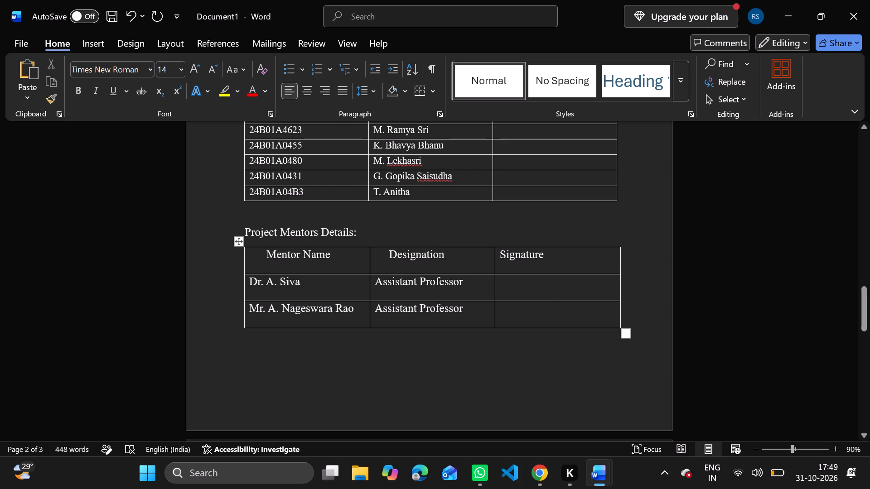
Enlarge the Project Team Members table with rows about one and a half times as tall and slightly wider columns.
scroll(408, 260, up, 1)
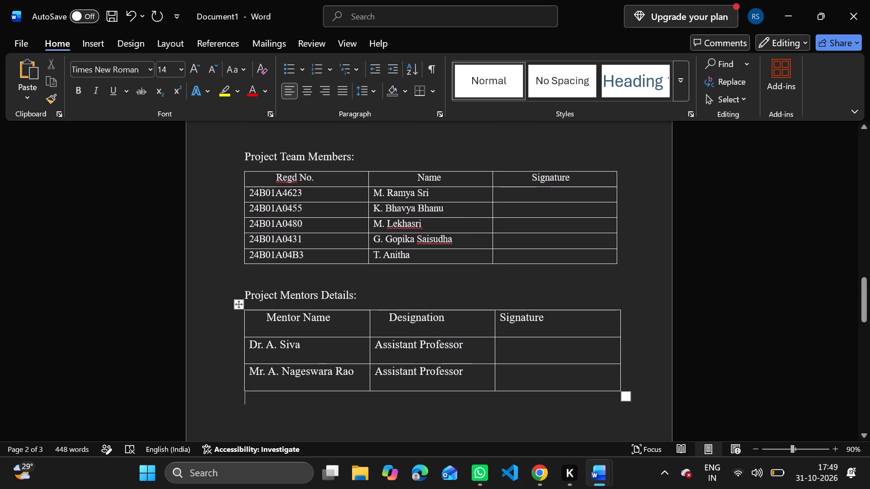
click(617, 262)
click(581, 240)
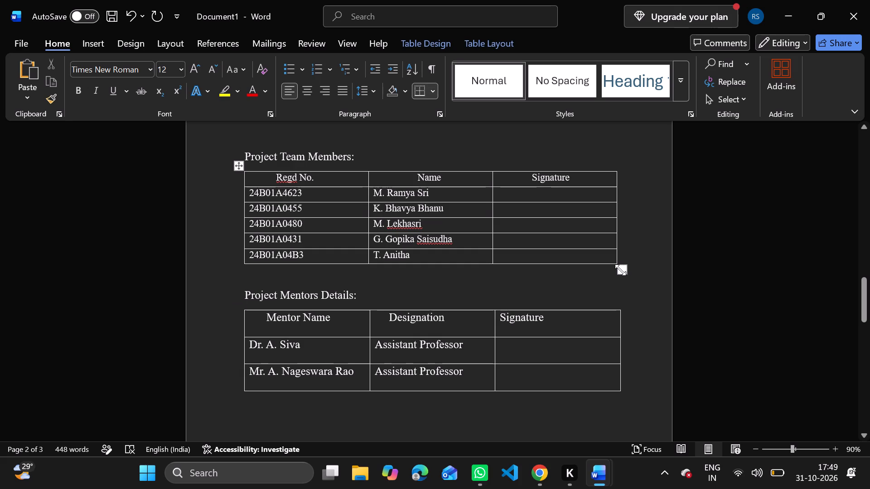
drag(619, 267, 622, 275)
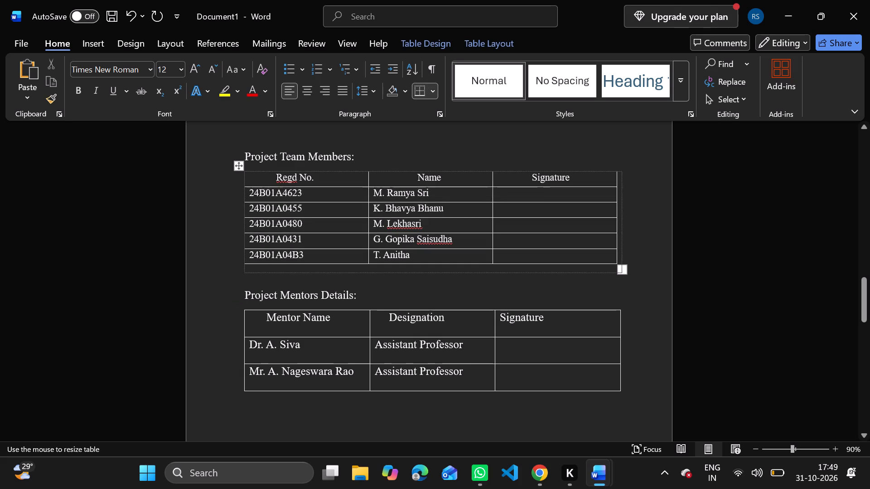
drag(622, 275, 625, 288)
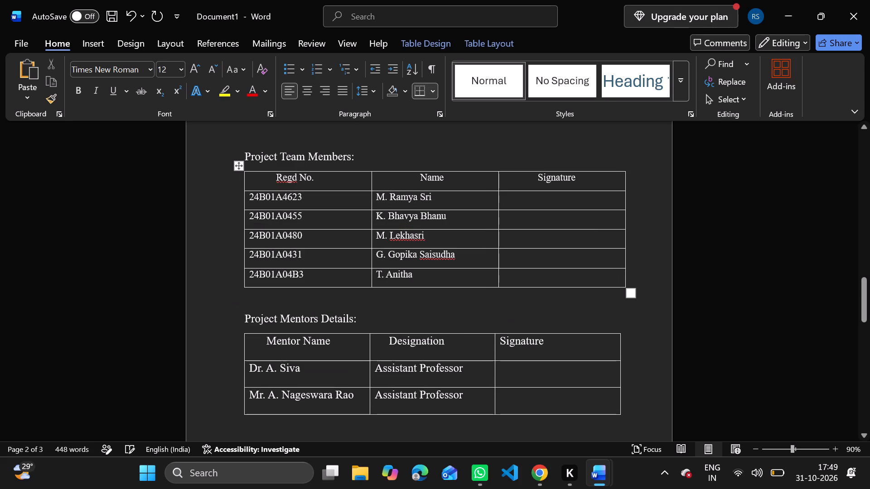
drag(626, 291, 628, 296)
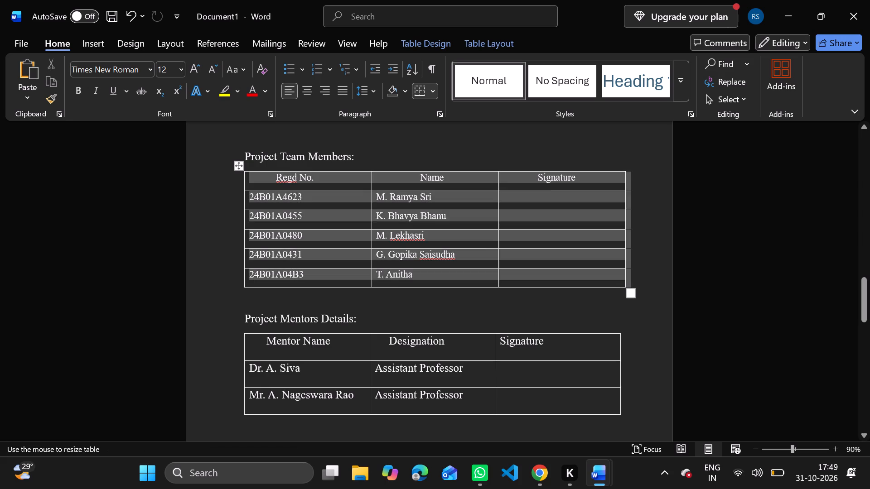
drag(628, 296, 633, 316)
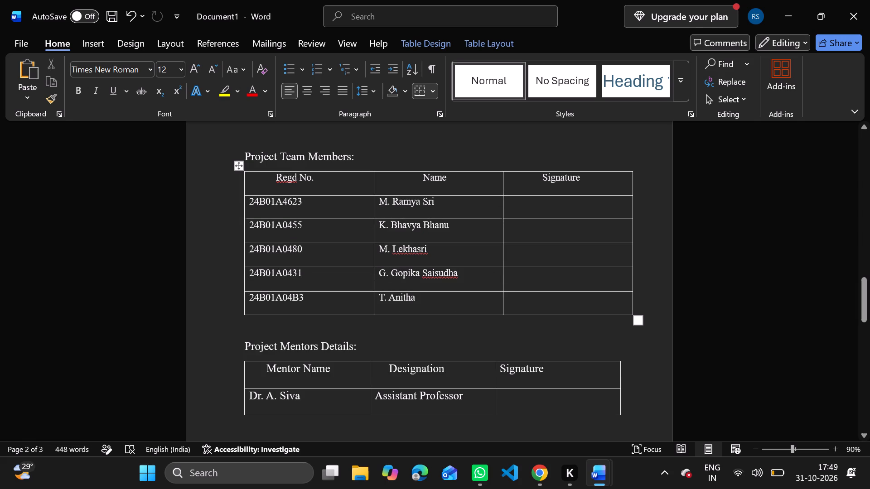
drag(635, 319, 641, 309)
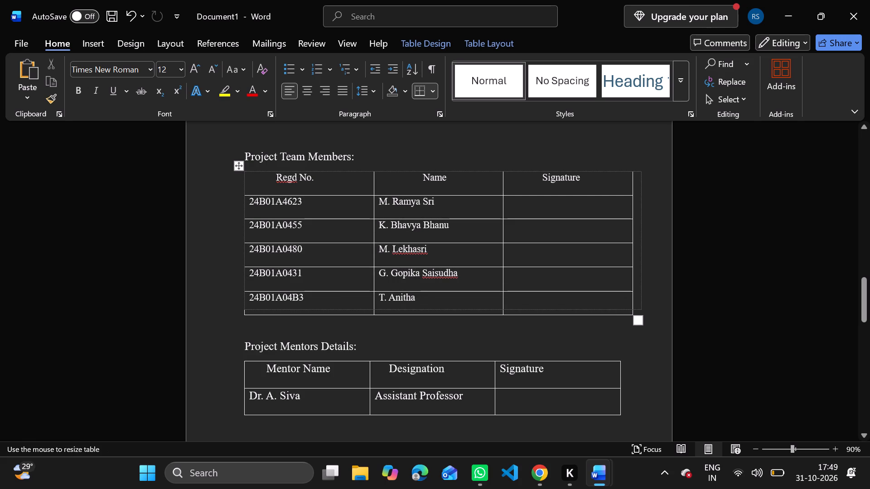
drag(641, 309, 638, 307)
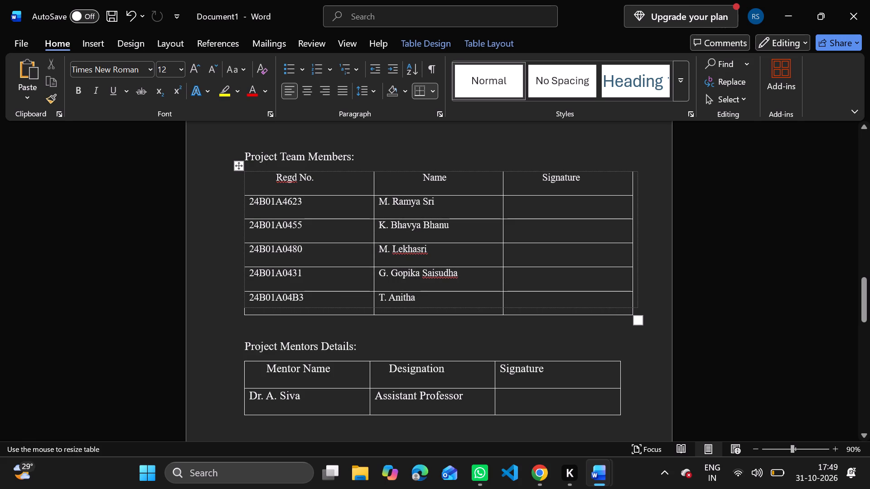
drag(638, 307, 637, 307)
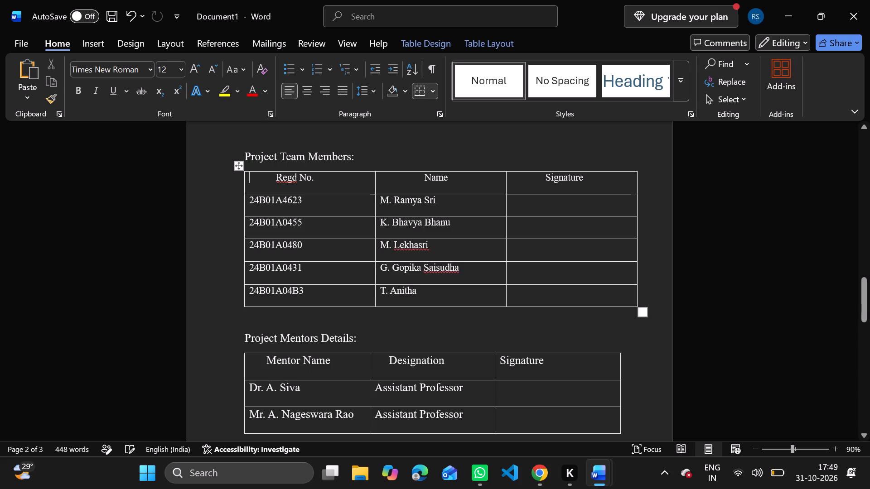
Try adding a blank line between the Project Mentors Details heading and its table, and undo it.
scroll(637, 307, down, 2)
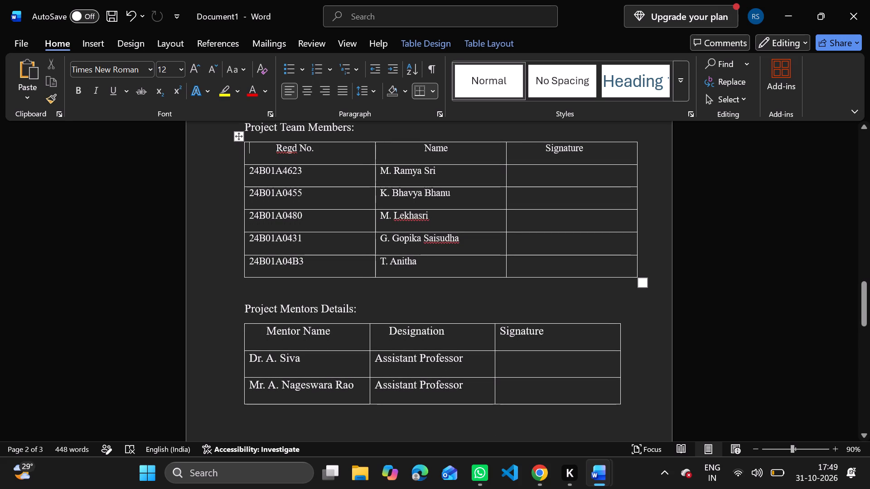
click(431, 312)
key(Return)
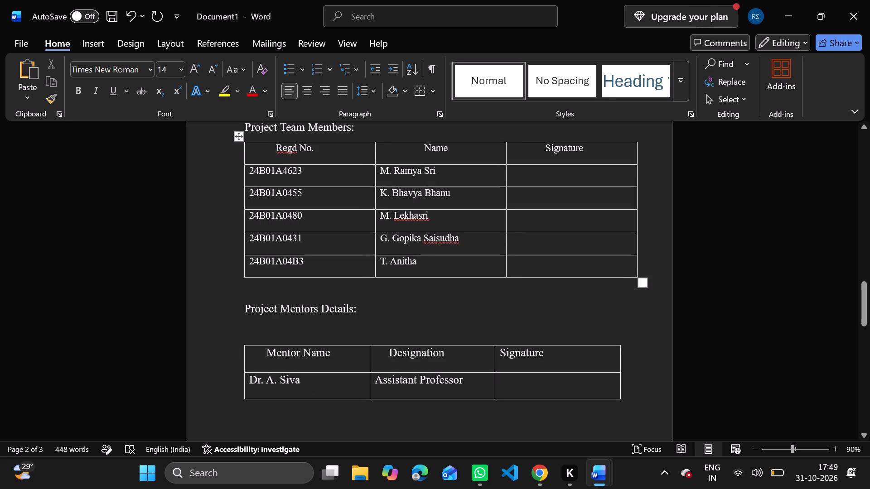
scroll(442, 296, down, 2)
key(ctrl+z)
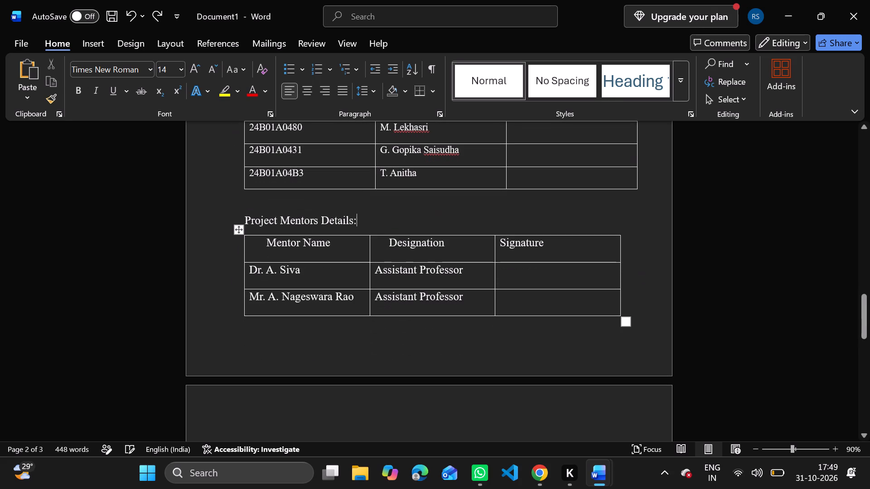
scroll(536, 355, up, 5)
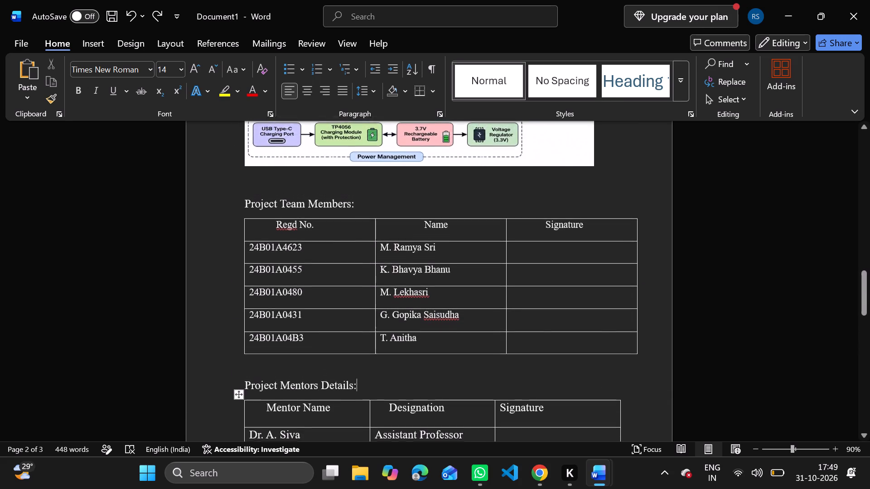
Narrow the Project Team Members table so its overall width nearly matches the Project Mentors Details table, keeping its row heights.
scroll(536, 355, down, 2)
click(597, 297)
scroll(597, 297, down, 1)
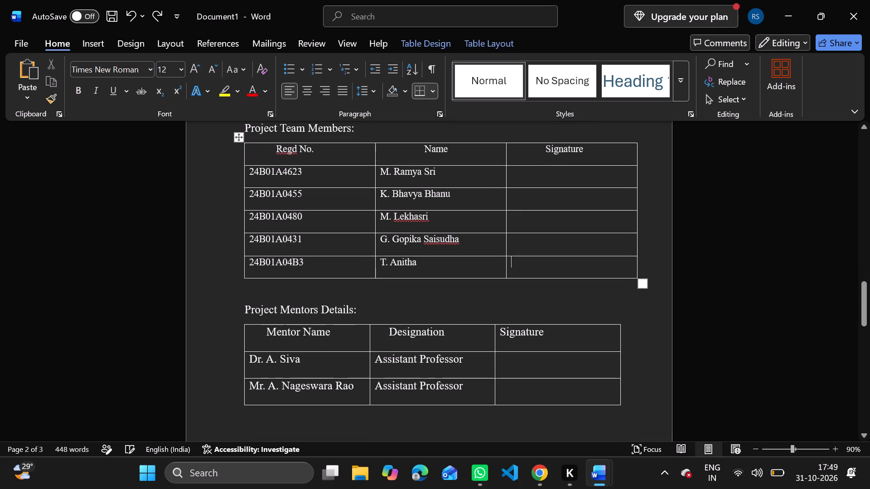
drag(643, 282, 630, 282)
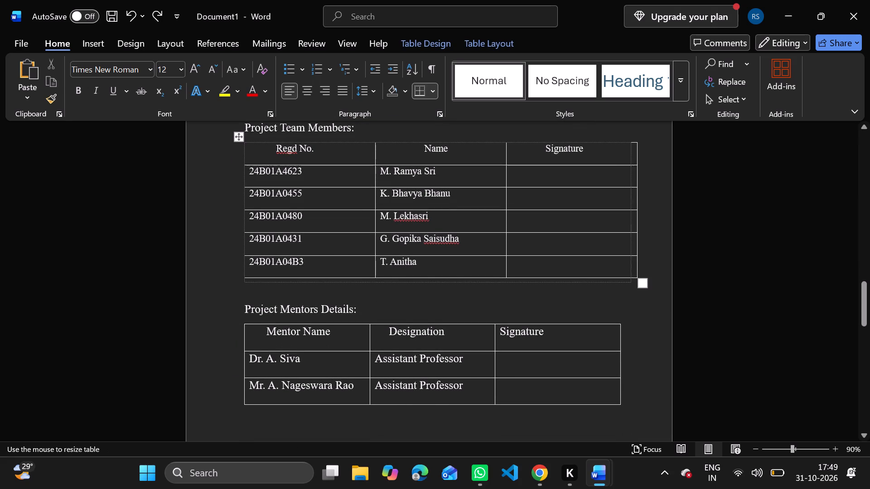
drag(630, 282, 617, 278)
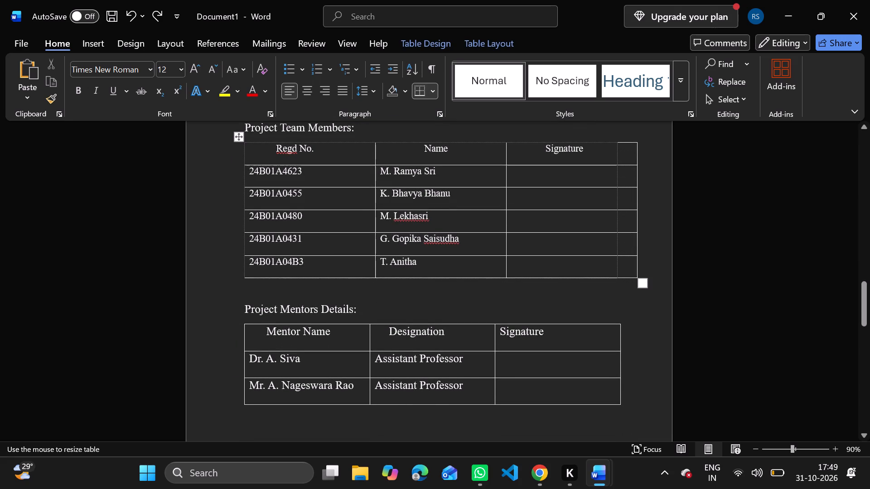
drag(617, 278, 618, 277)
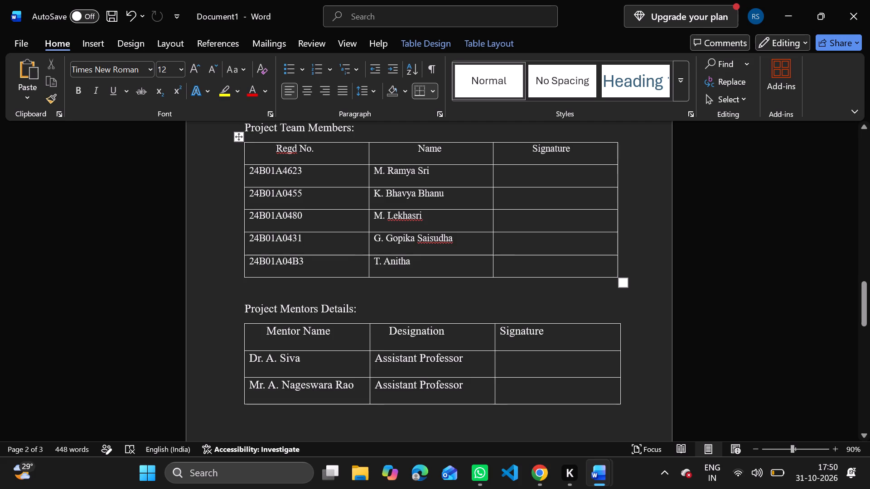
Review the document layout from the team members table back through the block diagram to the college header and the blank line above Abstract.
scroll(578, 282, up, 4)
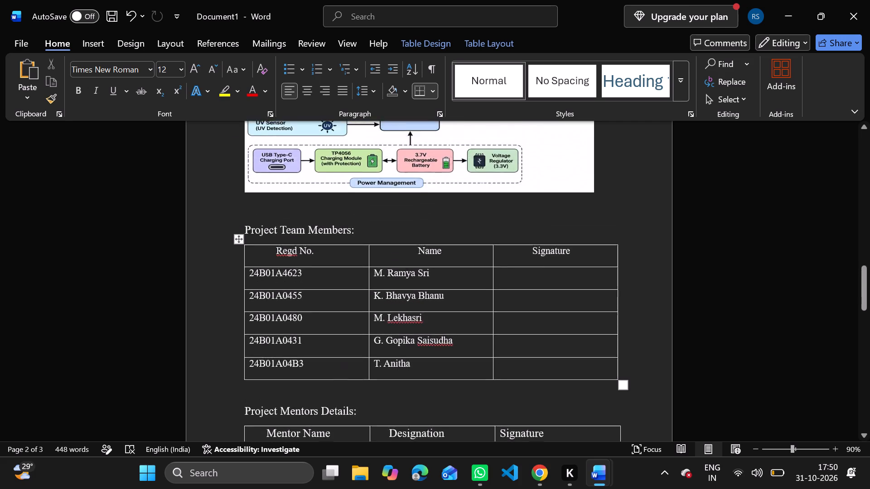
scroll(578, 282, up, 4)
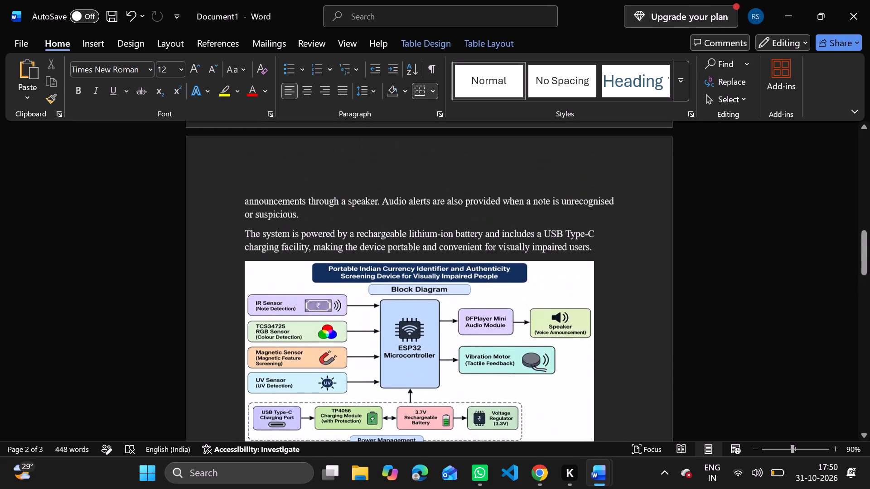
scroll(578, 282, up, 1)
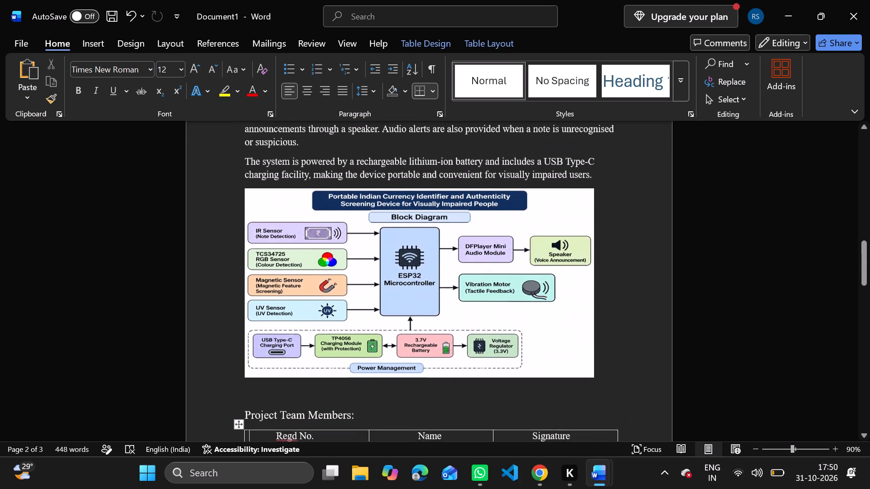
scroll(578, 282, up, 3)
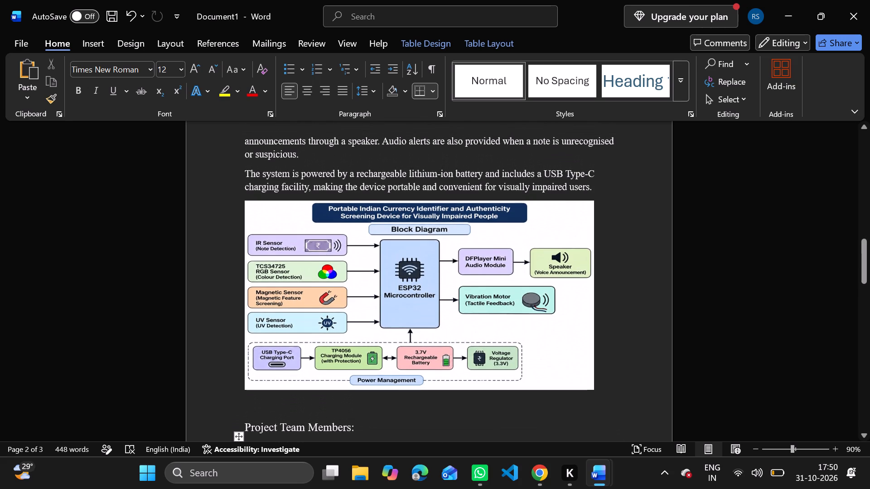
scroll(578, 282, up, 10)
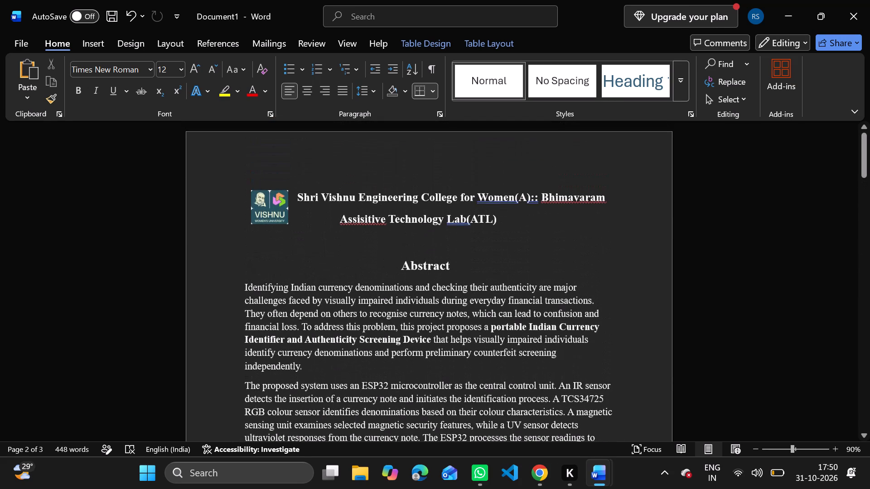
click(448, 239)
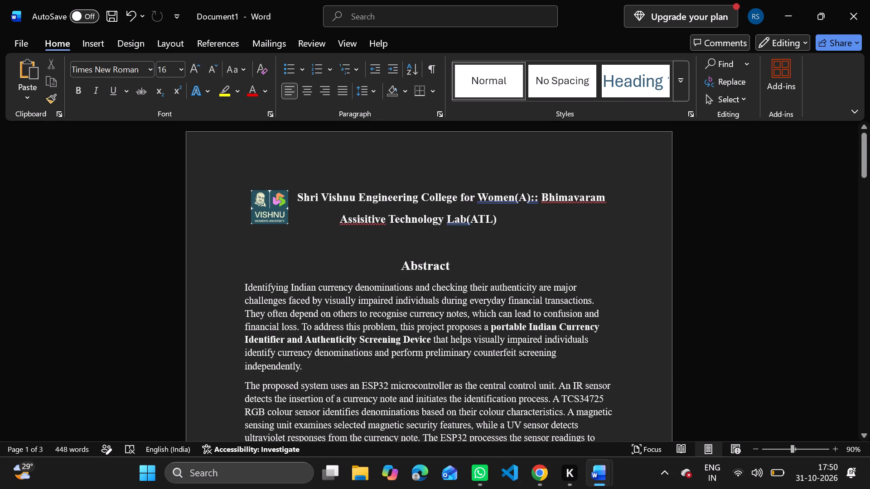
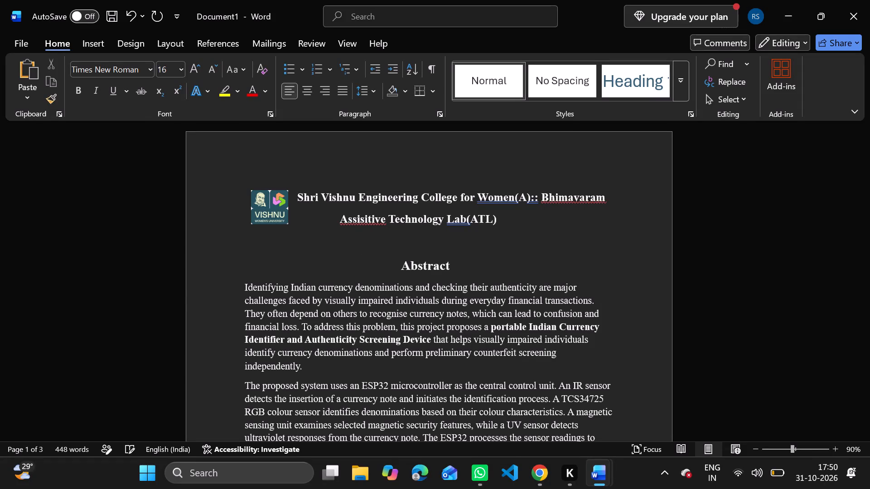
Enter the project title "CurrenSee" in bold on the blank line above the Abstract heading.
key(BackSpace)
key(BackSpace)
key(shift+c)
text(urrenSee)
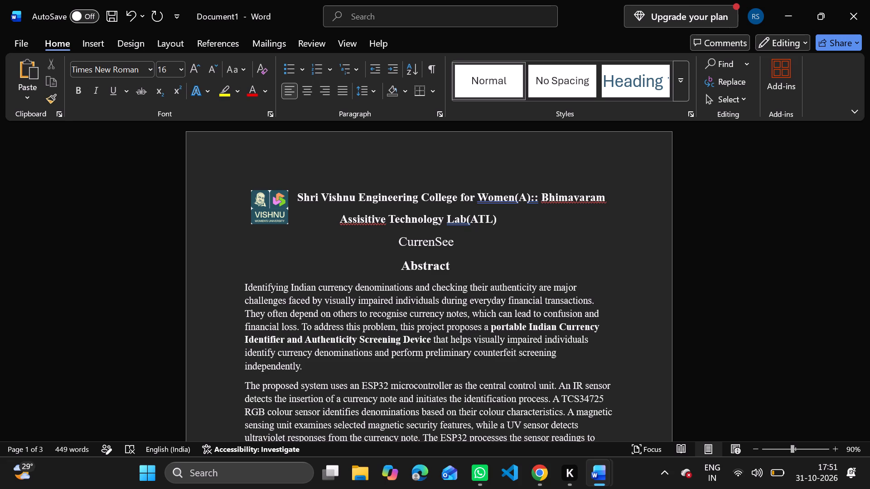
drag(398, 243, 447, 242)
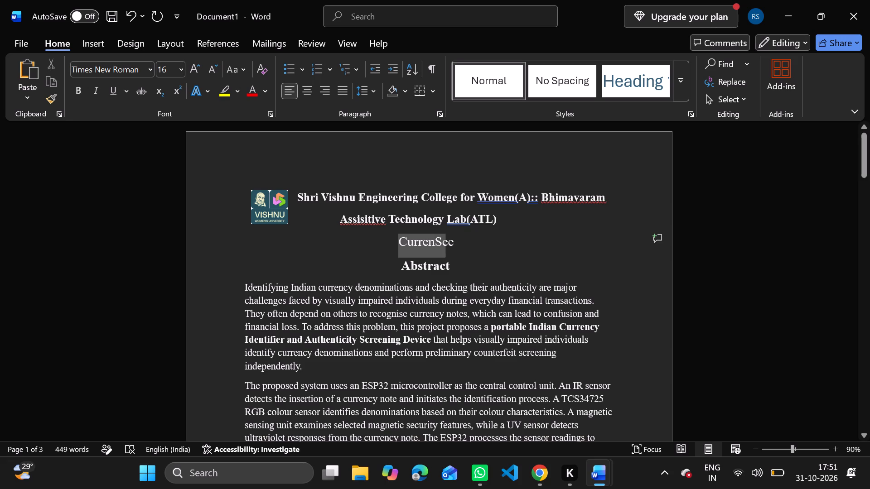
drag(447, 242, 453, 242)
click(465, 221)
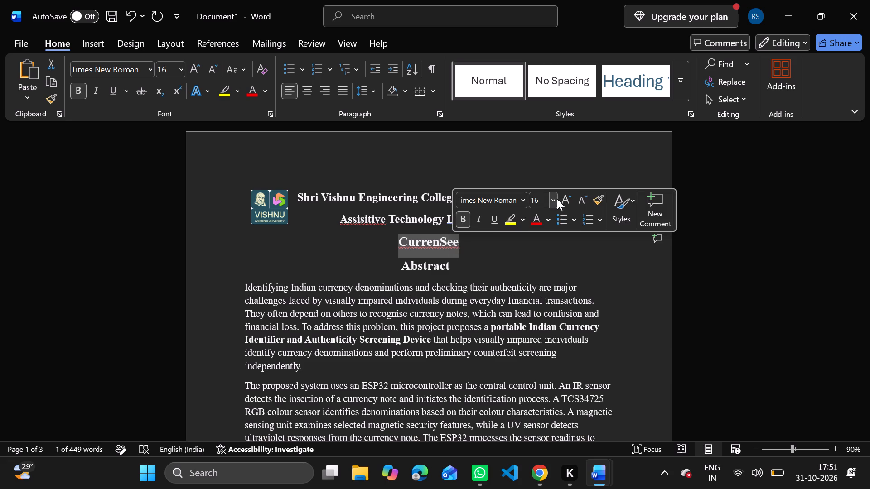
click(437, 268)
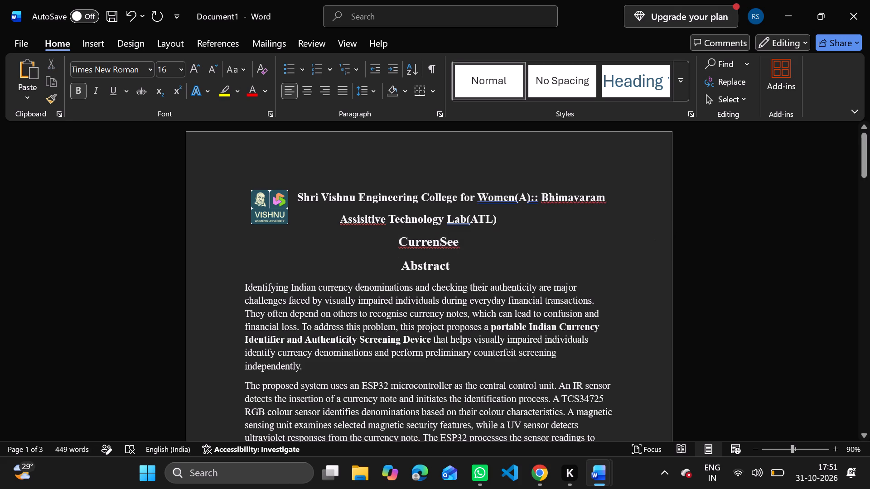
click(413, 237)
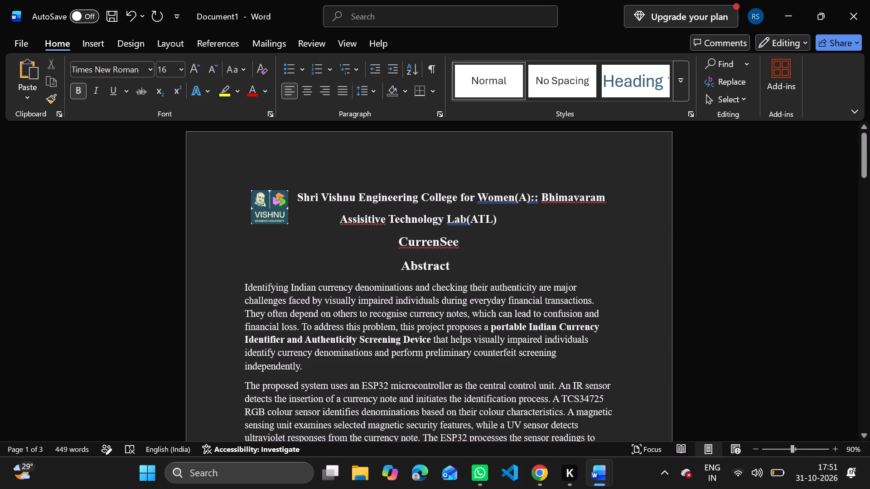
click(502, 267)
Correct the spelling of "Assistive" in the Technology Lab(ATL) line of the college header.
click(370, 214)
key(Left)
key(BackSpace)
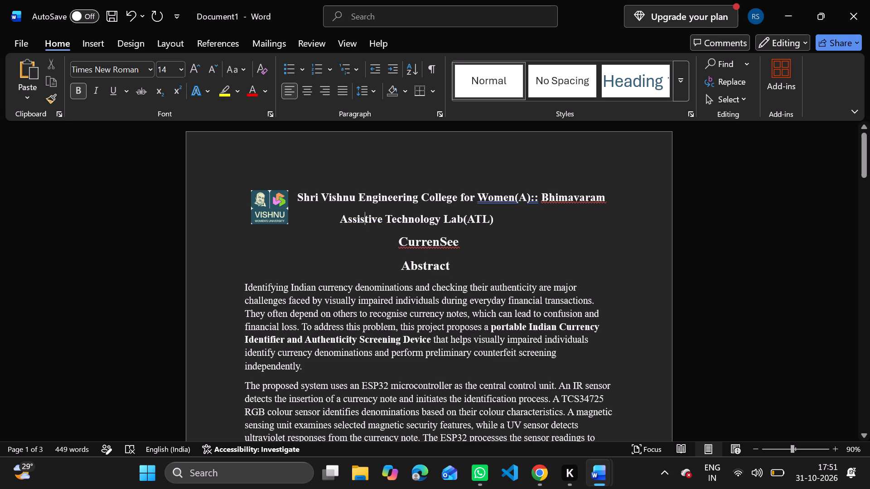
click(502, 219)
Rewrite the project title above Abstract in all capitals as "CURRENSEE".
scroll(488, 255, down, 2)
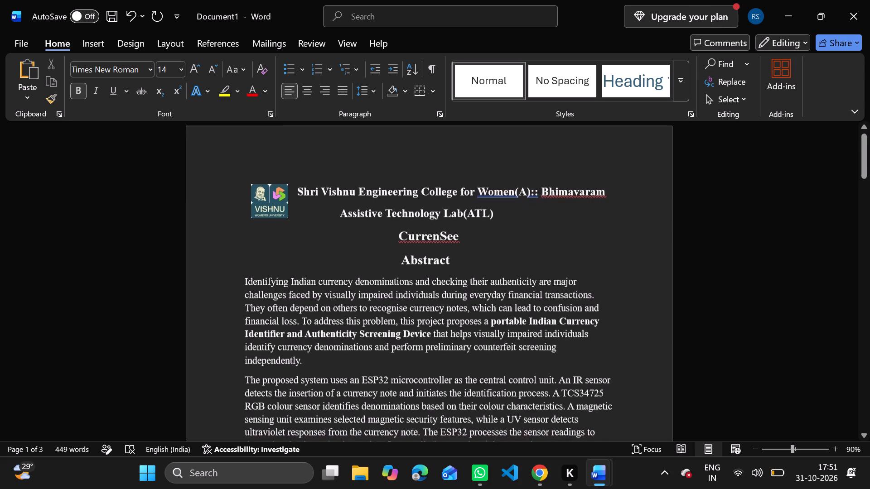
scroll(488, 255, down, 4)
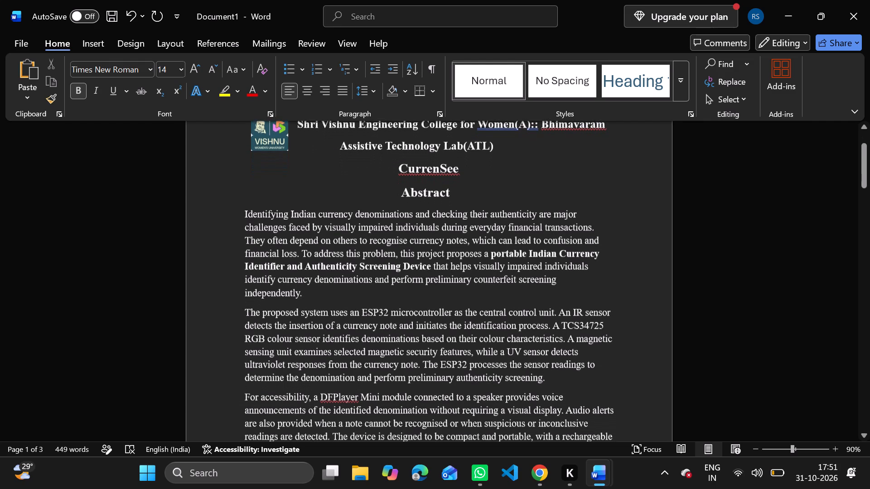
scroll(488, 255, down, 1)
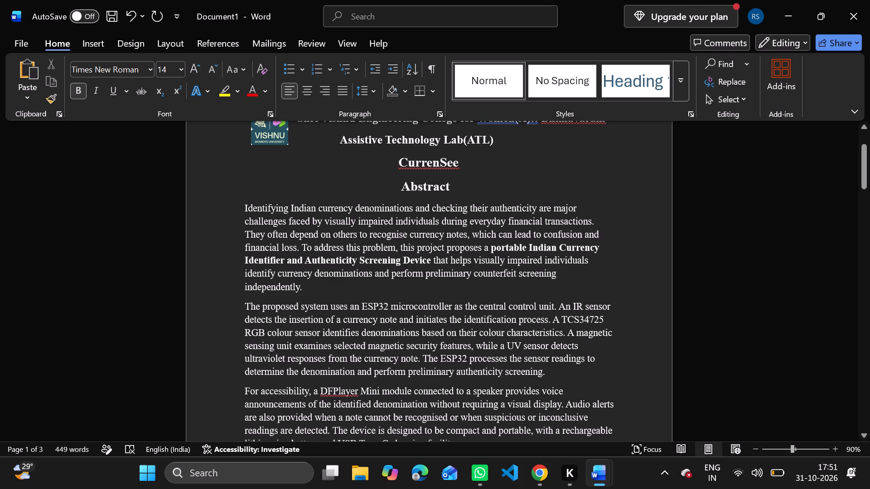
drag(401, 162, 463, 165)
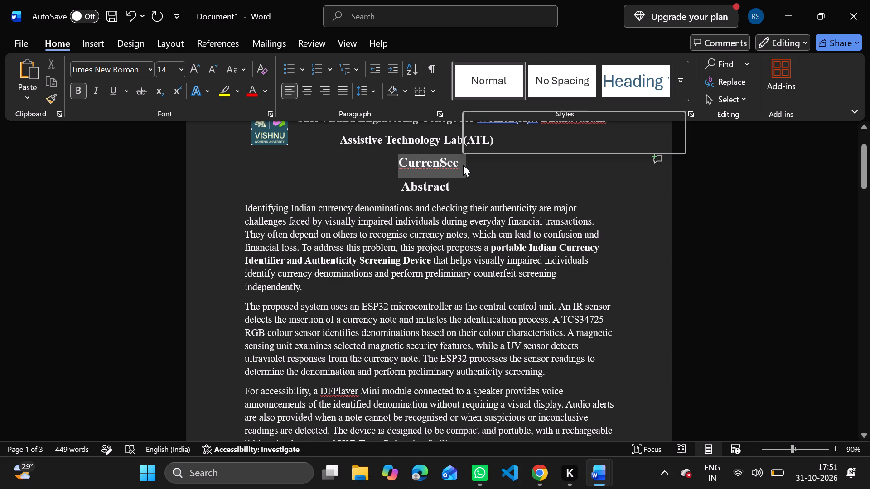
click(459, 161)
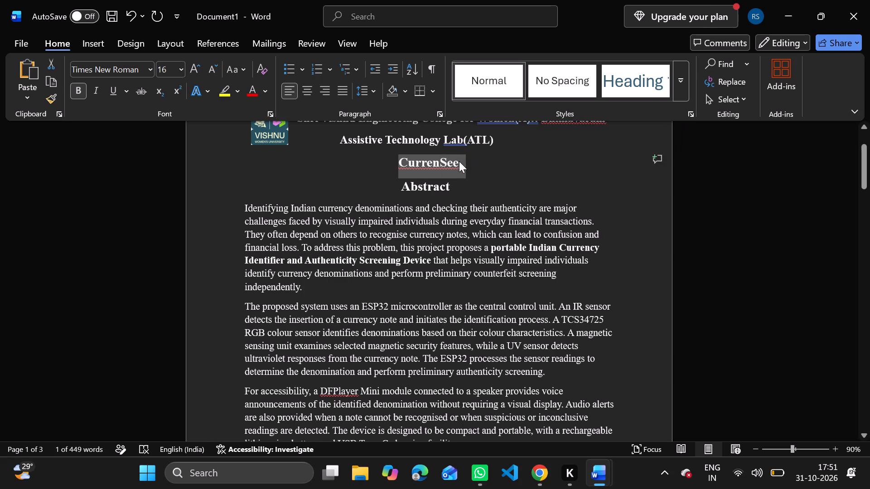
key(BackSpace)
key(BackSpace)
key(BackSpace)
key(BackSpace)
key(BackSpace)
key(BackSpace)
key(BackSpace)
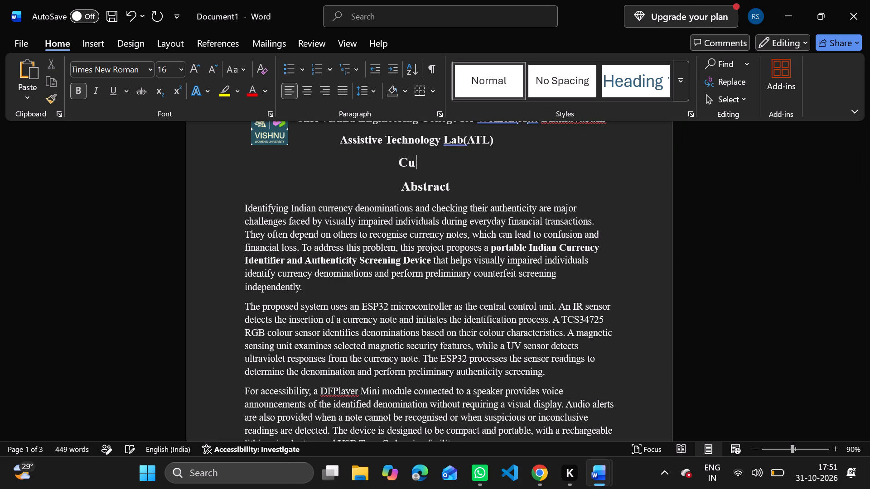
key(BackSpace)
text(URRENSEE)
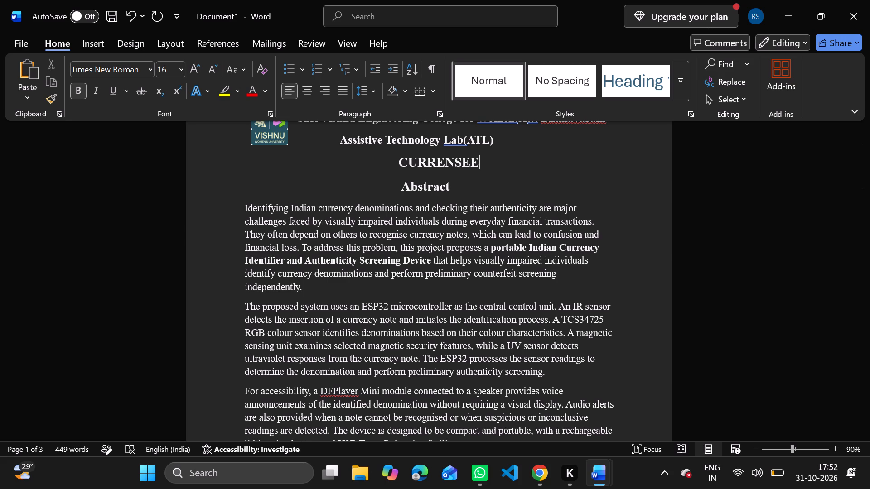
Center the CURRENSEE title on the page.
scroll(496, 162, up, 2)
drag(398, 189, 487, 183)
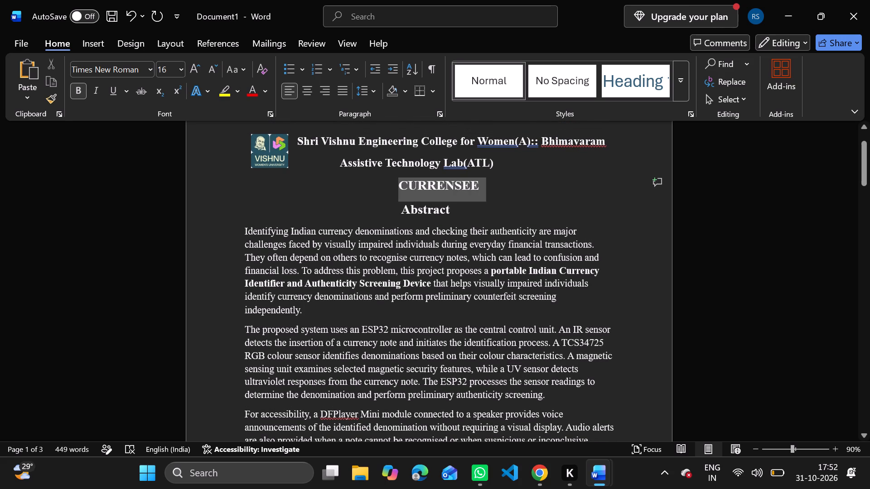
drag(487, 183, 487, 183)
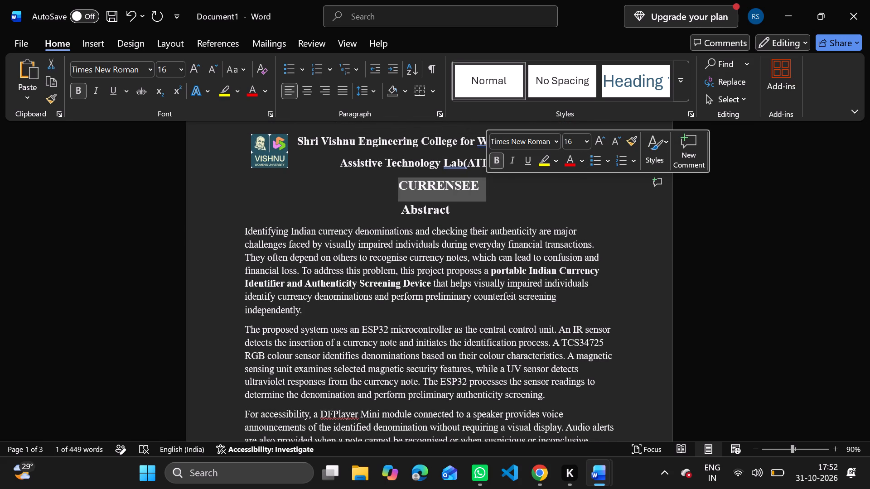
click(306, 86)
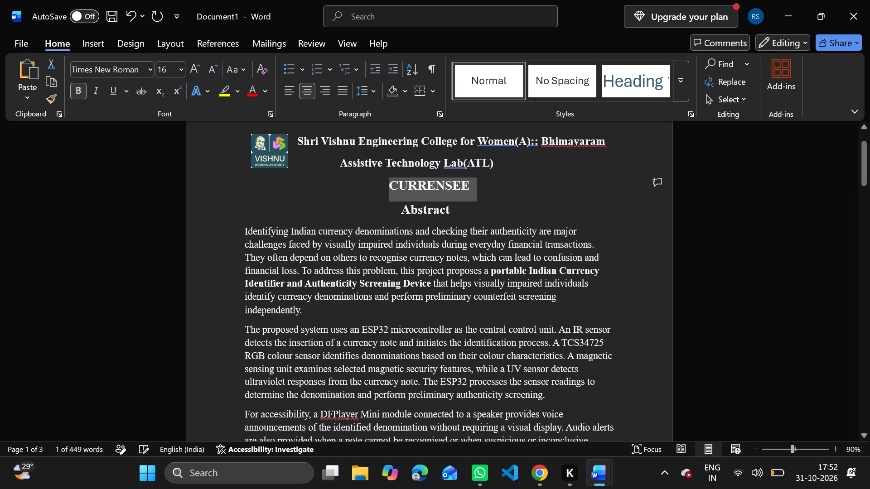
click(425, 229)
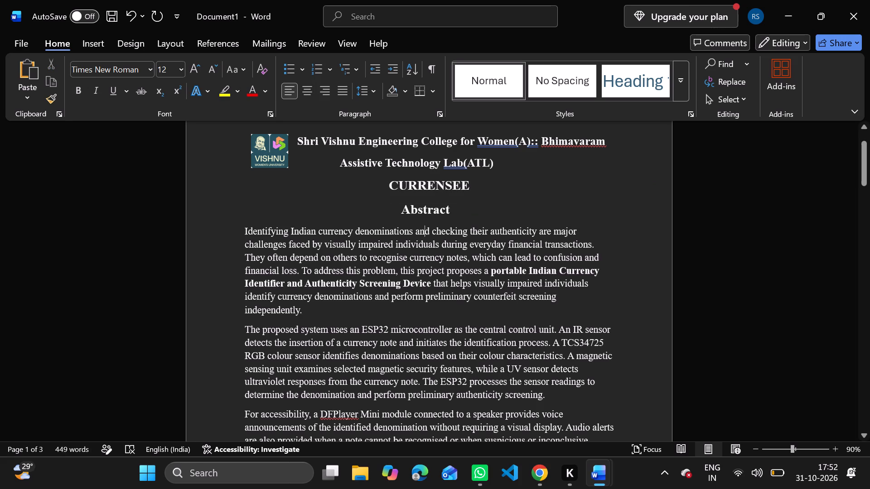
Insert a blank line between the Assistive Technology Lab(ATL) line and the CURRENSEE title.
scroll(469, 194, up, 1)
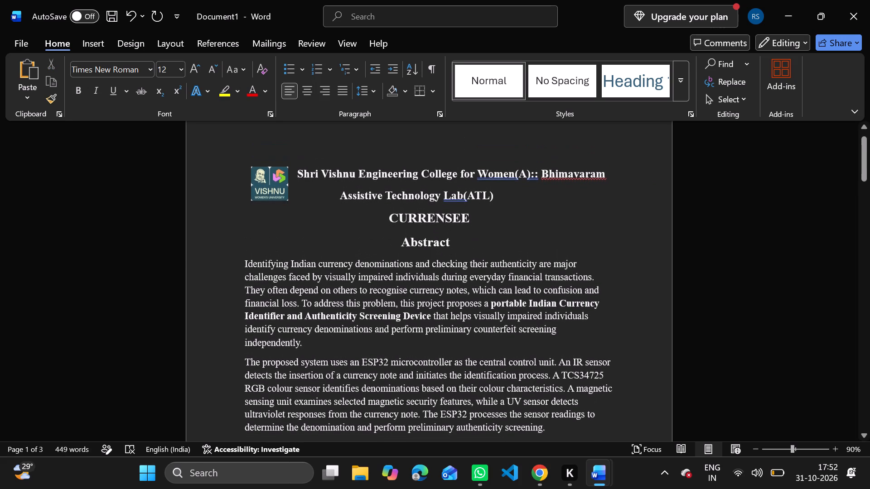
click(502, 201)
key(Return)
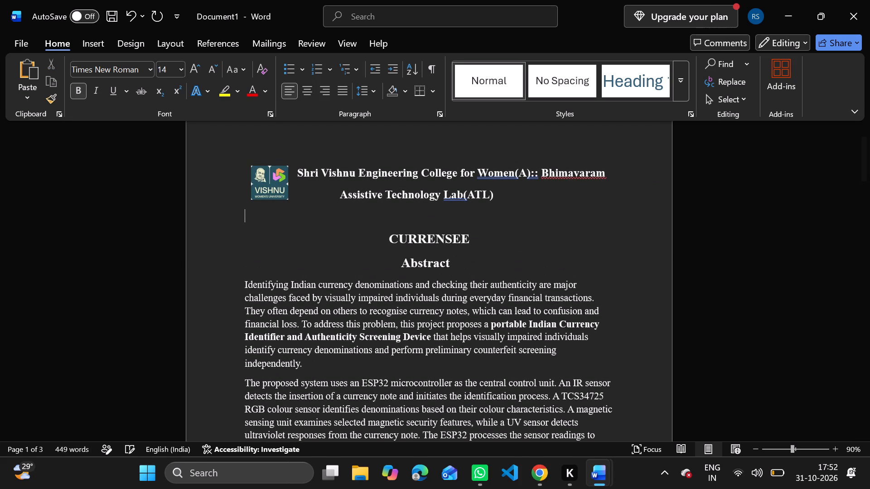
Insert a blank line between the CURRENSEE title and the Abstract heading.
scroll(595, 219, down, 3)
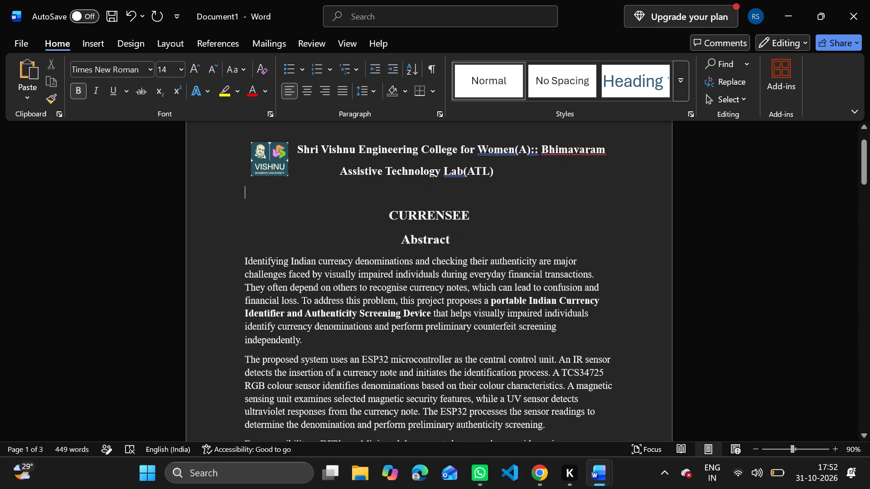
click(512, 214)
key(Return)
Review the document's layout down to the Project Mentors Details table and back up to the college header.
scroll(512, 214, down, 3)
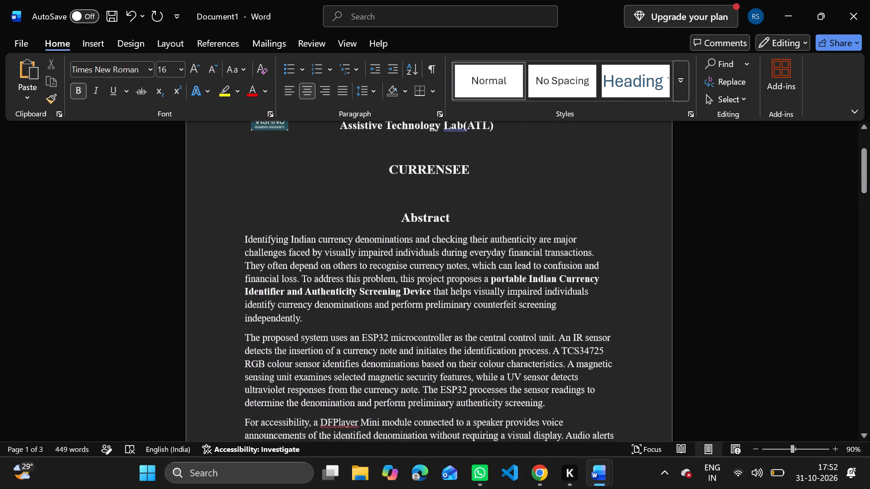
scroll(512, 214, down, 19)
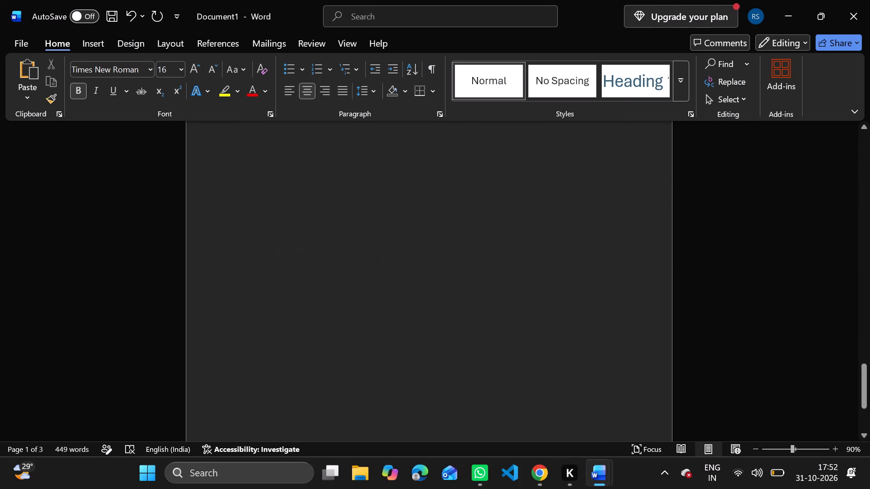
scroll(512, 214, up, 7)
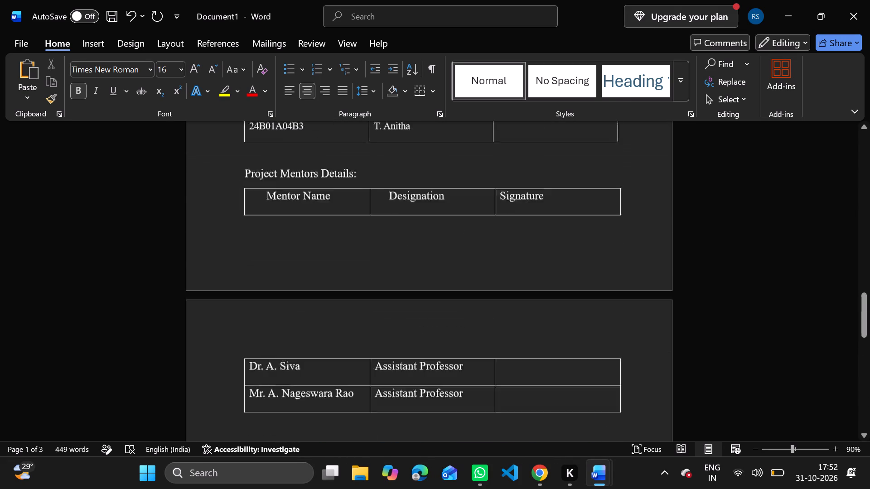
scroll(512, 214, up, 7)
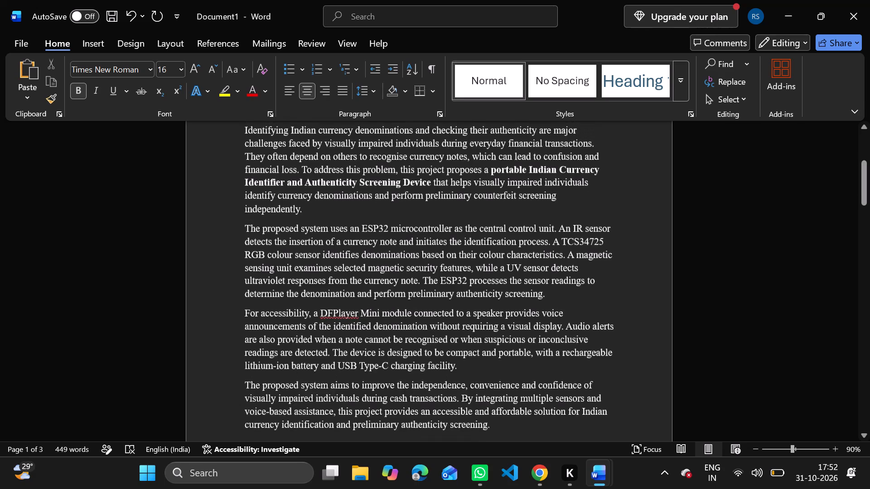
scroll(512, 214, up, 5)
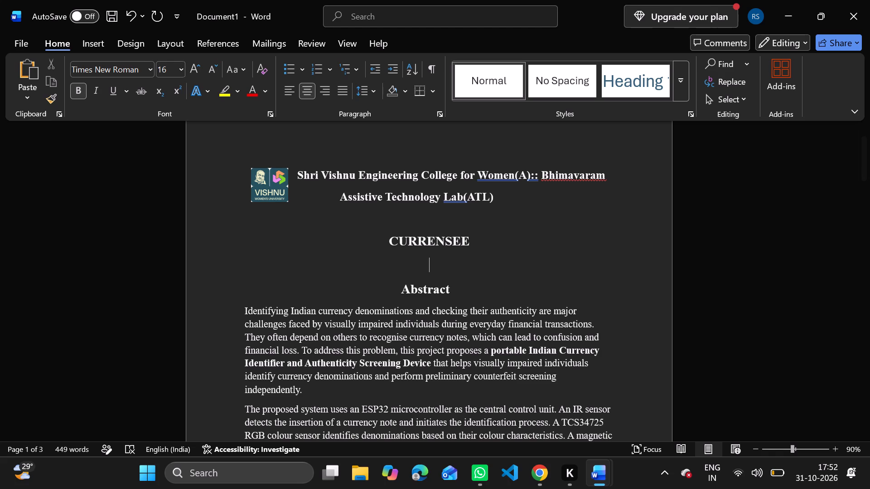
scroll(500, 220, down, 1)
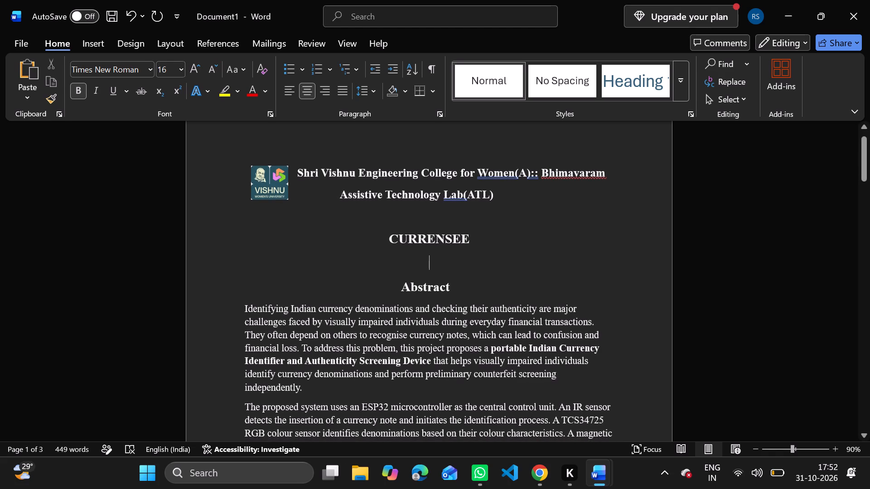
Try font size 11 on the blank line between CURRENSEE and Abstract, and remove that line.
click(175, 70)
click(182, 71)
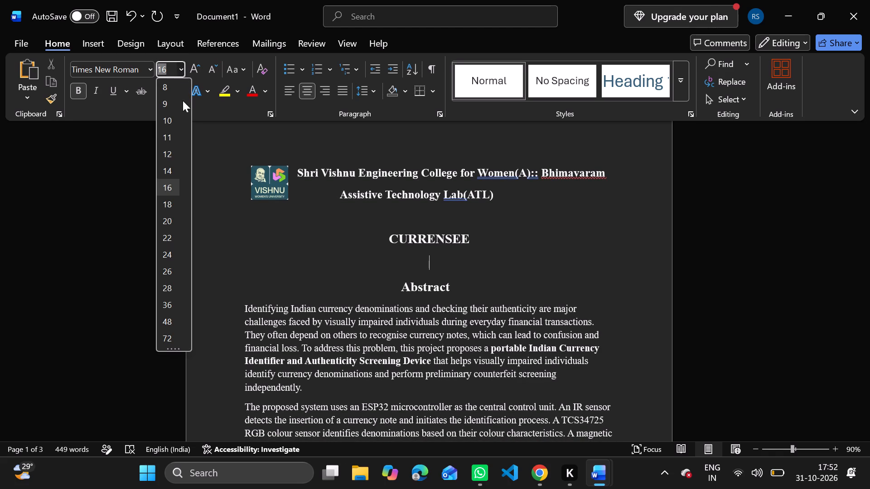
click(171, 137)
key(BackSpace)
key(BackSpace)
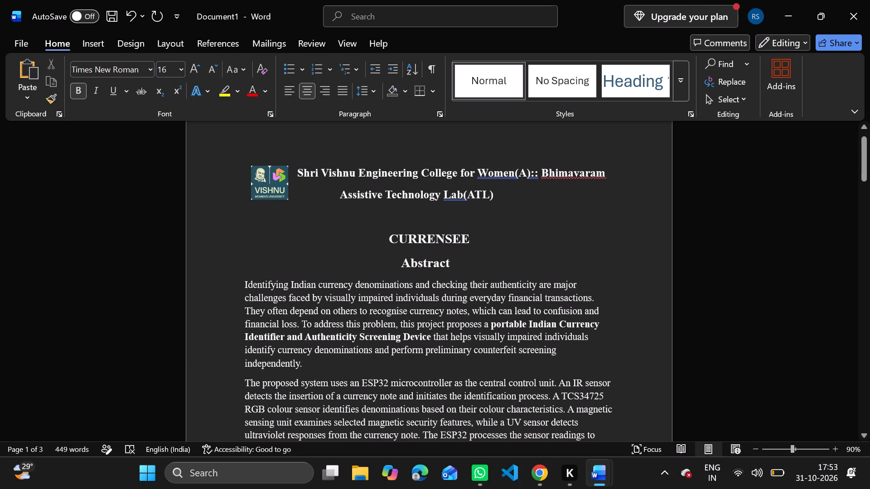
Try font size 11 on the blank line between Assistive Technology Lab(ATL) and CURRENSEE, and replace it with a blank line at size 10.
click(394, 223)
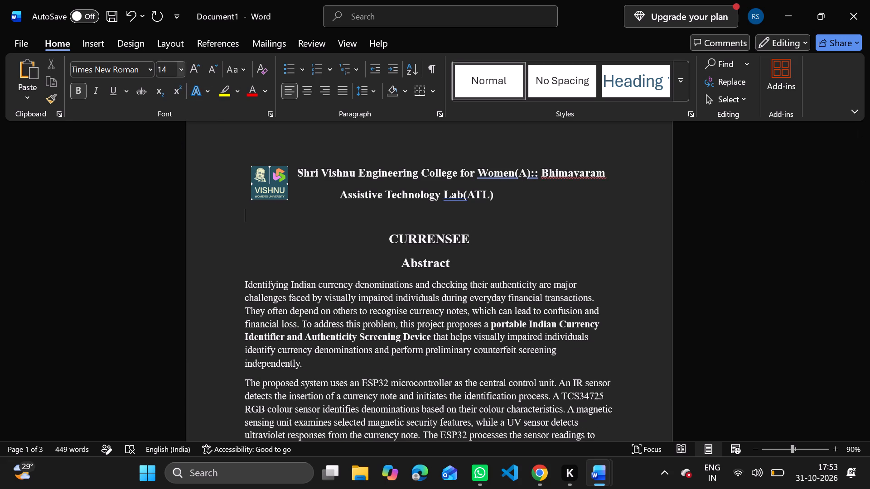
click(175, 65)
click(178, 67)
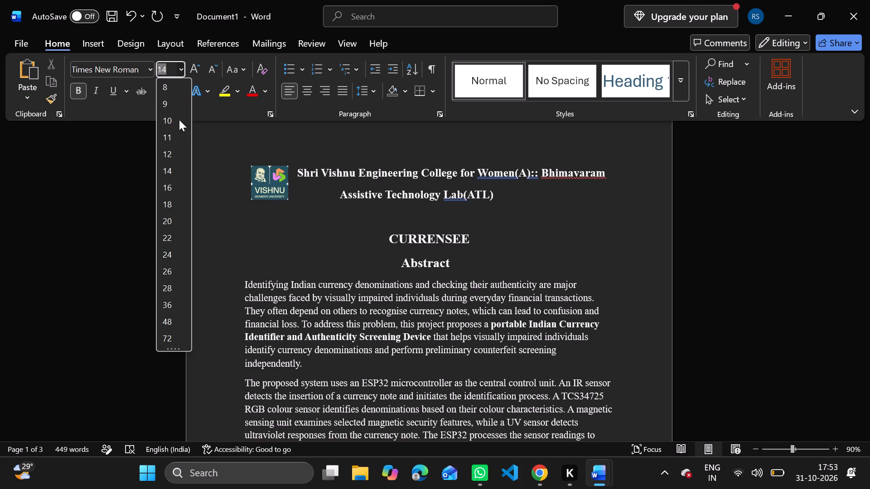
click(171, 134)
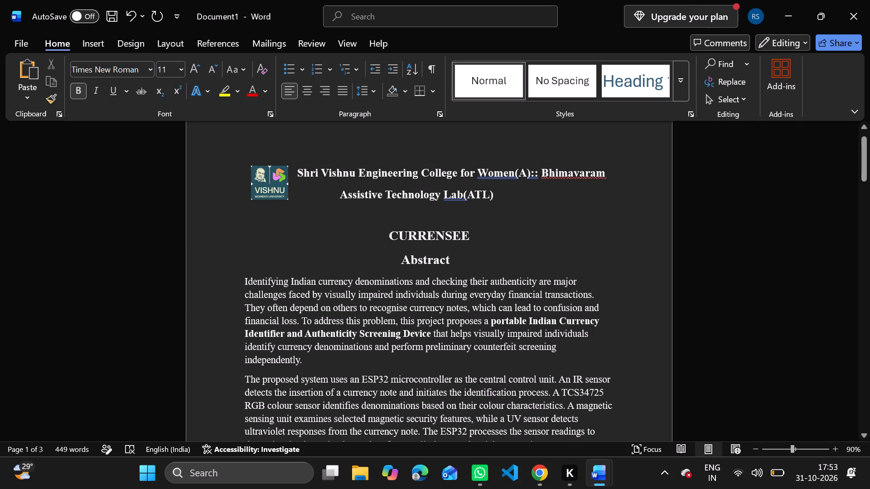
key(BackSpace)
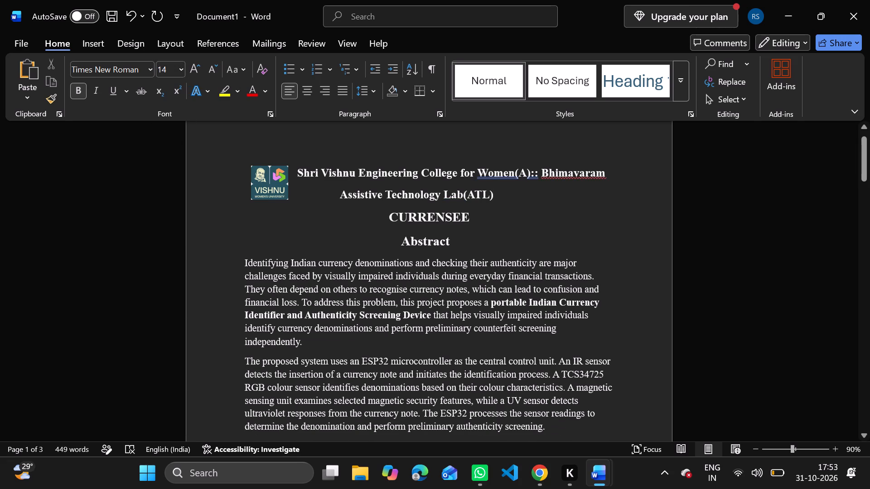
click(180, 70)
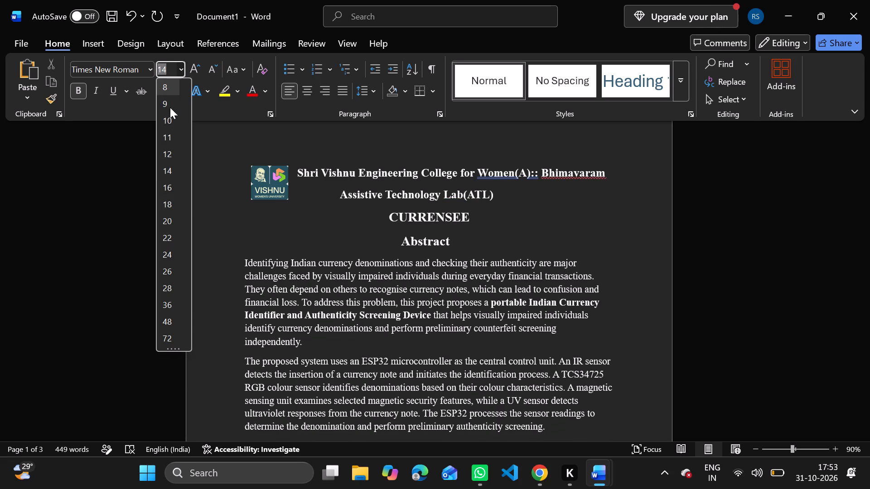
click(167, 118)
key(Return)
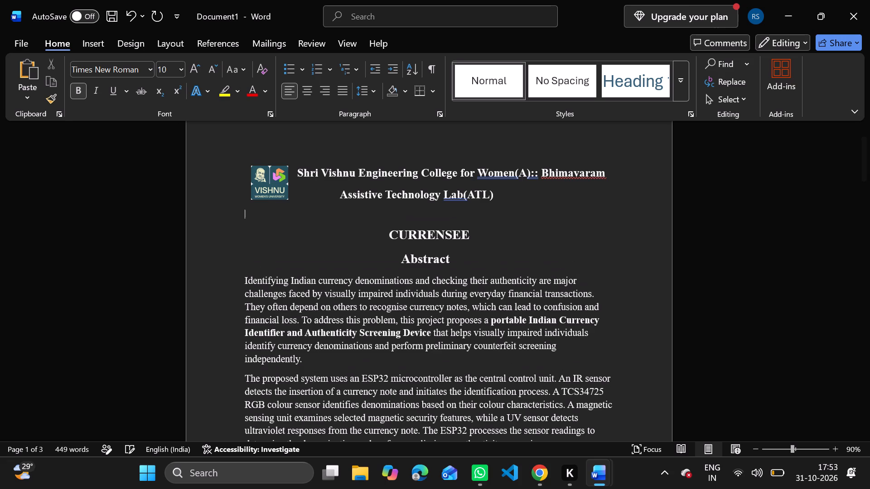
Insert a blank line at font size 10 between the CURRENSEE title and the Abstract heading.
scroll(614, 216, down, 1)
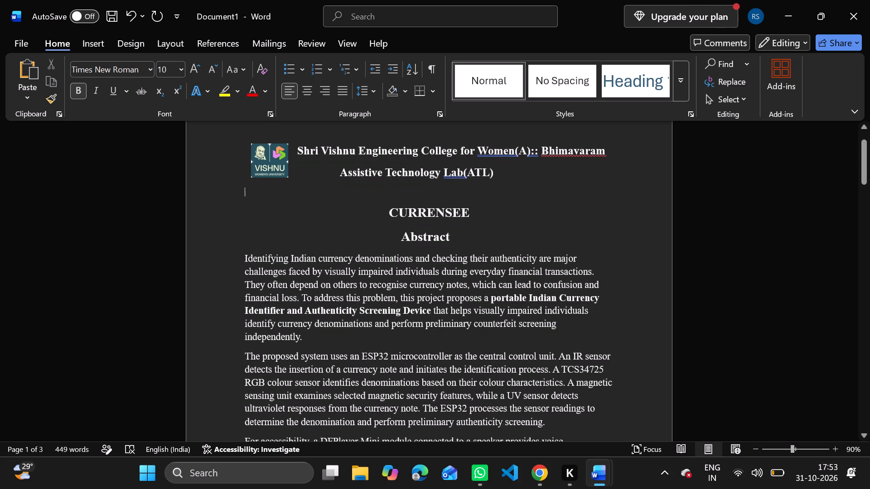
click(483, 213)
scroll(483, 213, down, 1)
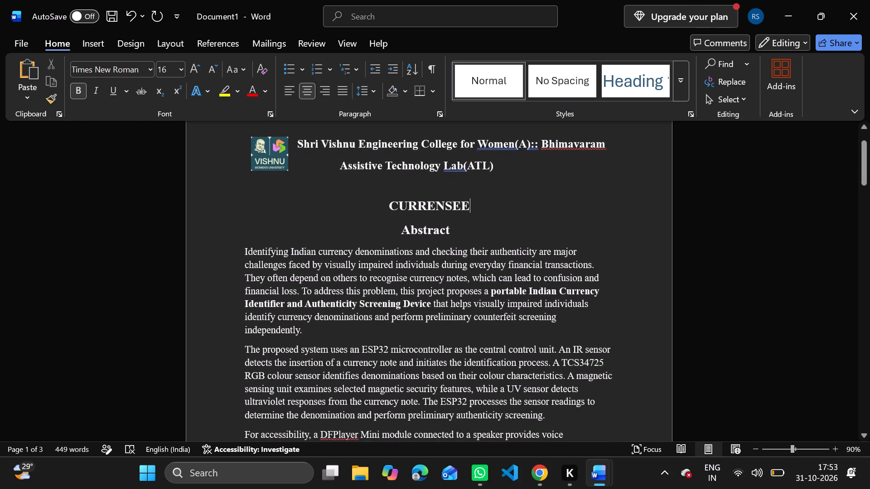
click(179, 74)
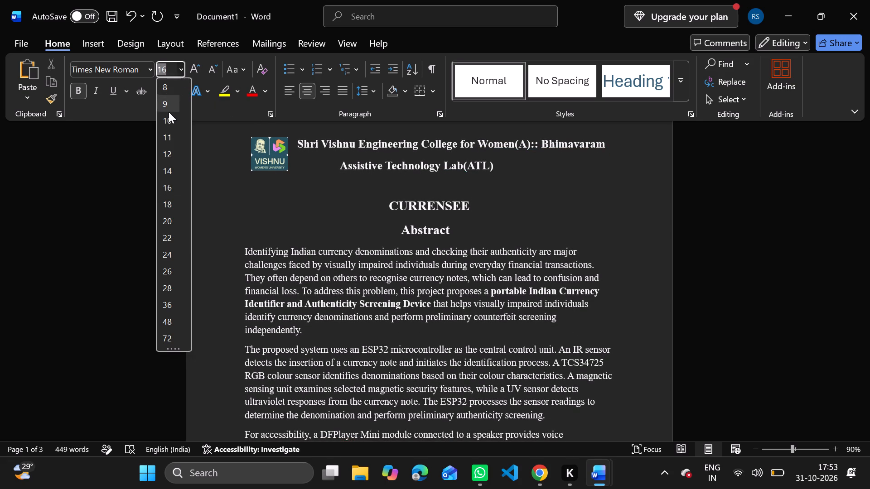
click(168, 116)
key(Return)
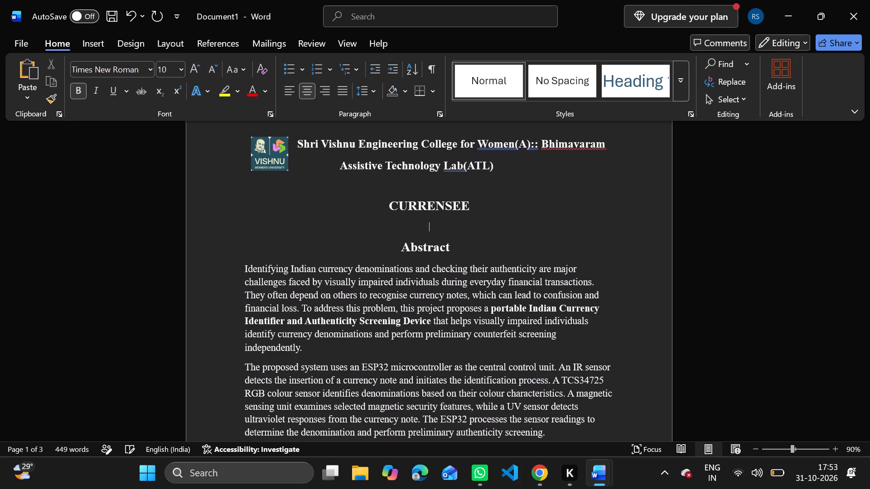
Review the page layout from the college header through the Abstract to the end of the Block Diagram text on page 1.
scroll(396, 188, down, 3)
scroll(396, 188, up, 1)
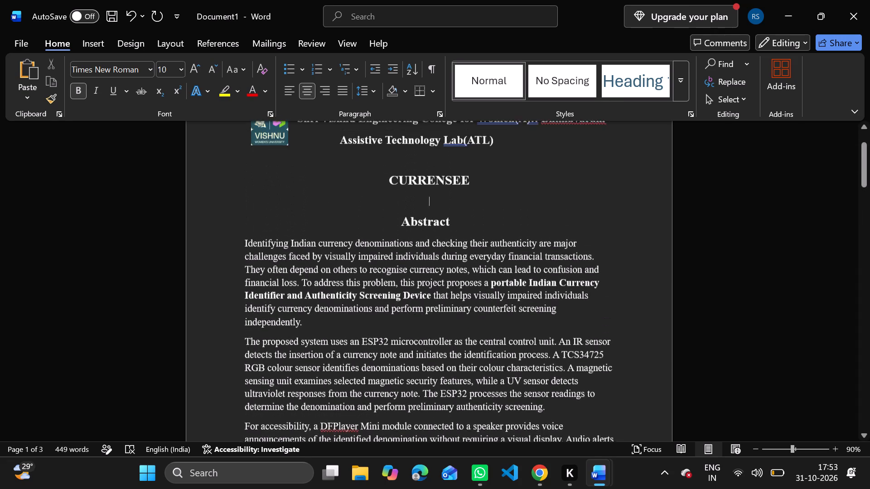
scroll(396, 188, up, 4)
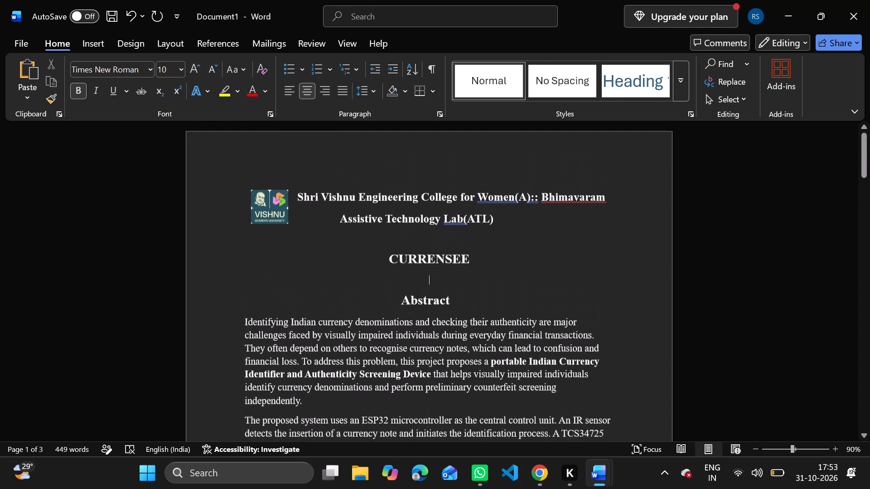
scroll(514, 254, up, 3)
scroll(514, 254, down, 2)
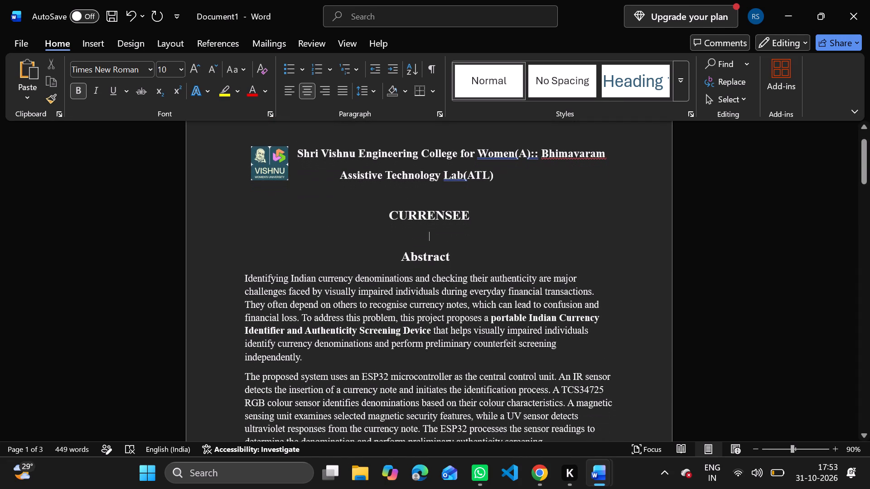
scroll(514, 254, down, 7)
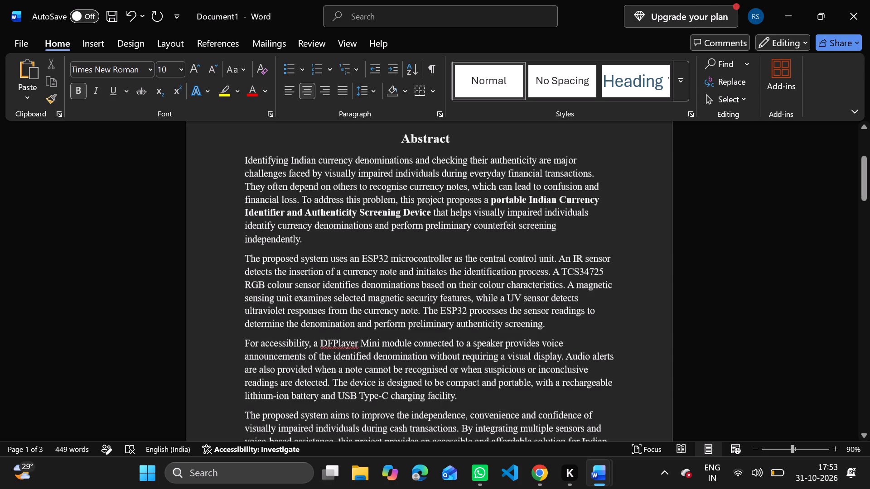
scroll(514, 254, down, 1)
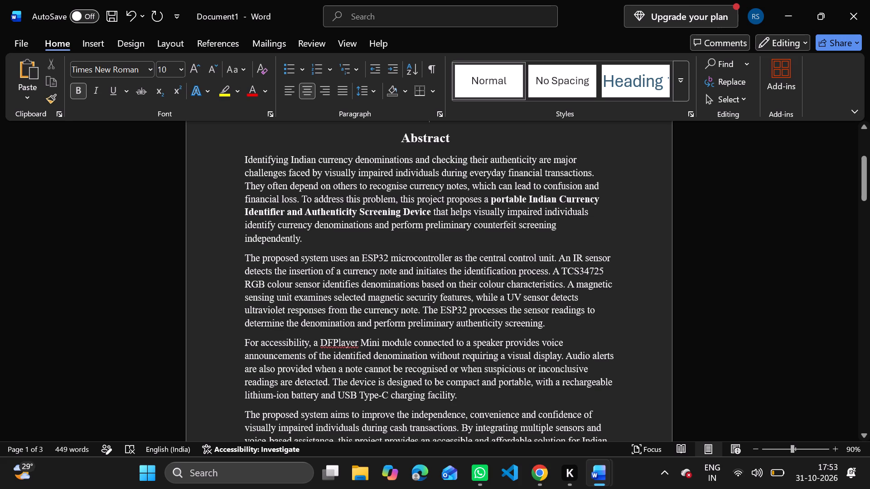
scroll(442, 264, down, 1)
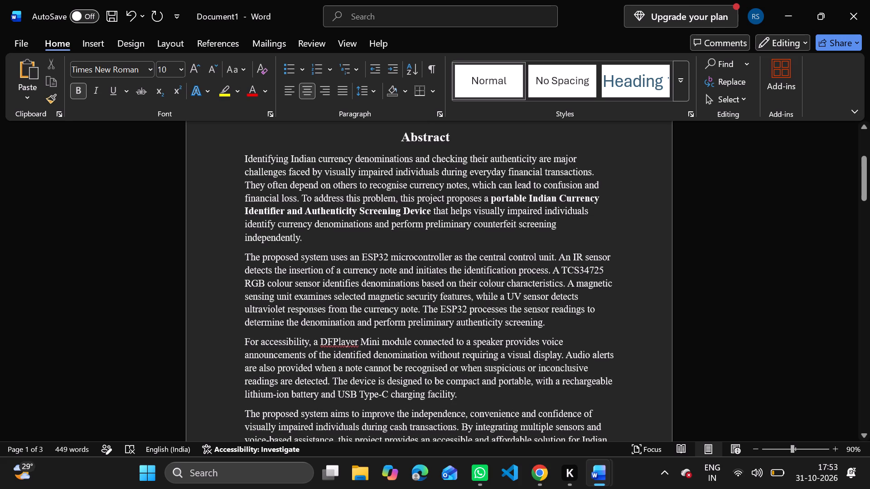
scroll(442, 264, down, 1)
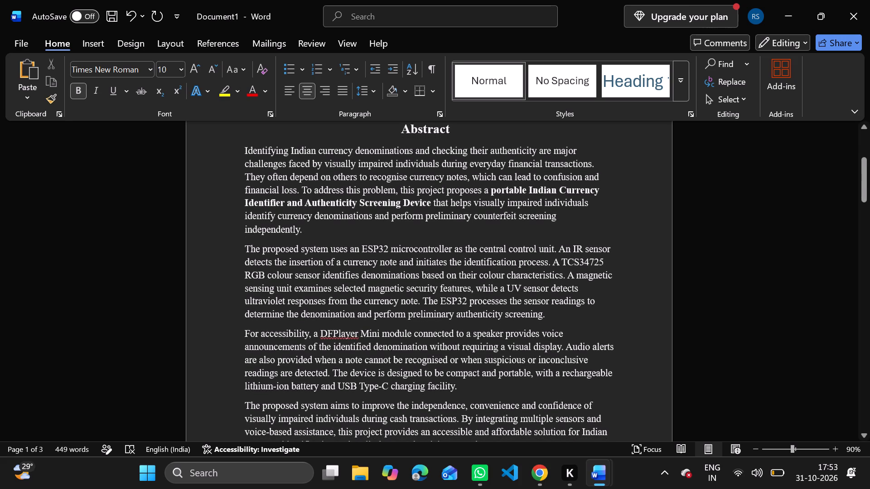
scroll(472, 229, down, 2)
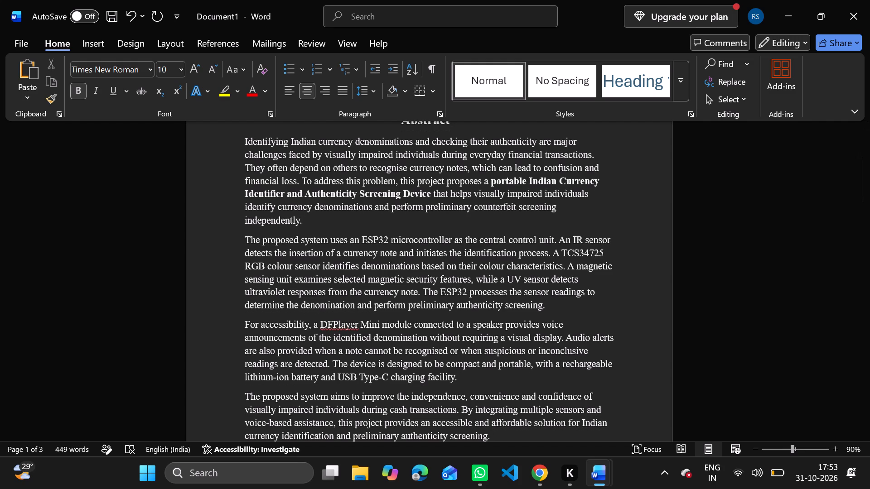
scroll(472, 229, down, 3)
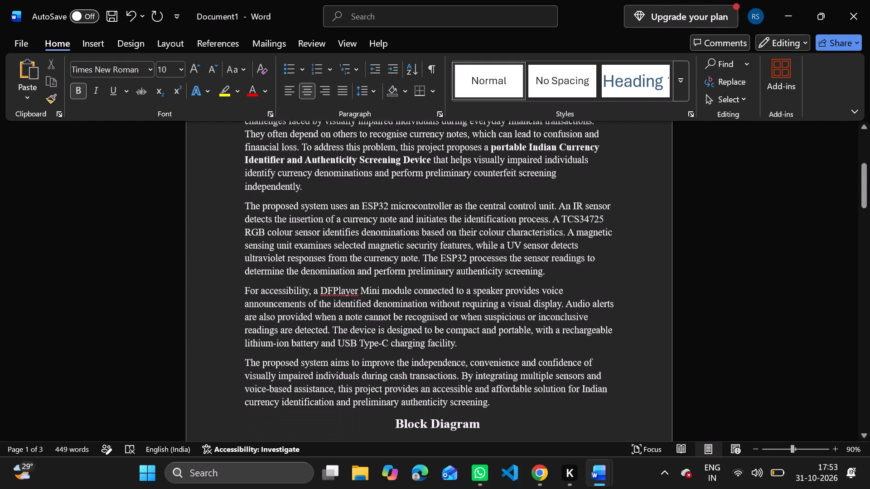
scroll(472, 229, down, 3)
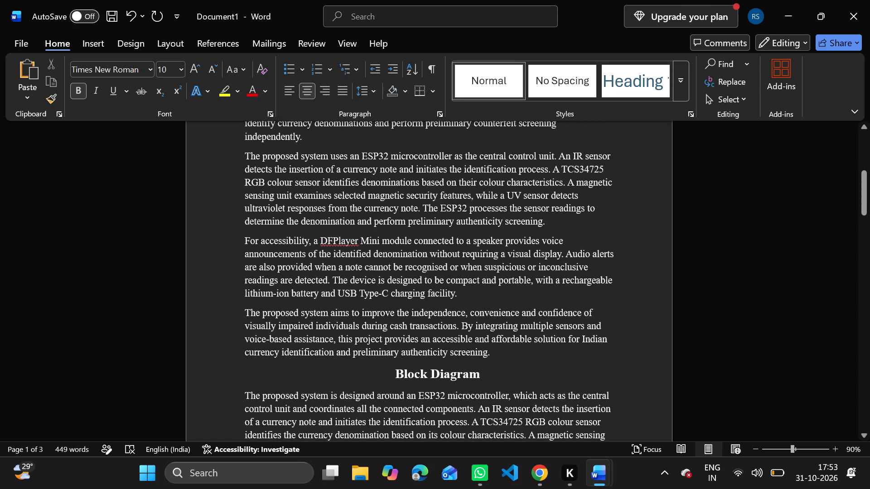
scroll(472, 229, down, 2)
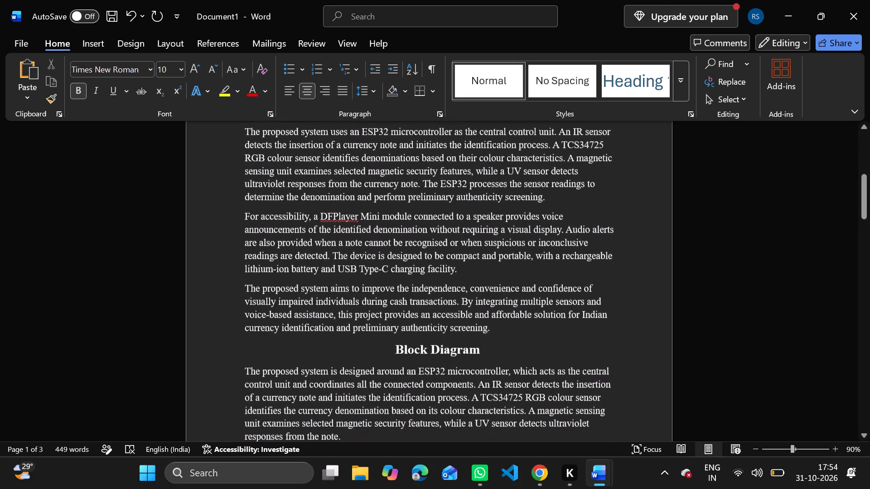
scroll(472, 229, down, 3)
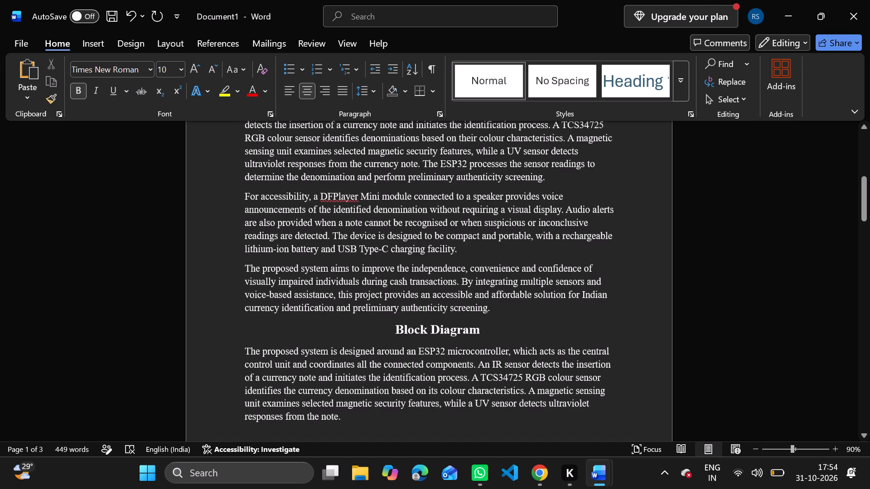
scroll(472, 229, down, 4)
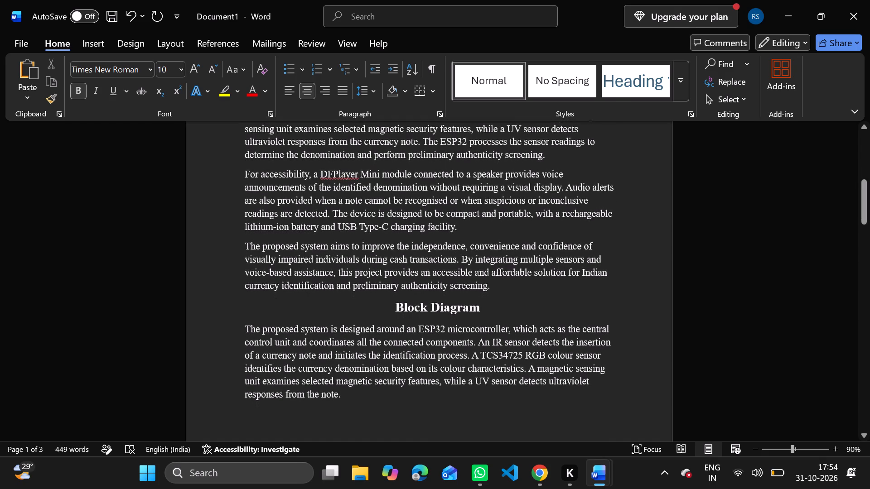
scroll(472, 229, down, 4)
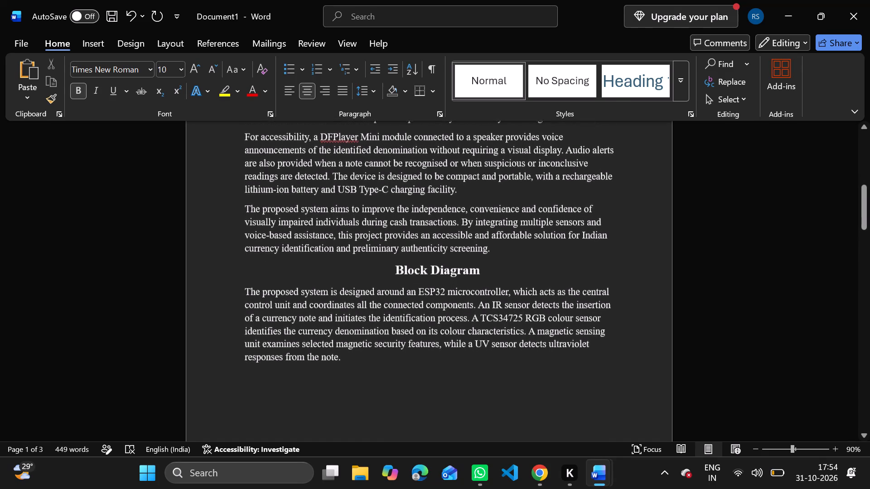
scroll(472, 229, down, 5)
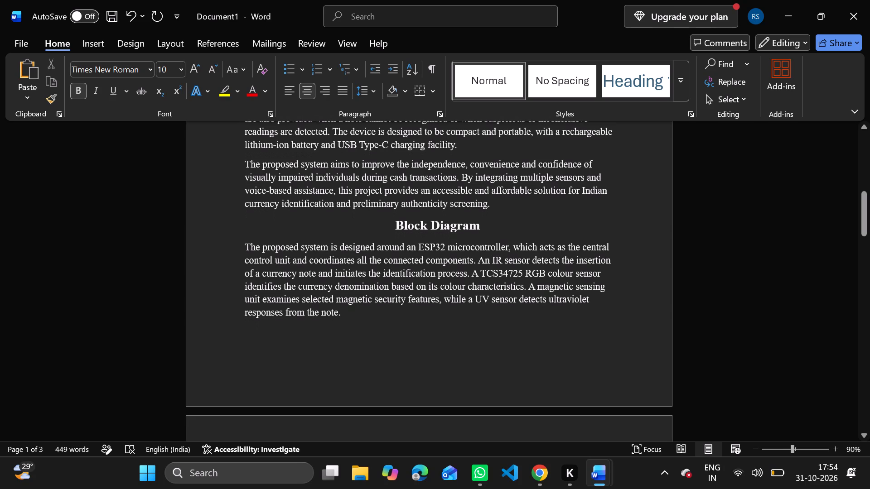
scroll(472, 229, down, 1)
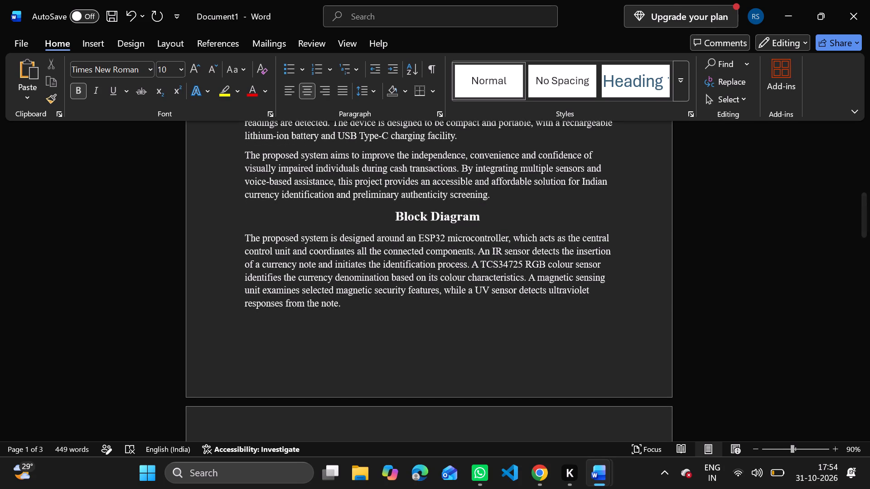
scroll(472, 229, down, 1)
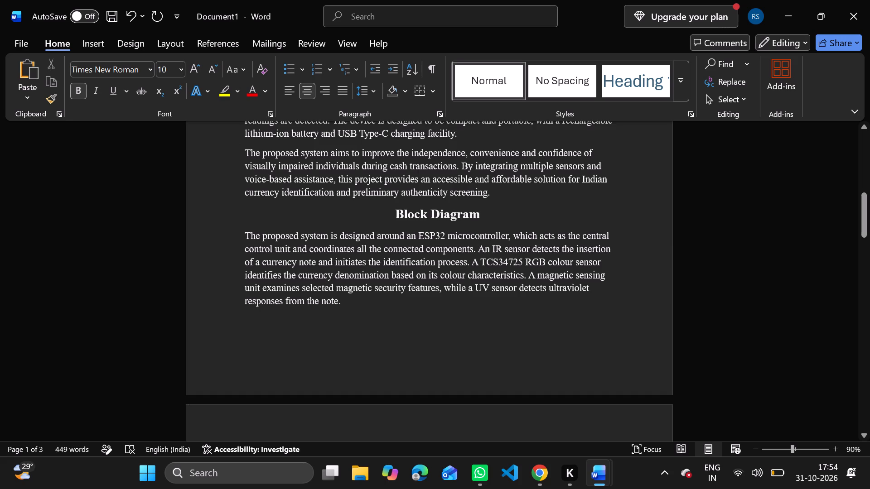
scroll(472, 229, down, 1)
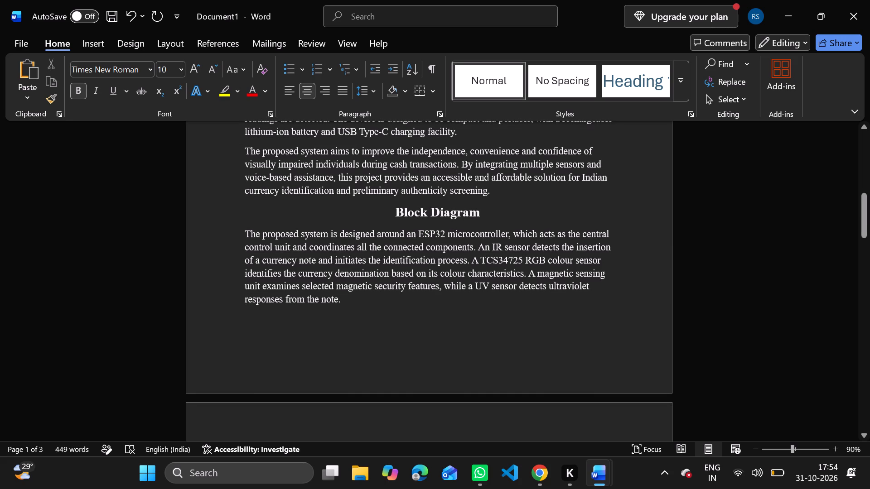
scroll(531, 216, down, 1)
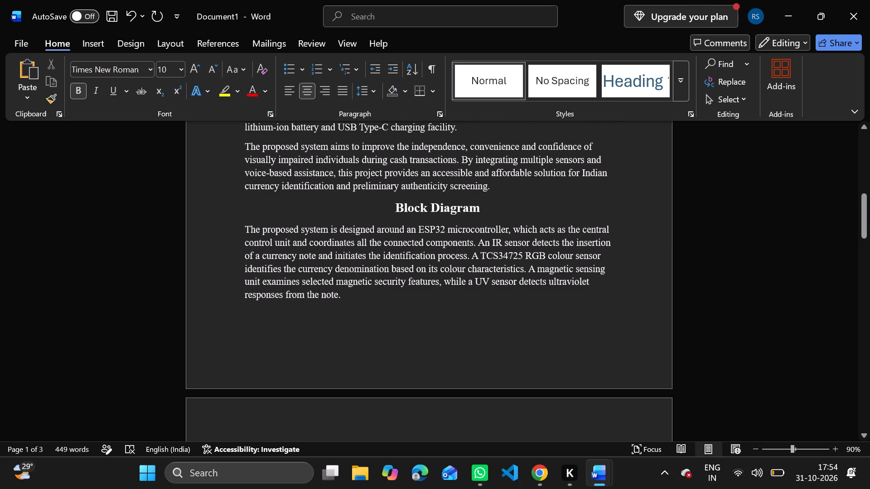
scroll(531, 216, down, 3)
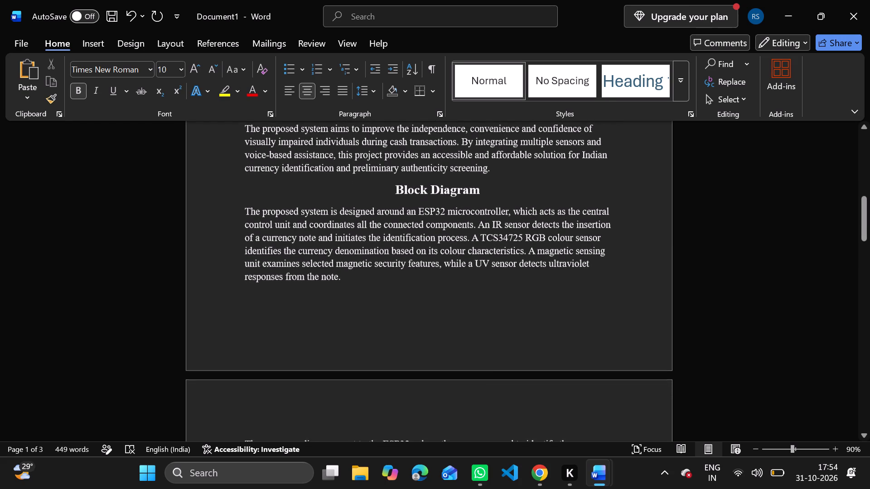
Recheck the spacing around the CURRENSEE title and the page break within the Block Diagram section.
scroll(531, 216, up, 6)
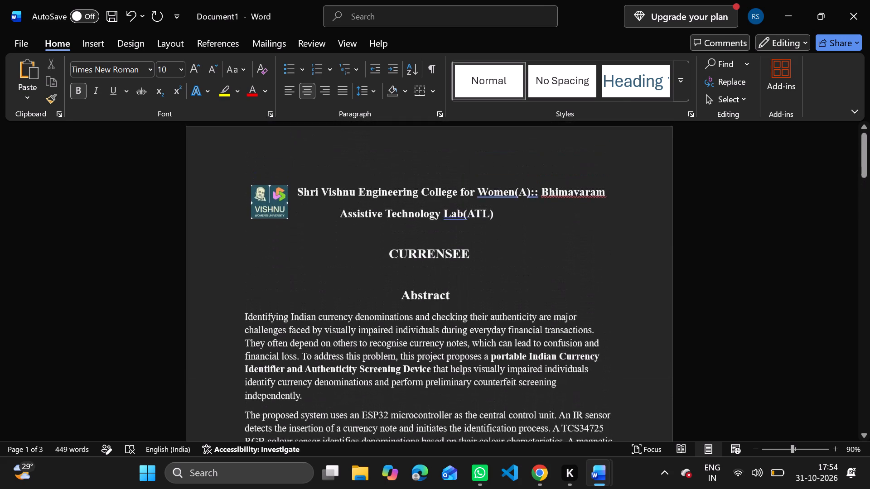
scroll(531, 216, down, 8)
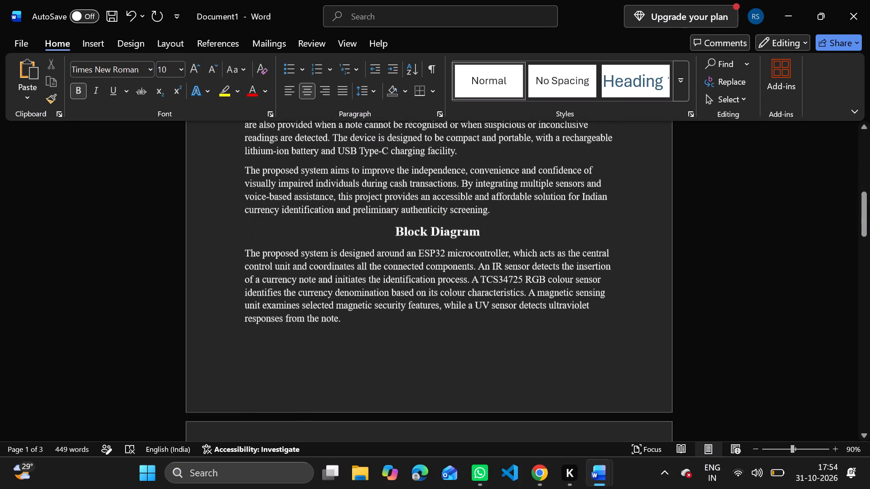
scroll(531, 216, down, 1)
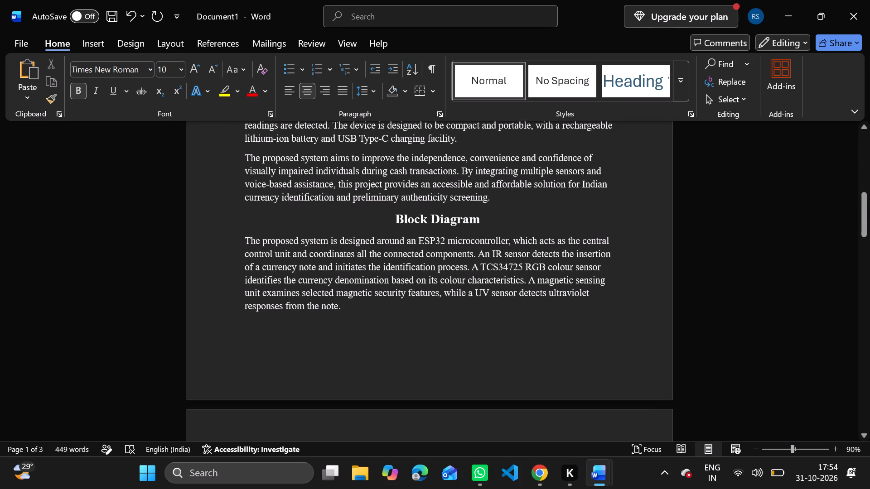
scroll(497, 208, down, 5)
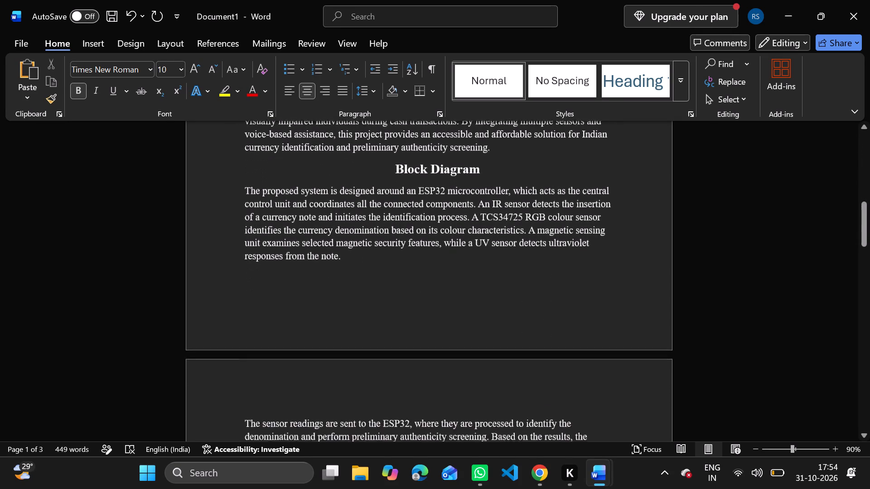
scroll(497, 208, down, 1)
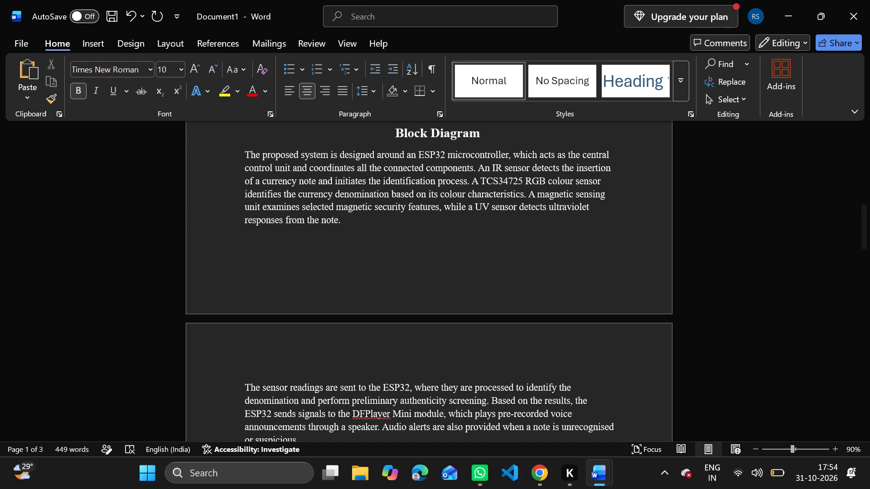
Examine the Block Diagram text across the page 1 to page 2 break and the diagram image below it.
scroll(499, 255, down, 4)
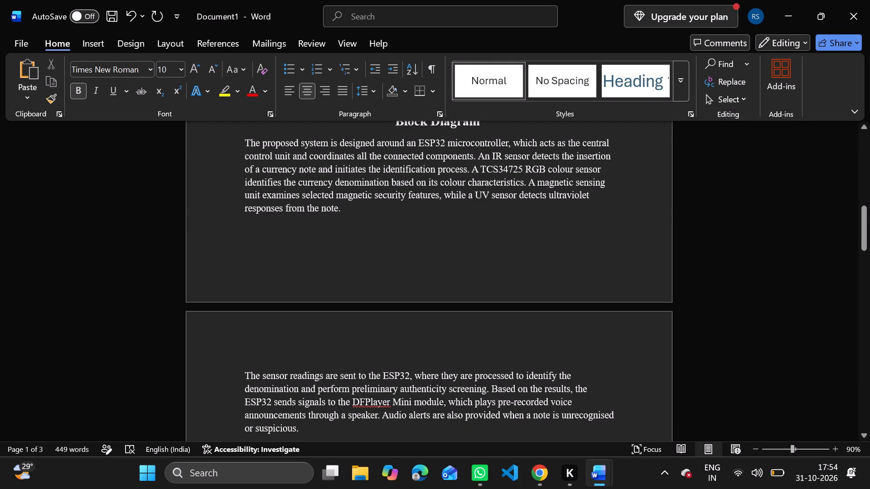
scroll(499, 255, down, 2)
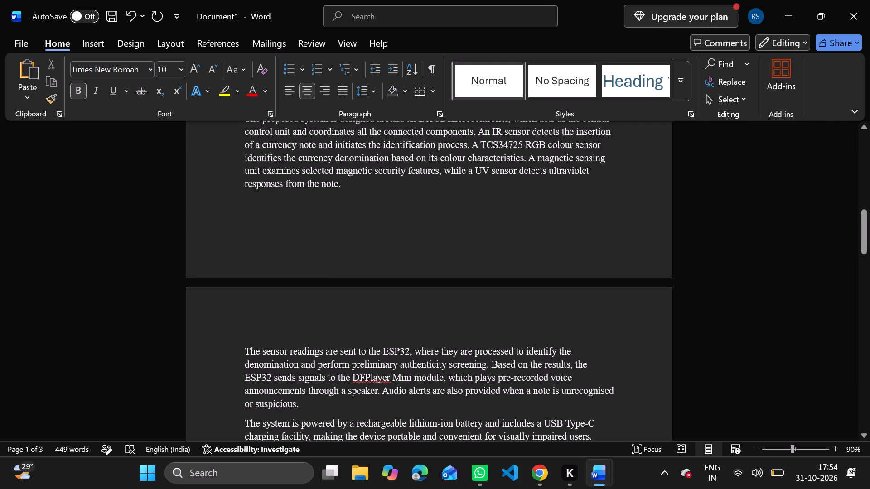
scroll(499, 255, down, 3)
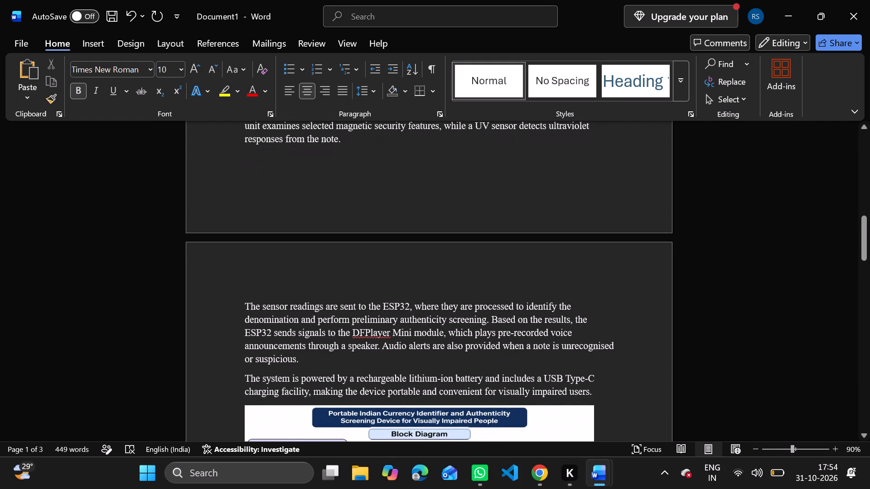
click(376, 288)
click(319, 171)
scroll(394, 258, down, 7)
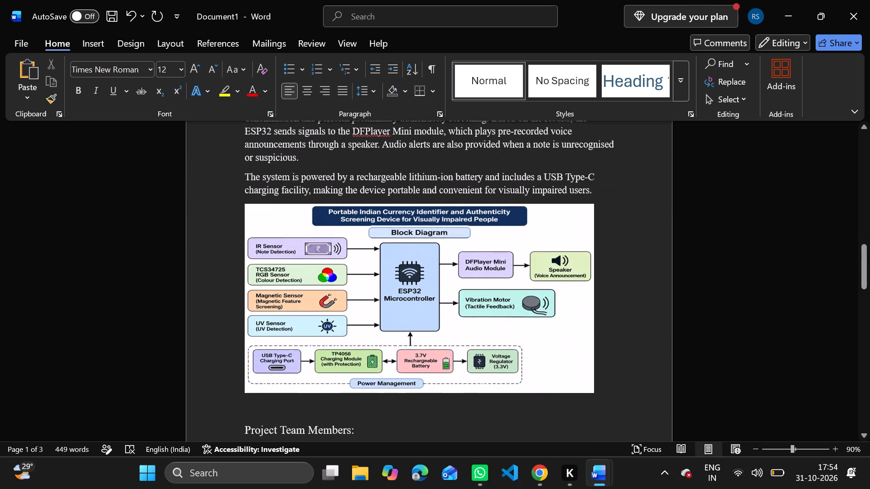
scroll(394, 258, up, 1)
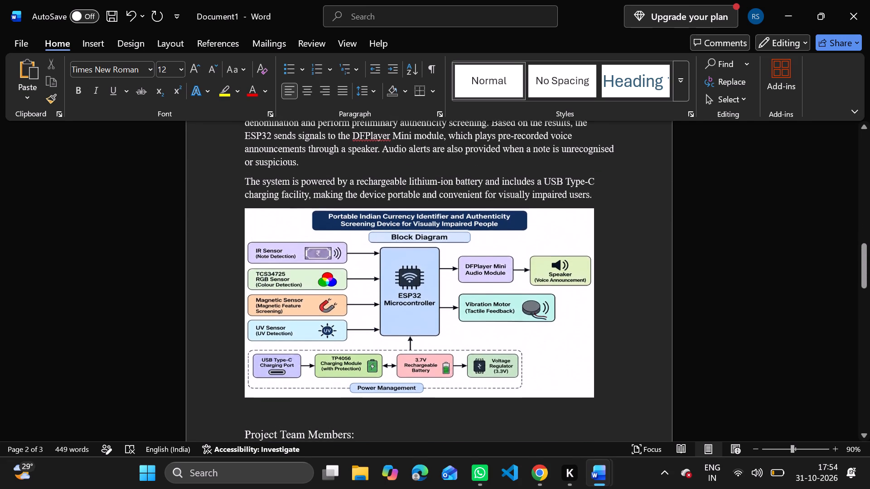
scroll(394, 258, up, 4)
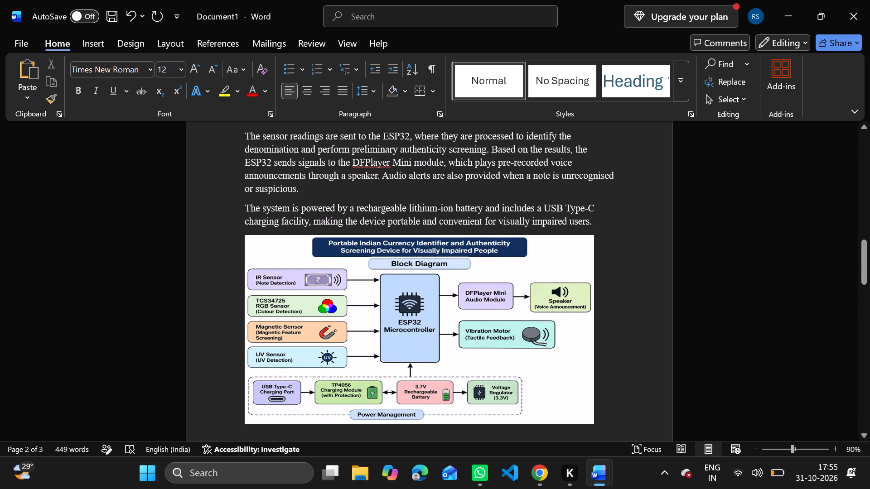
Check the placement of the Project Team Members and Project Mentors Details tables on pages 2 and 3.
scroll(394, 258, down, 5)
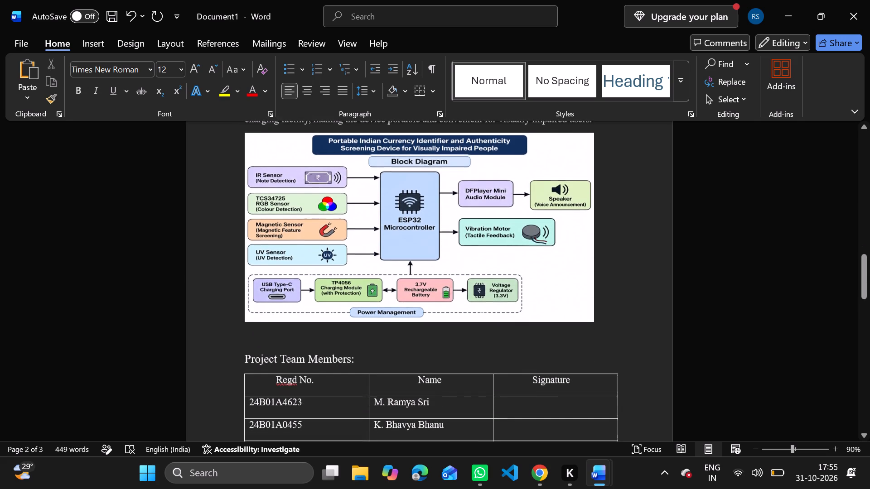
scroll(394, 258, down, 1)
scroll(352, 320, down, 1)
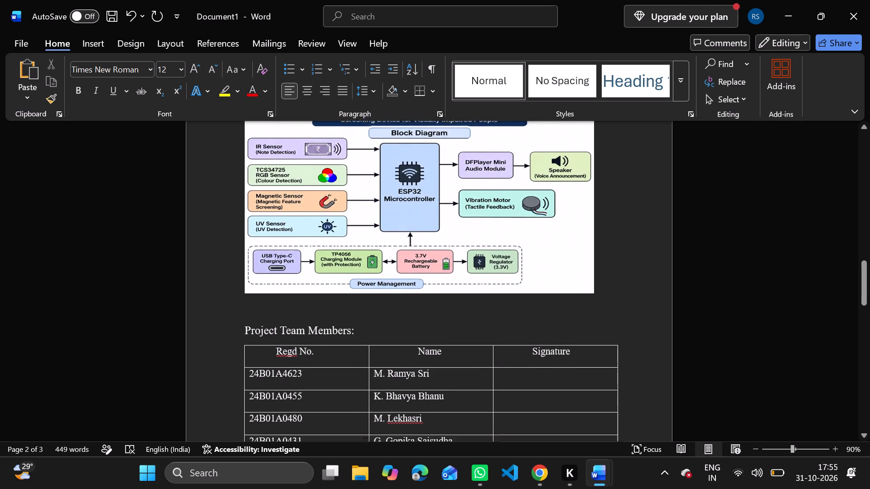
scroll(352, 320, down, 6)
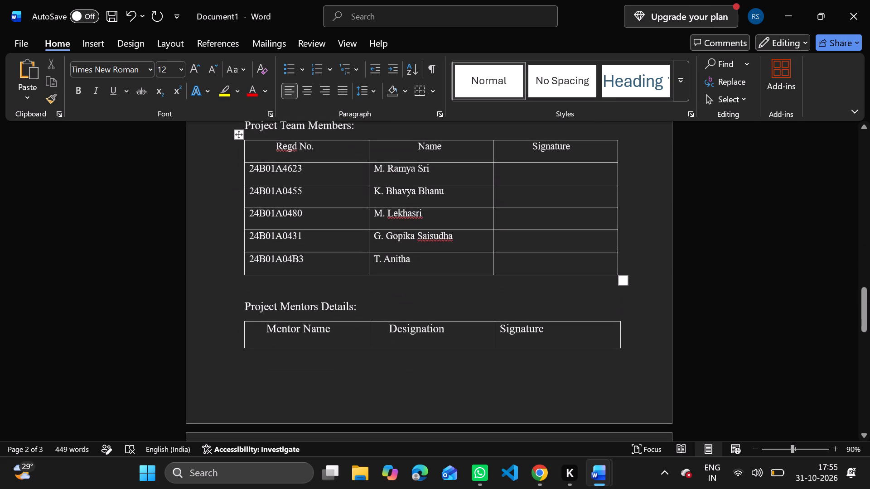
scroll(488, 278, up, 1)
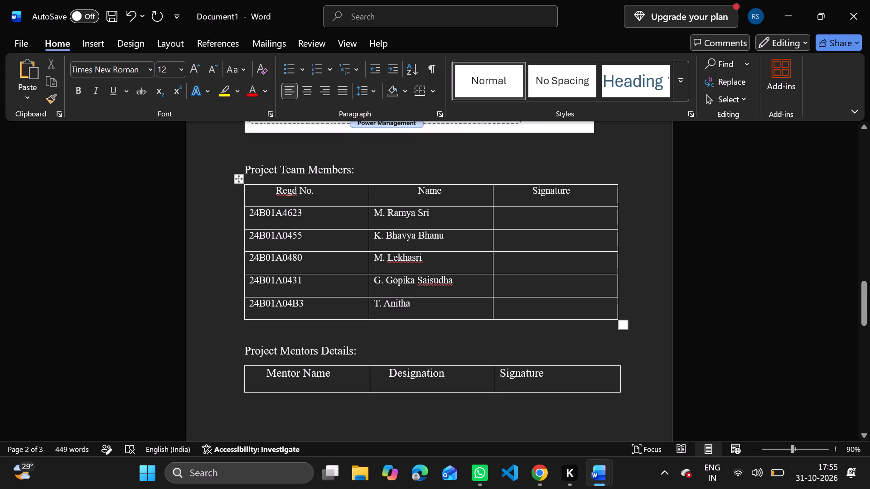
scroll(499, 249, up, 1)
scroll(499, 249, down, 7)
scroll(499, 249, up, 3)
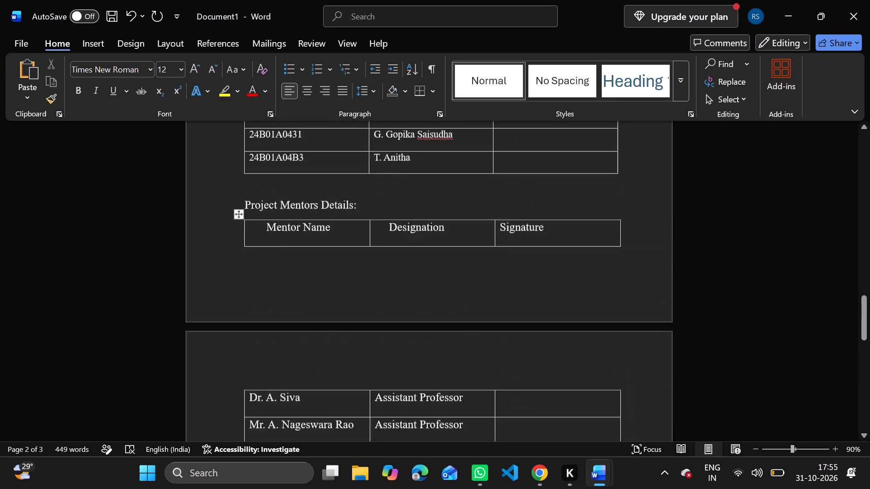
Remove the blank lines directly above and below the CURRENSEE title on page 1.
scroll(499, 249, up, 12)
scroll(499, 249, down, 1)
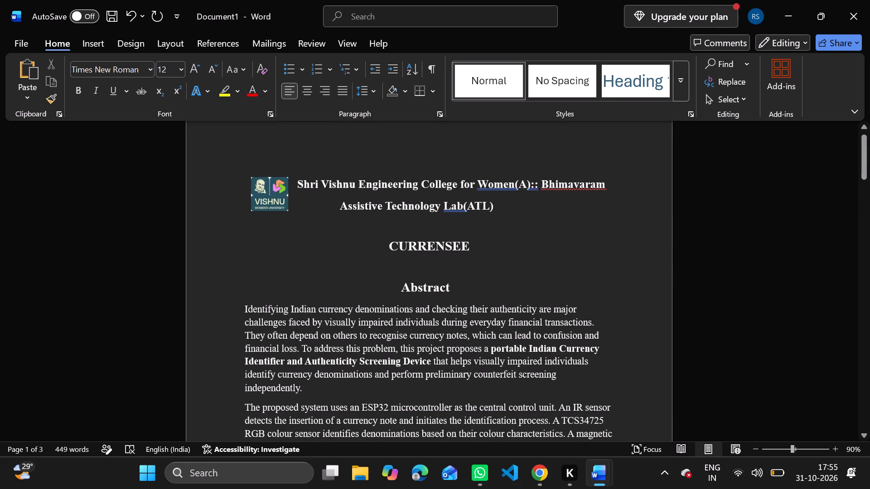
click(387, 234)
key(BackSpace)
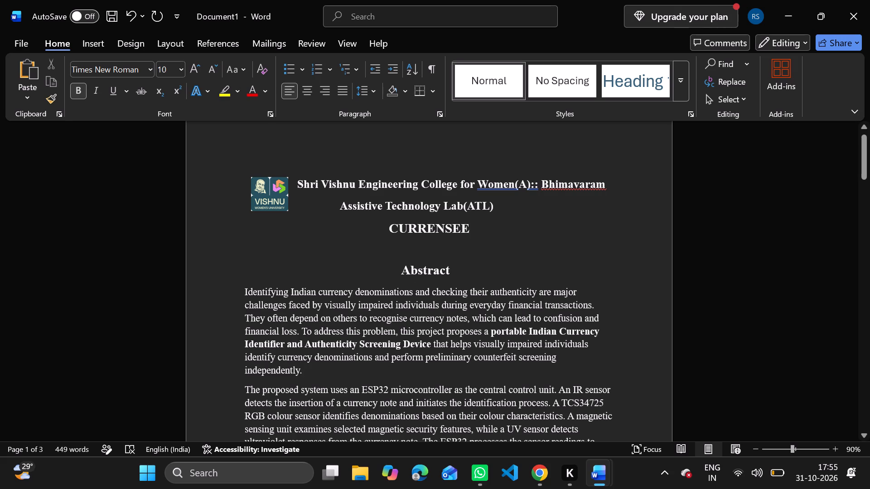
scroll(411, 247, up, 1)
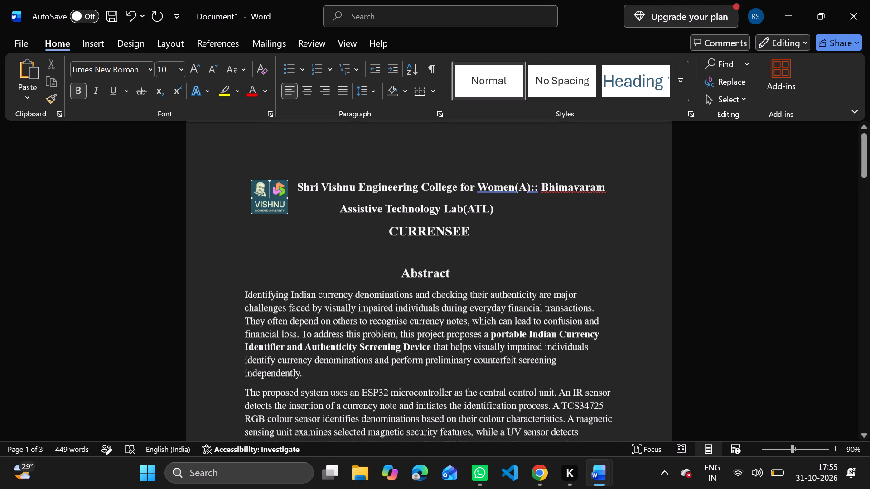
scroll(411, 247, up, 2)
click(391, 260)
key(BackSpace)
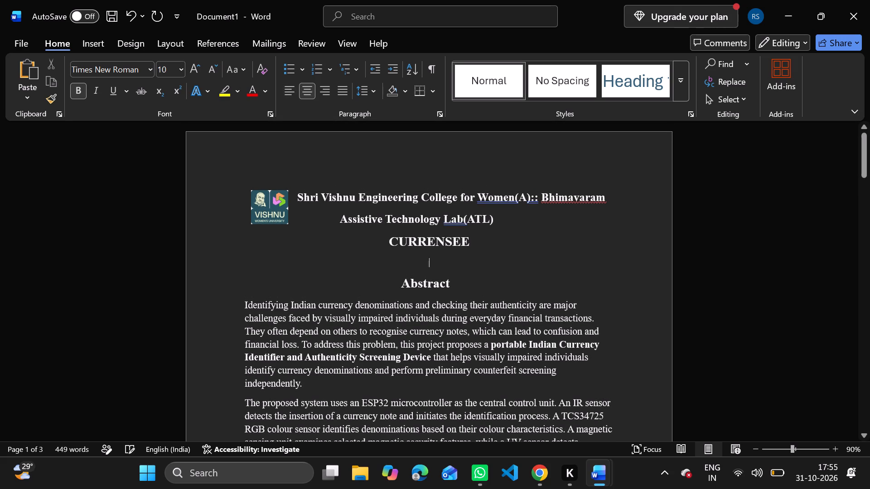
key(BackSpace)
Review the document's layout from the CURRENSEE title through the Block Diagram page break to the last page.
scroll(491, 314, down, 5)
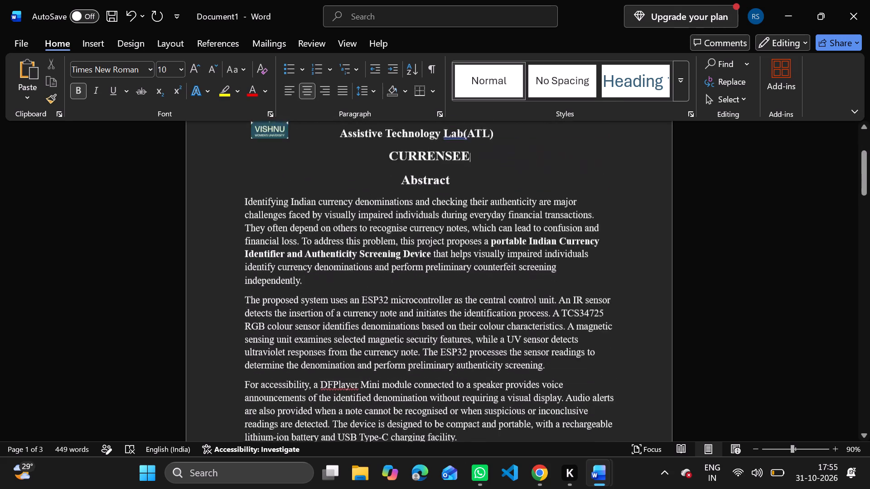
scroll(476, 276, down, 8)
scroll(476, 276, up, 6)
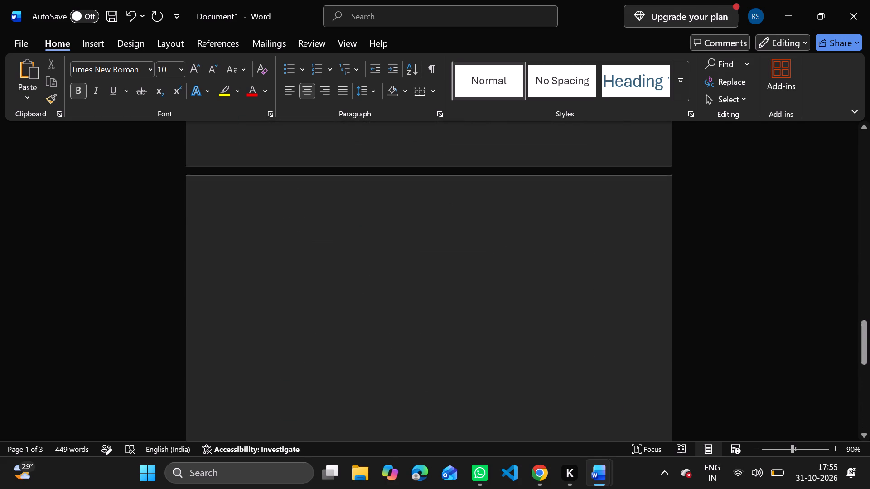
scroll(476, 276, up, 4)
scroll(476, 276, down, 5)
scroll(476, 276, up, 8)
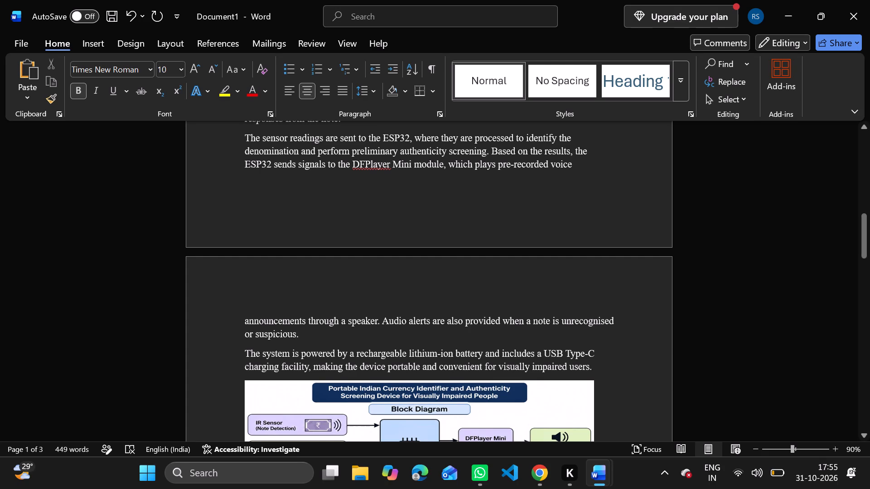
scroll(744, 211, down, 10)
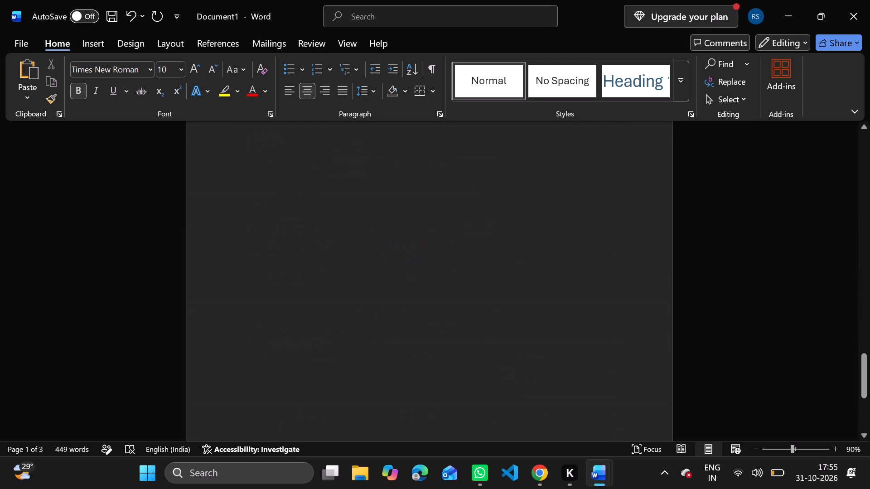
scroll(744, 211, up, 17)
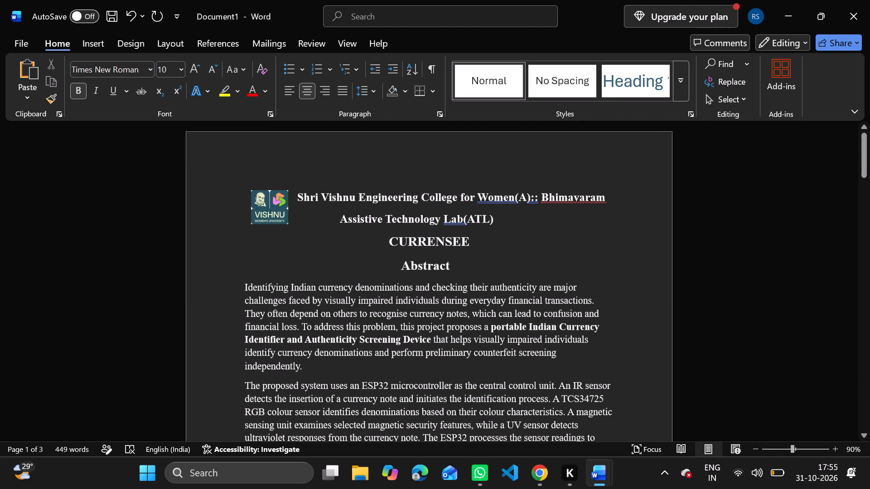
Share the document by attaching a PDF copy.
click(18, 36)
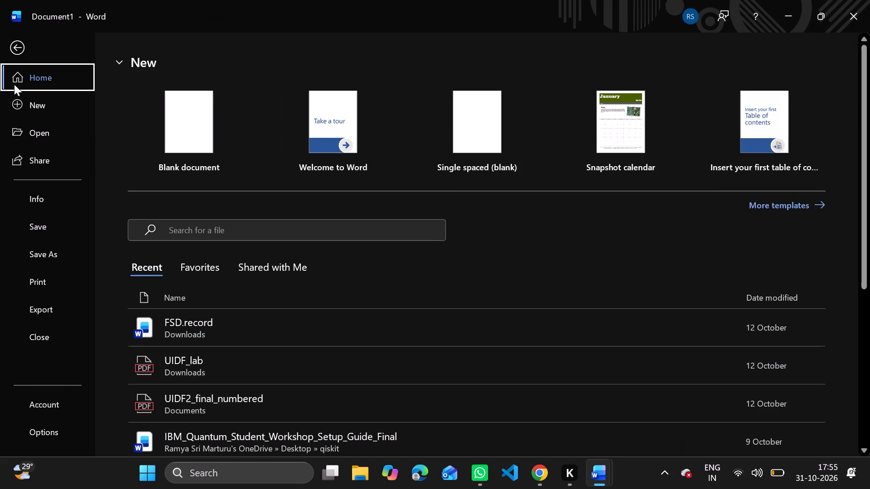
click(33, 157)
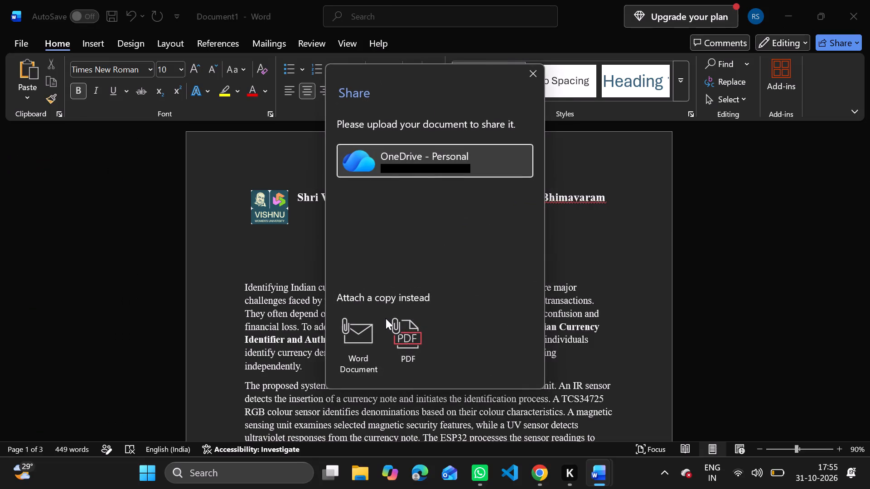
click(386, 318)
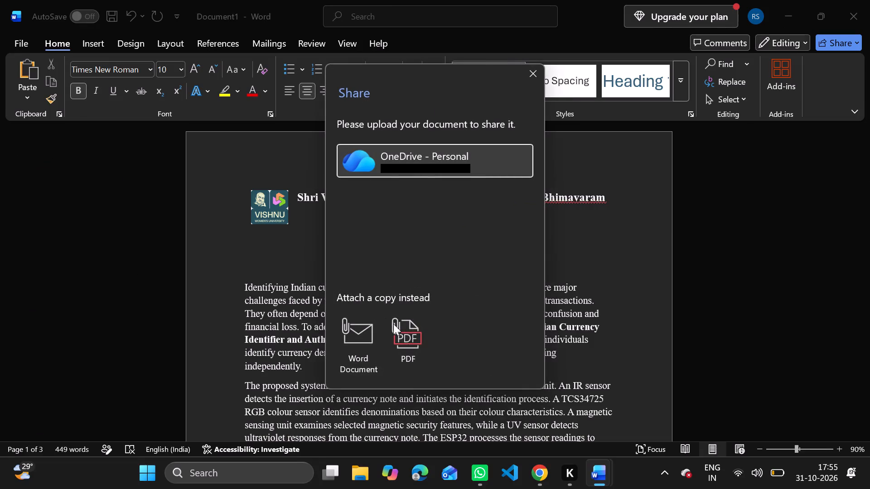
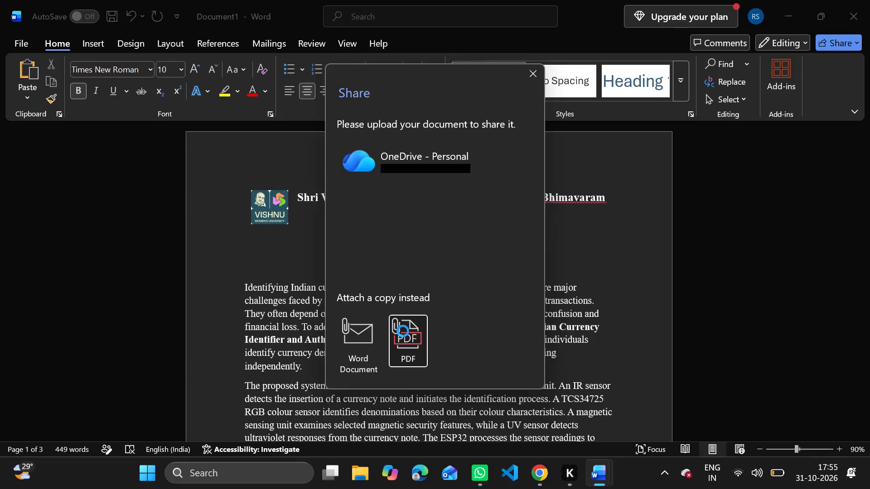
Export the document as a PDF named abstract-atl in the Documents folder.
click(524, 262)
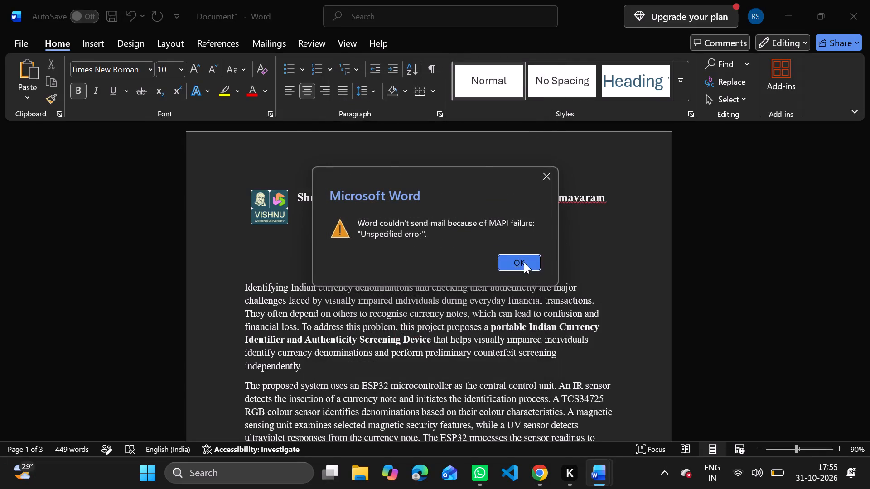
click(23, 42)
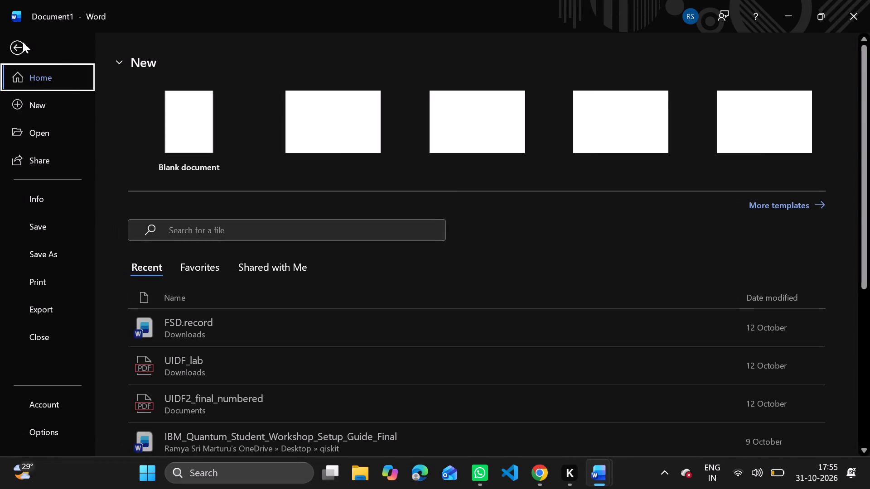
click(43, 307)
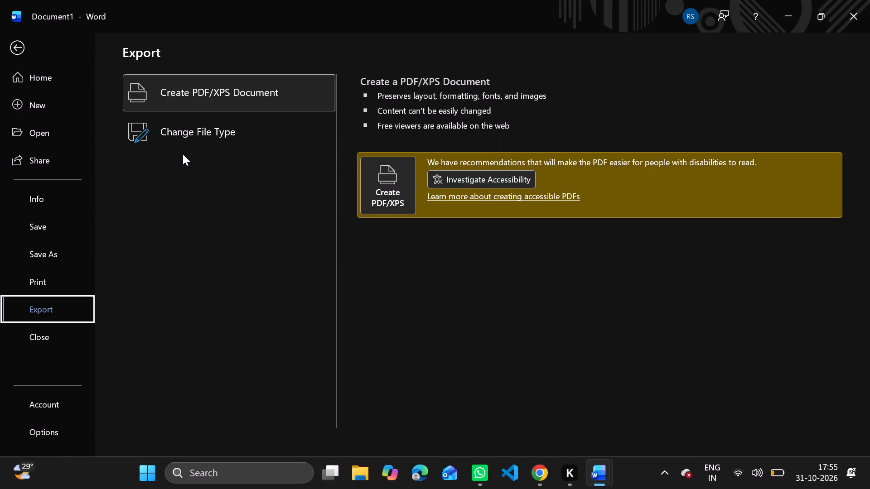
click(232, 91)
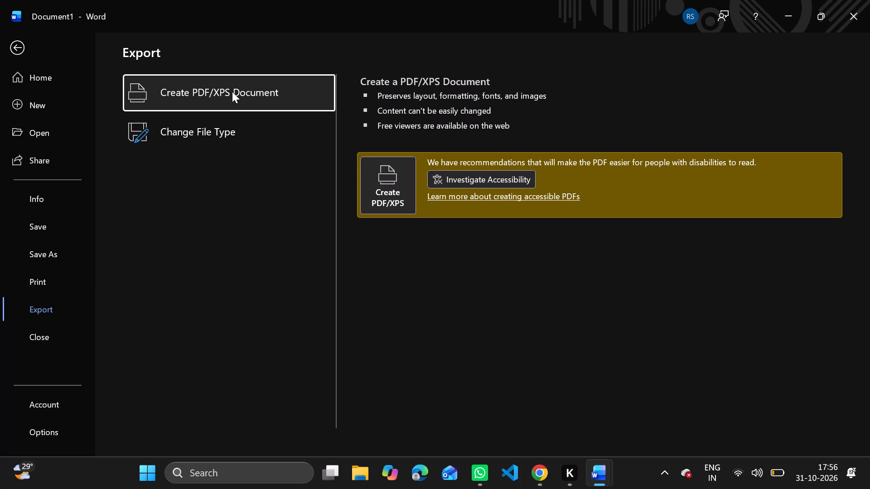
click(237, 93)
click(373, 173)
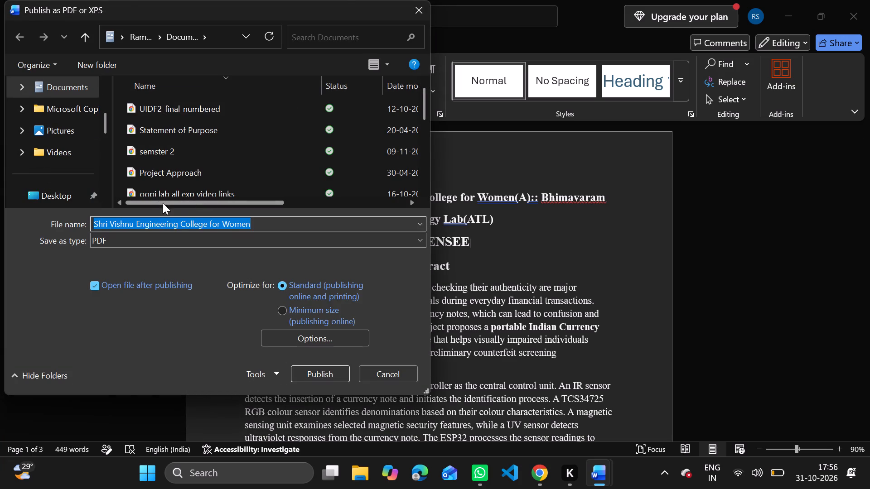
key(BackSpace)
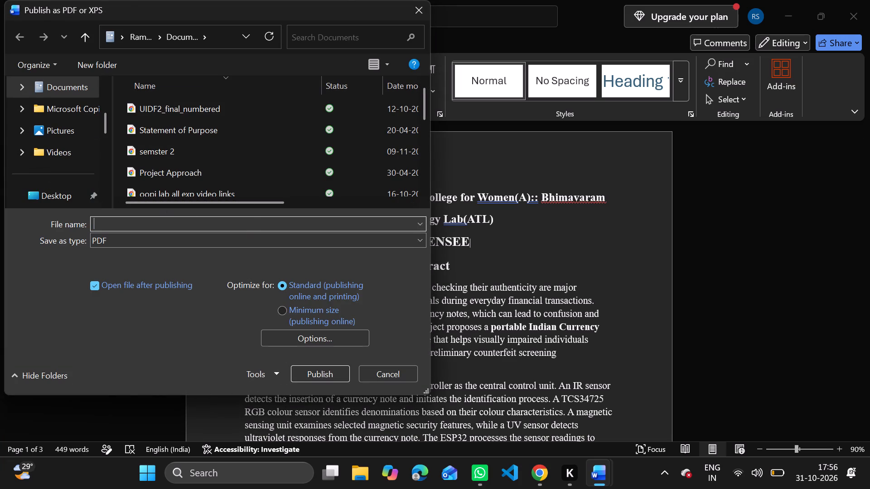
key(a)
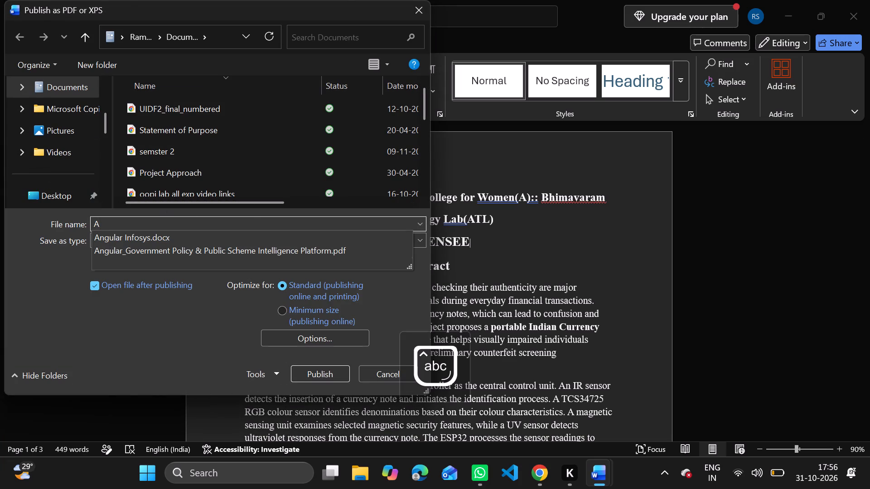
key(BackSpace)
text(atl)
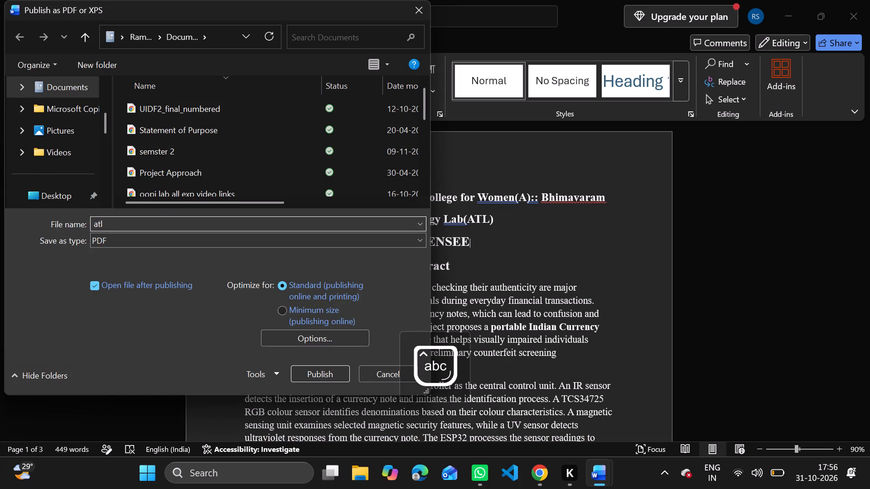
key(space)
text(abstract)
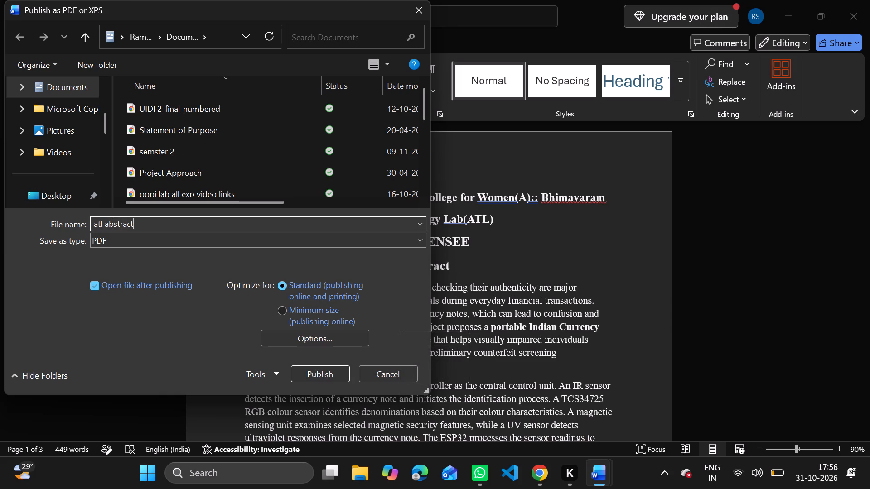
click(105, 225)
key(BackSpace)
key(BackSpace)
key(BackSpace)
key(BackSpace)
key(BackSpace)
key(BackSpace)
key(BackSpace)
key(BackSpace)
key(BackSpace)
key(BackSpace)
key(Right)
key(Right)
key(Right)
key(Right)
key(Right)
key(Right)
key(Right)
key(Right)
key(Right)
key(Right)
key(Right)
key(Right)
key(Right)
key(Right)
key(Right)
text(-atl)
click(333, 368)
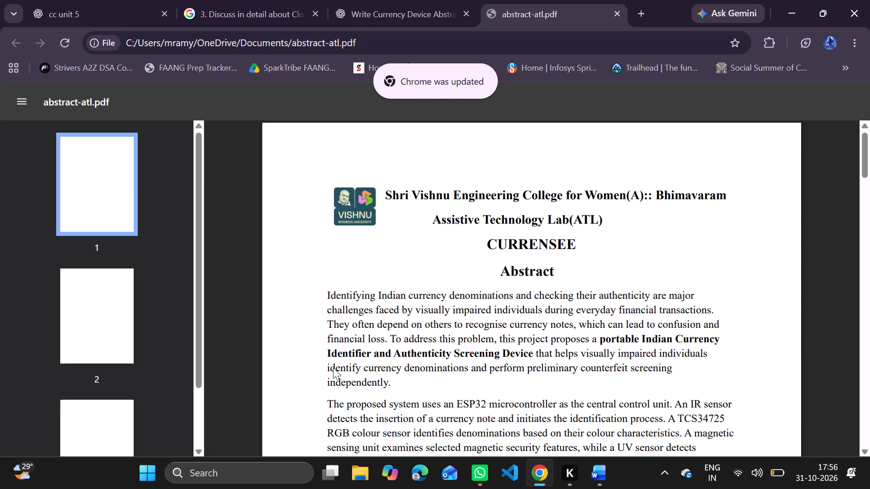
Review all pages of the exported abstract-atl PDF, from the college header and abstract through the block diagram, tables and last page.
scroll(450, 370, down, 1)
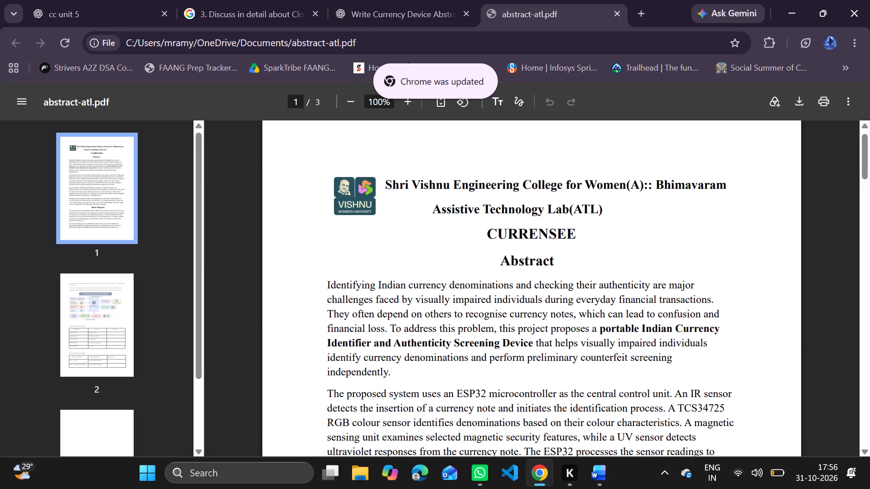
scroll(450, 370, down, 1)
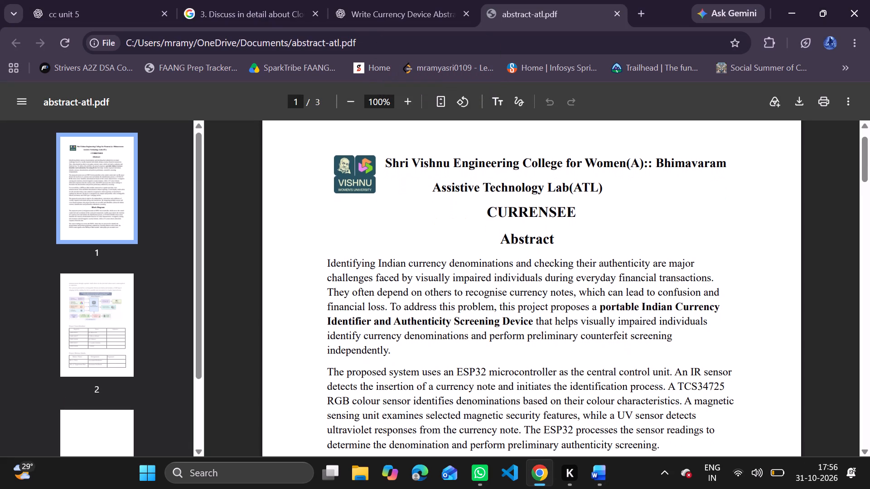
scroll(450, 370, down, 3)
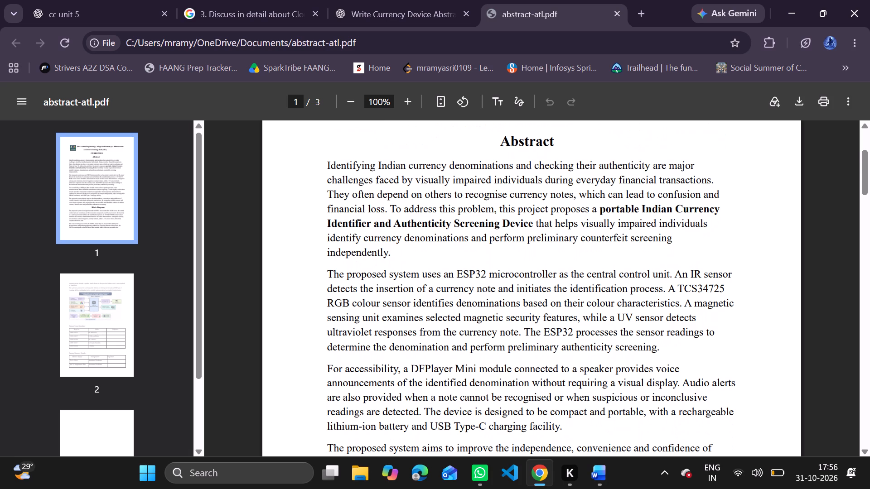
scroll(494, 360, down, 3)
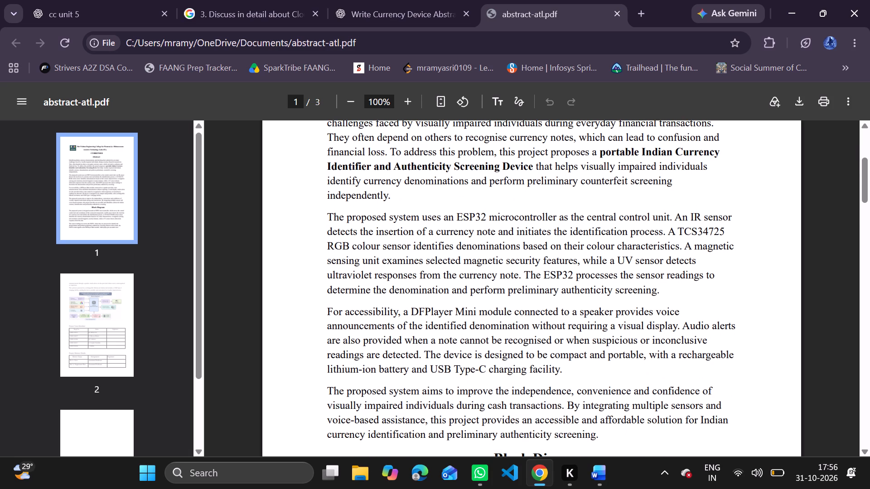
scroll(494, 360, down, 4)
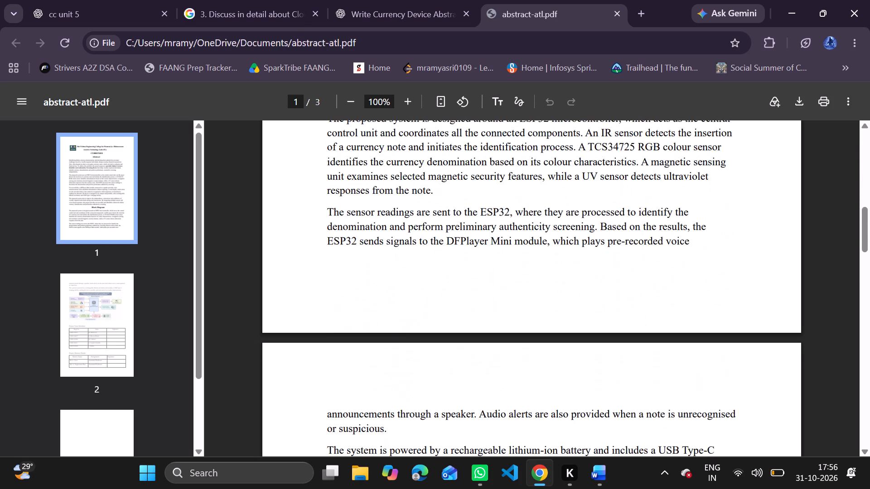
scroll(494, 360, up, 2)
scroll(494, 360, down, 4)
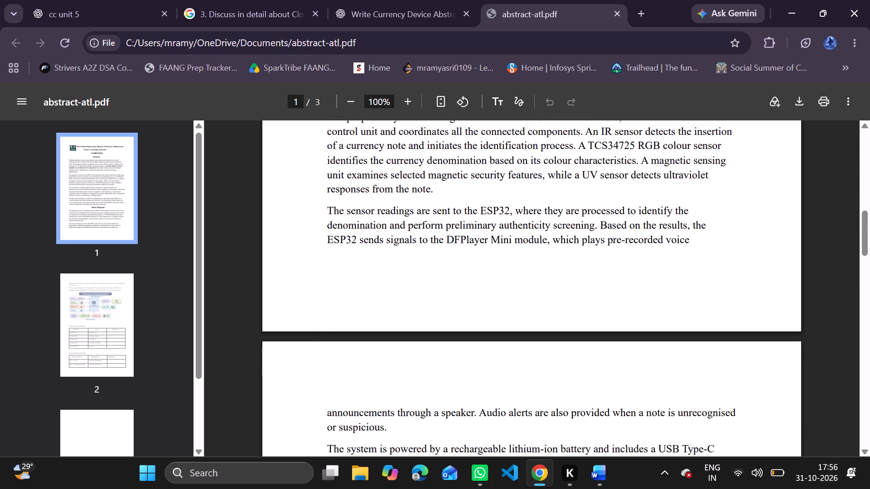
scroll(494, 360, down, 2)
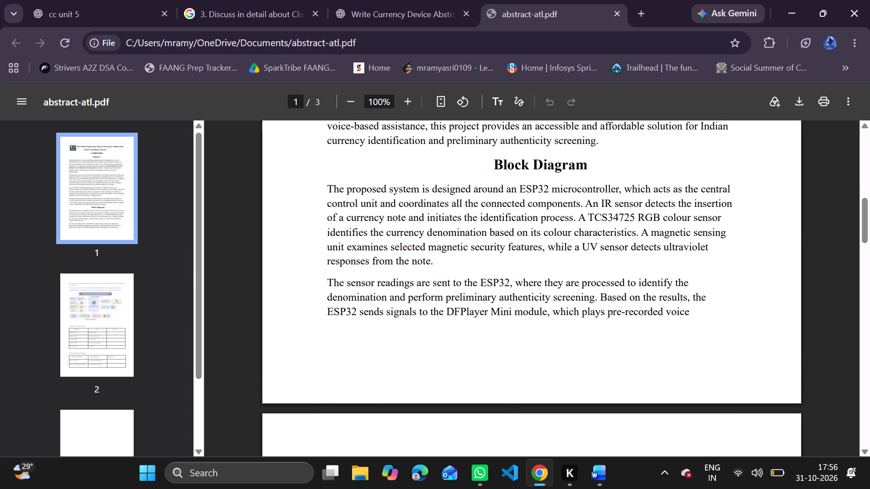
scroll(494, 360, down, 3)
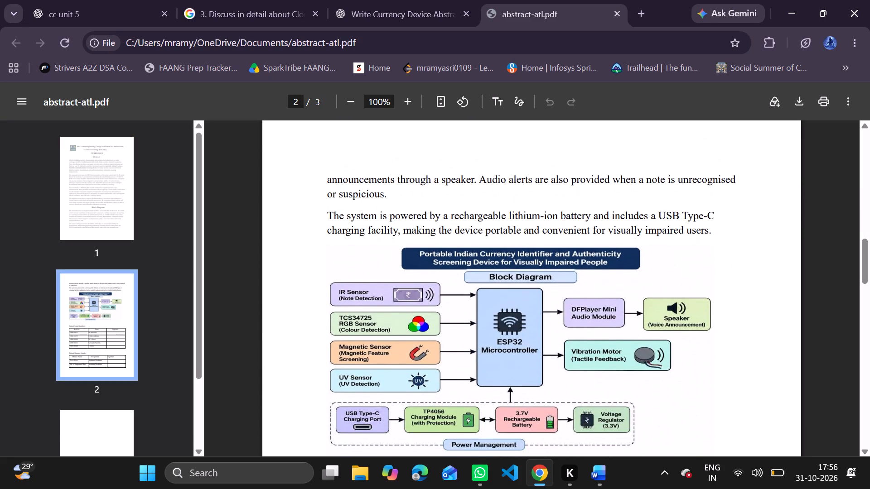
scroll(494, 360, down, 2)
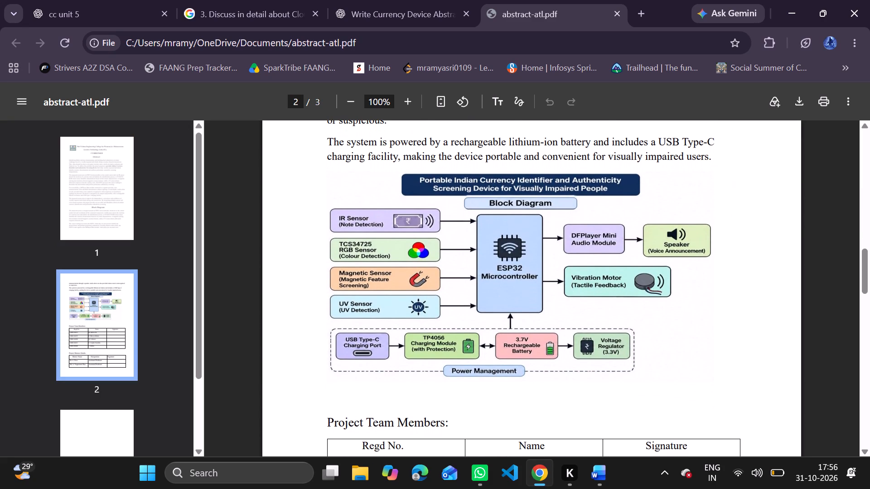
scroll(494, 360, down, 2)
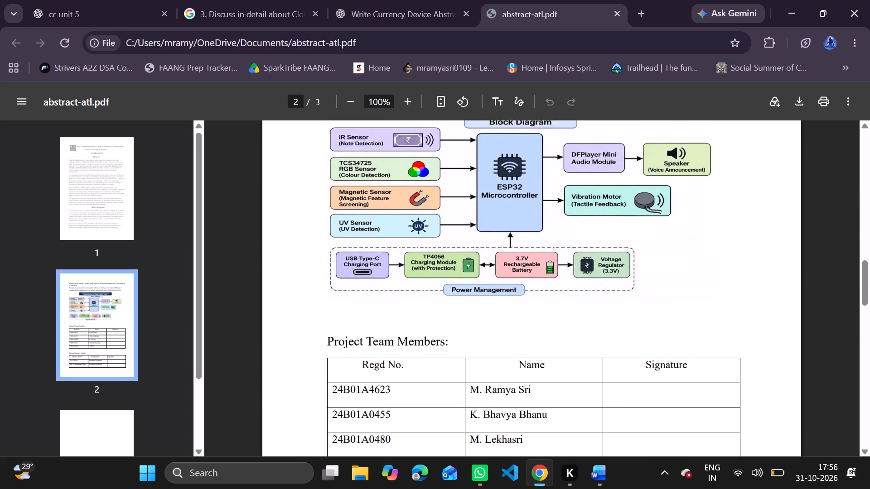
scroll(494, 360, down, 4)
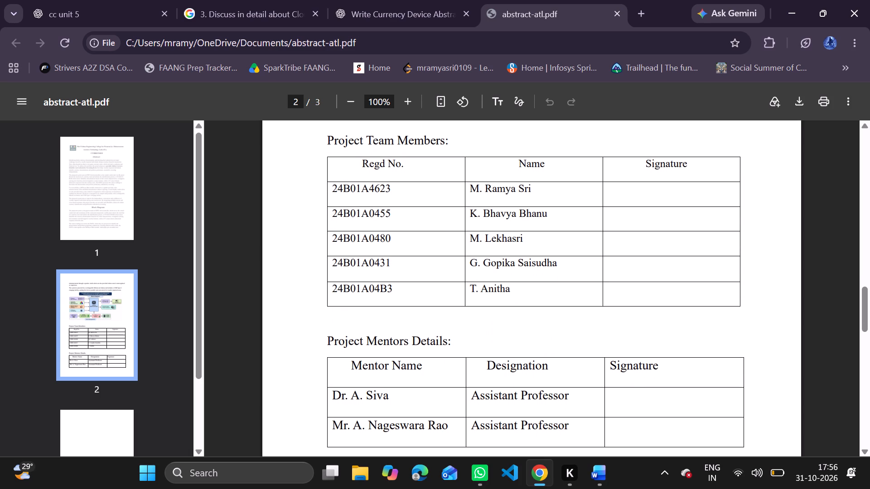
scroll(494, 360, down, 8)
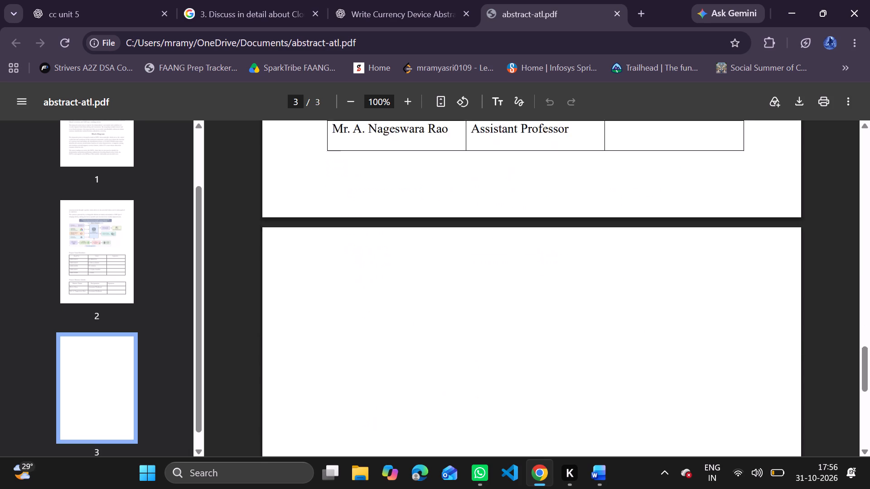
scroll(494, 360, down, 3)
scroll(494, 360, up, 4)
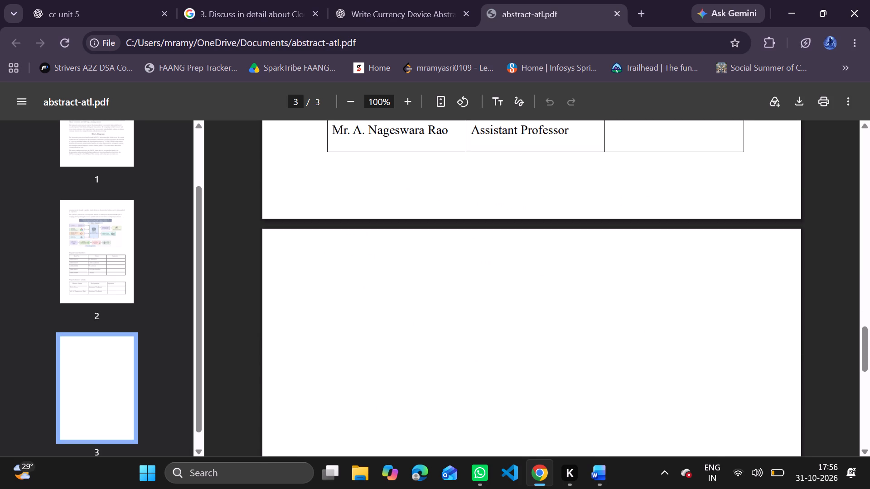
scroll(494, 360, up, 11)
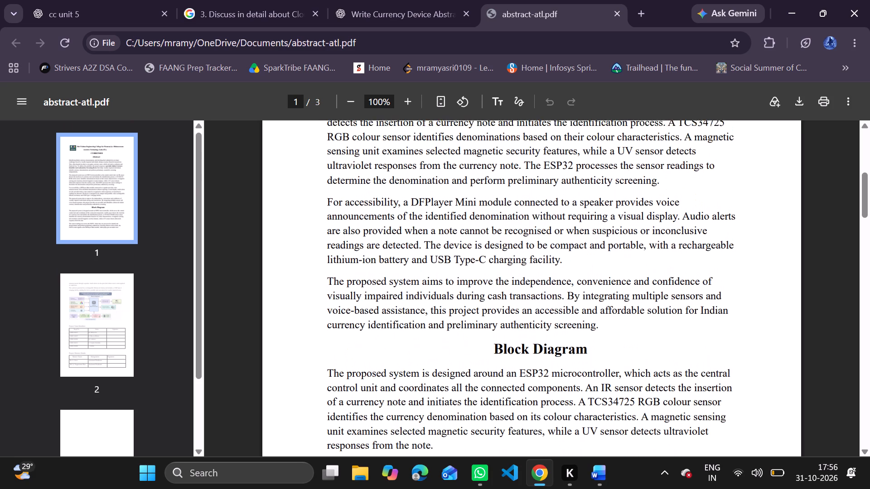
scroll(494, 360, up, 3)
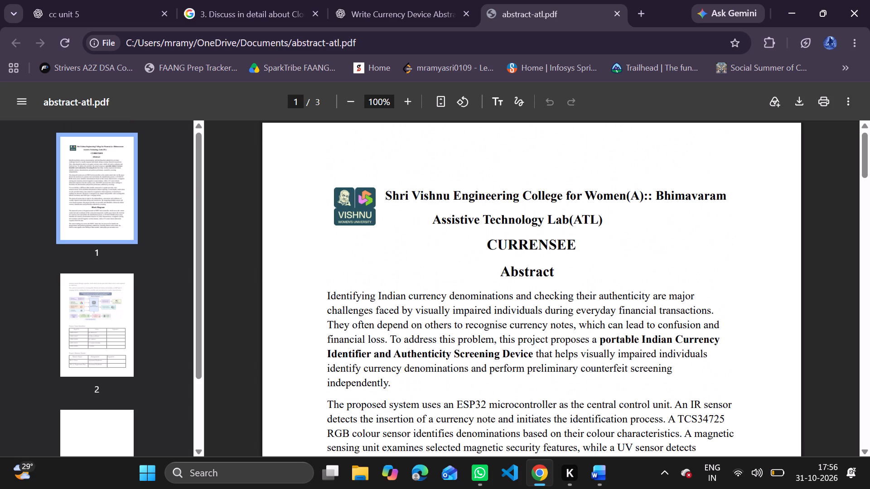
scroll(692, 291, down, 12)
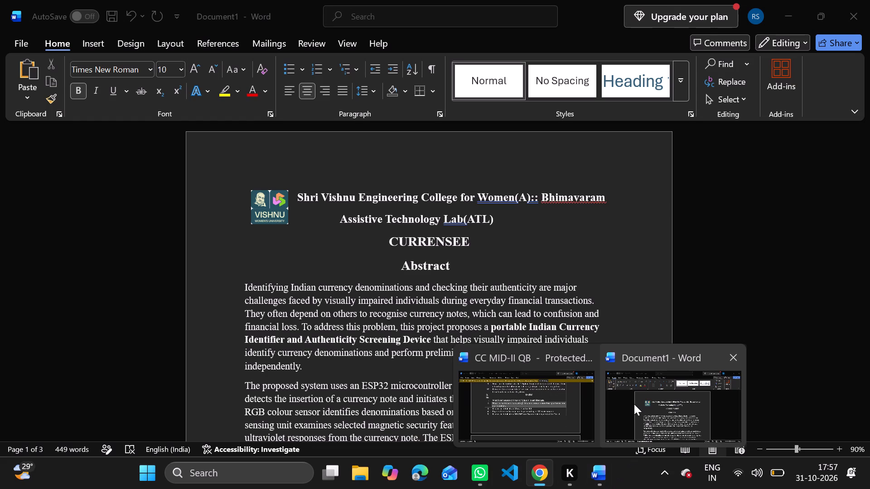
Switch back to the Word document and place the cursor on the blank page 3 after the Project Mentors Details table.
click(634, 404)
scroll(590, 179, down, 7)
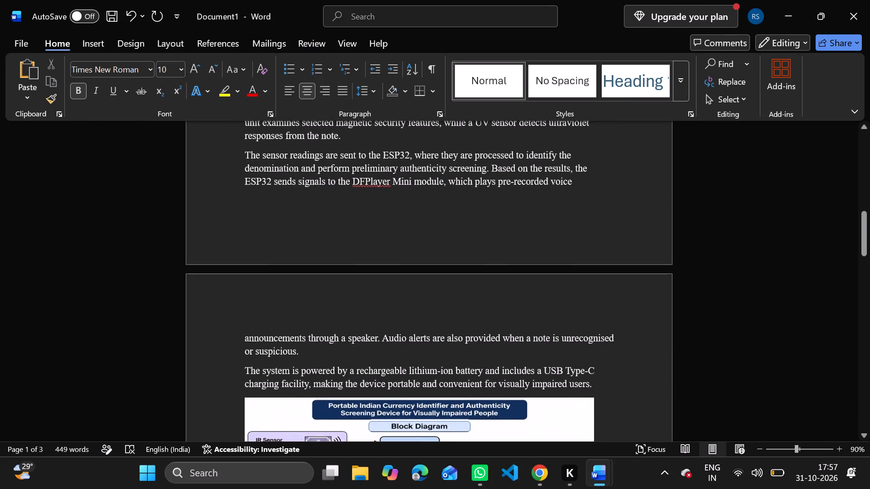
scroll(684, 332, down, 12)
click(546, 316)
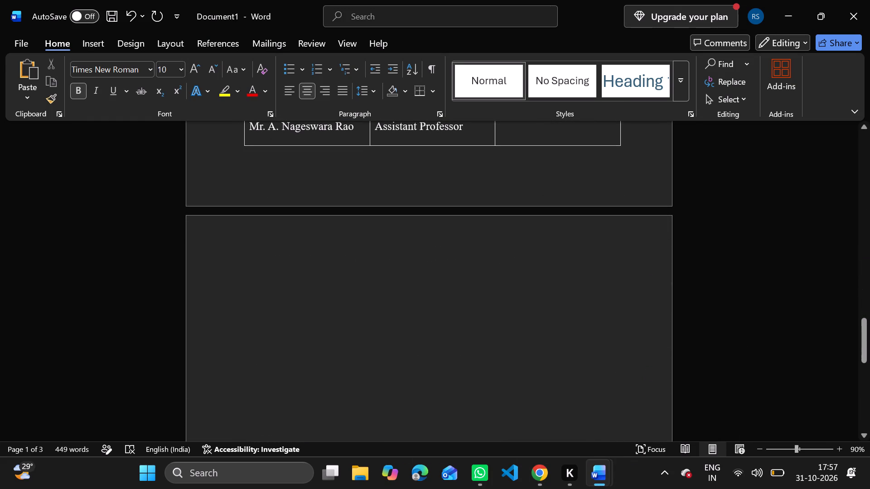
right_click(546, 316)
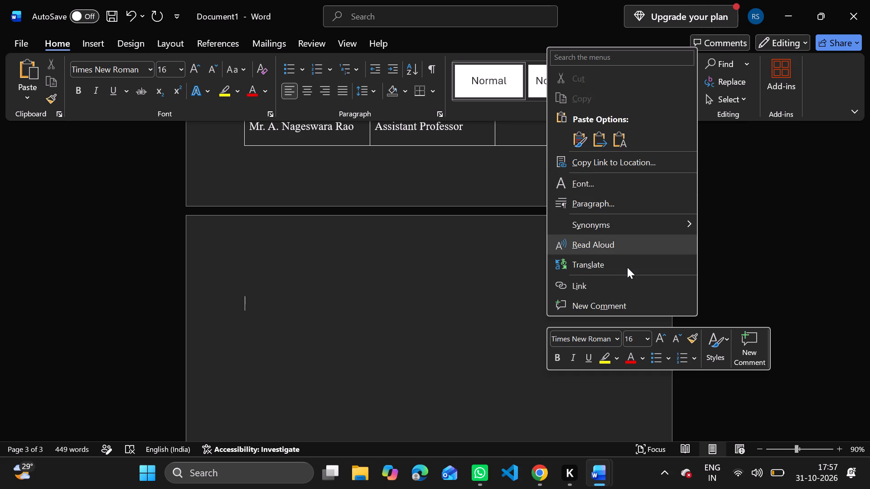
scroll(538, 330, down, 5)
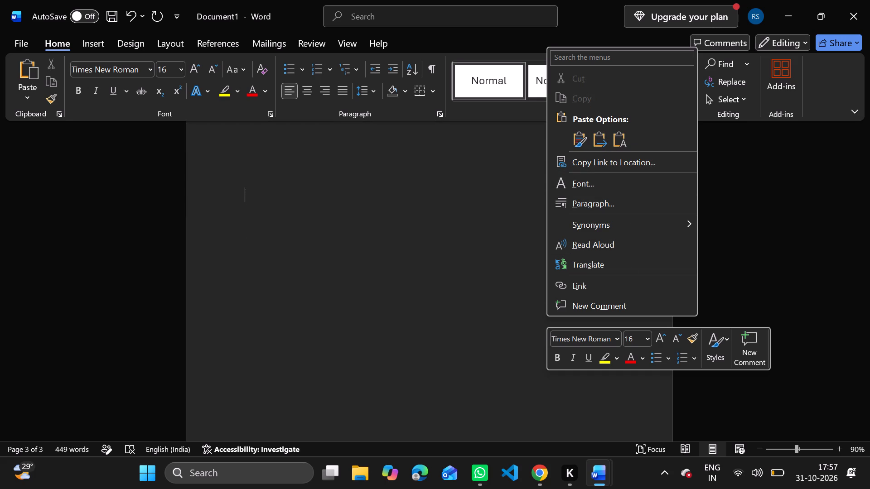
scroll(538, 330, down, 4)
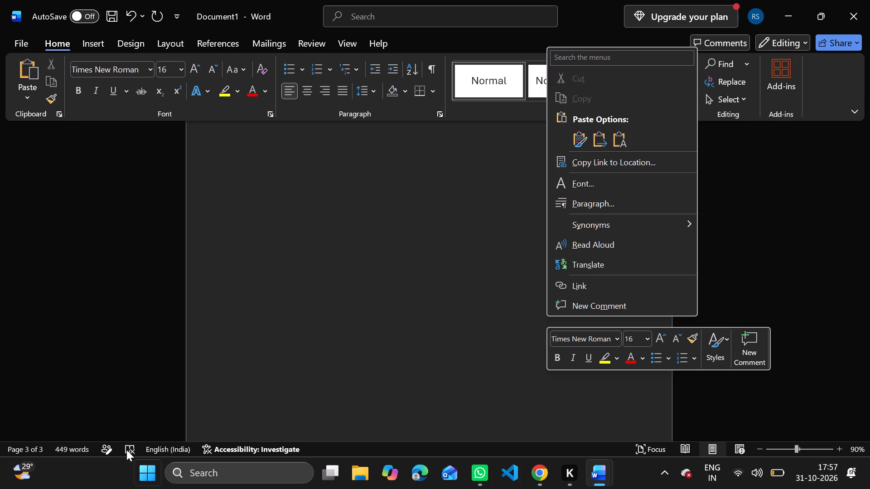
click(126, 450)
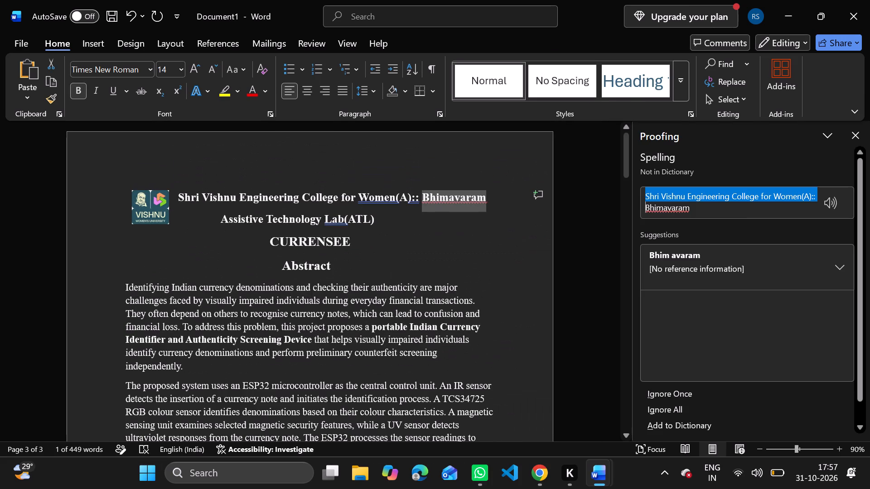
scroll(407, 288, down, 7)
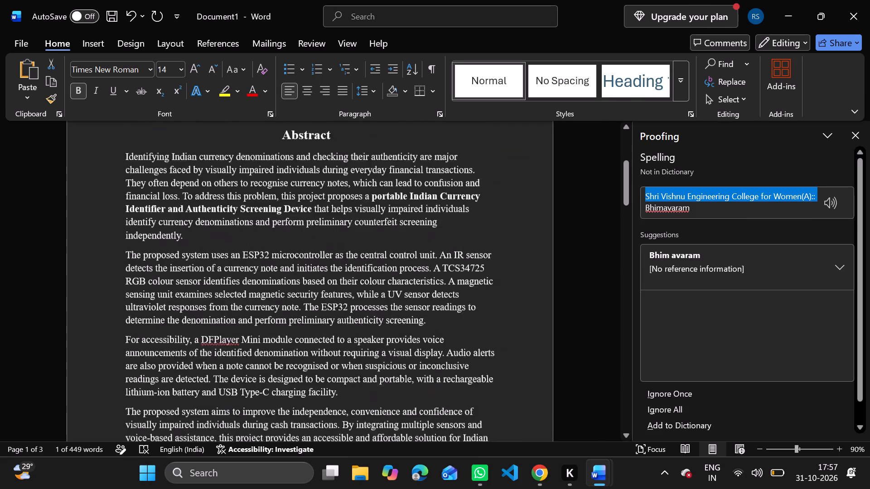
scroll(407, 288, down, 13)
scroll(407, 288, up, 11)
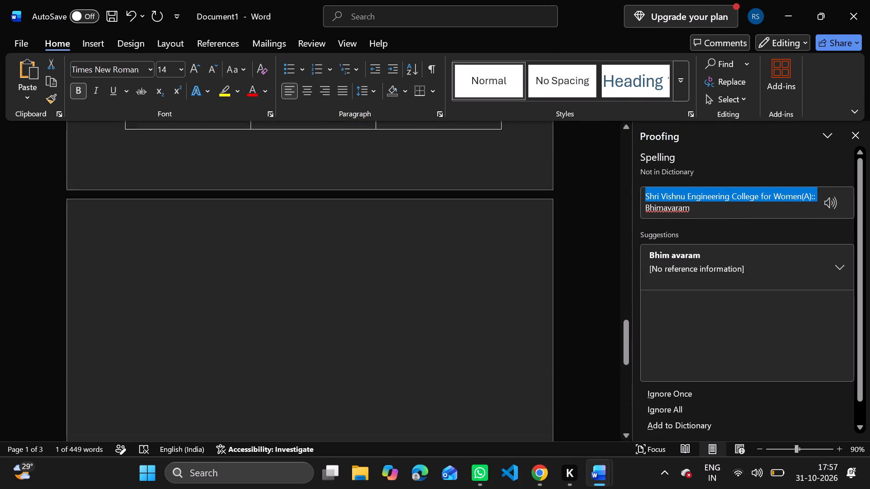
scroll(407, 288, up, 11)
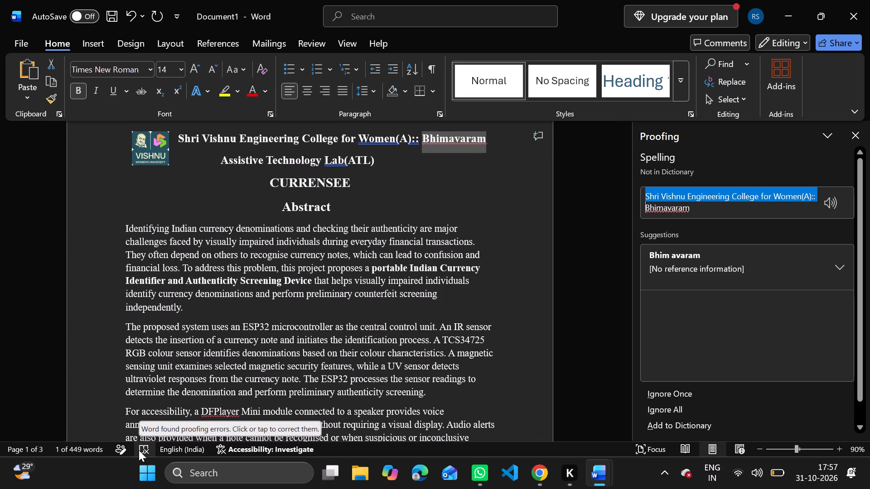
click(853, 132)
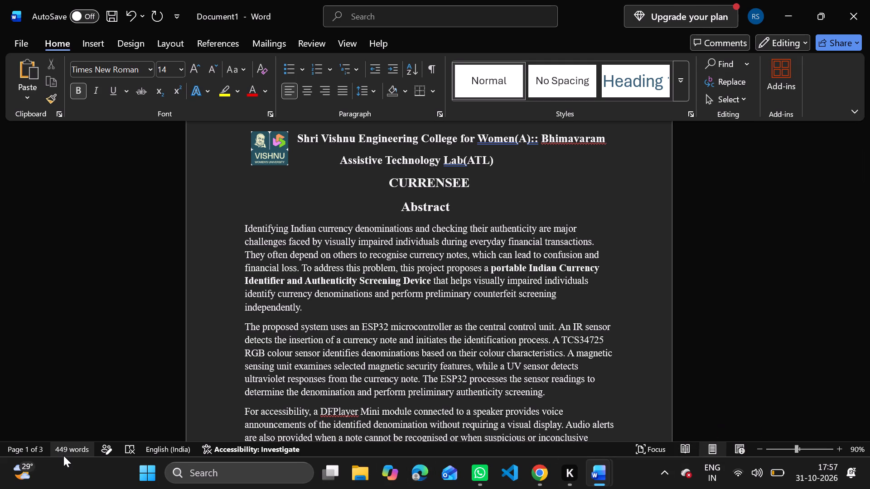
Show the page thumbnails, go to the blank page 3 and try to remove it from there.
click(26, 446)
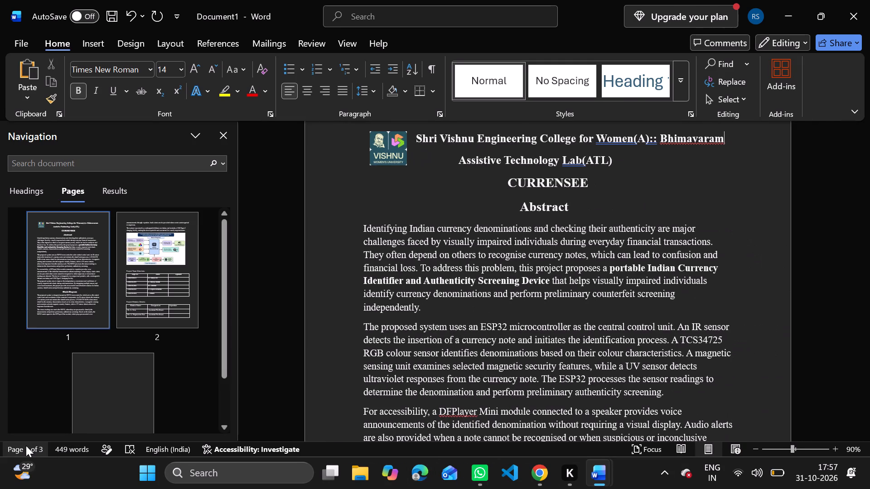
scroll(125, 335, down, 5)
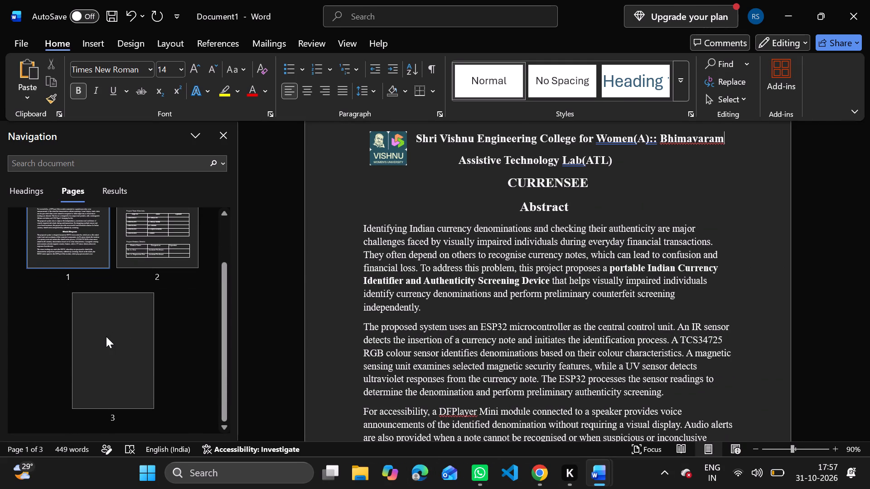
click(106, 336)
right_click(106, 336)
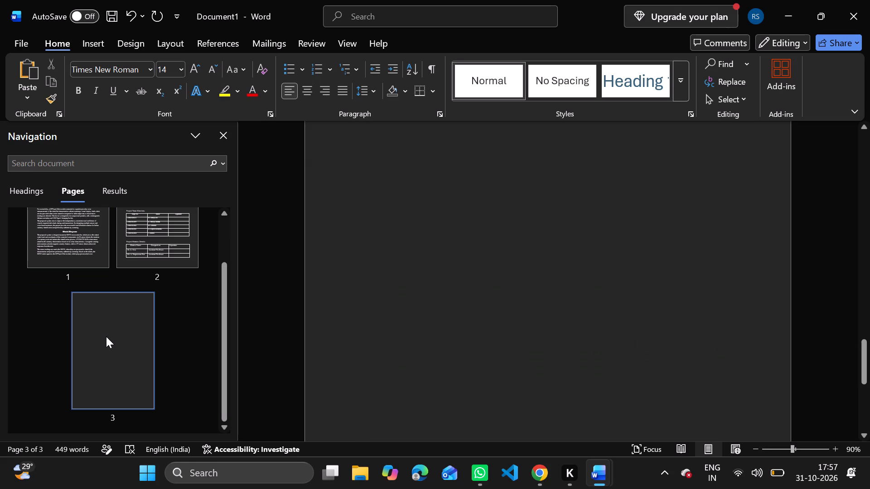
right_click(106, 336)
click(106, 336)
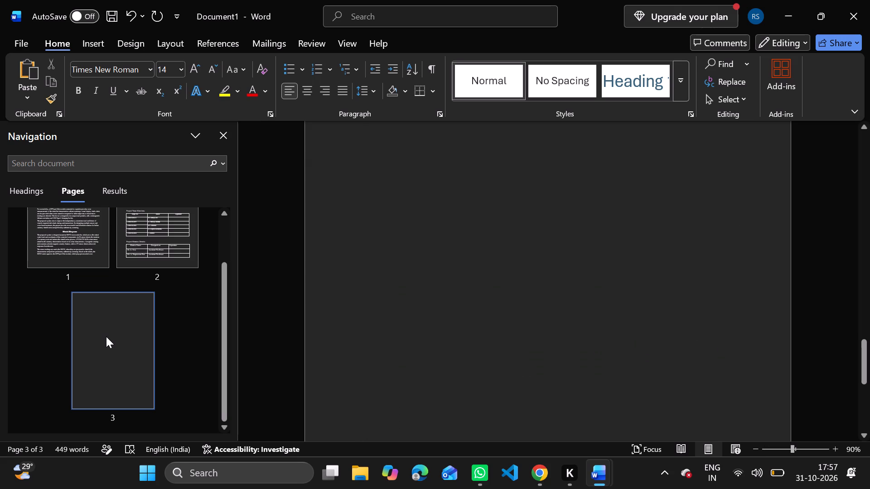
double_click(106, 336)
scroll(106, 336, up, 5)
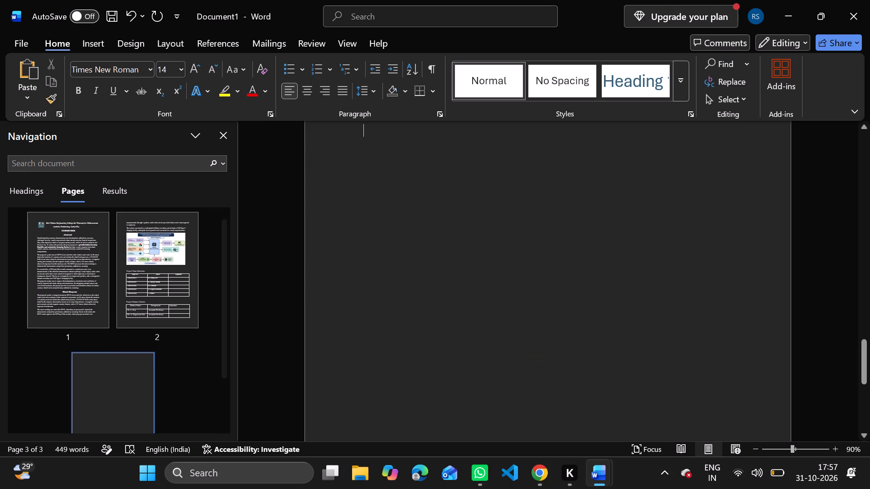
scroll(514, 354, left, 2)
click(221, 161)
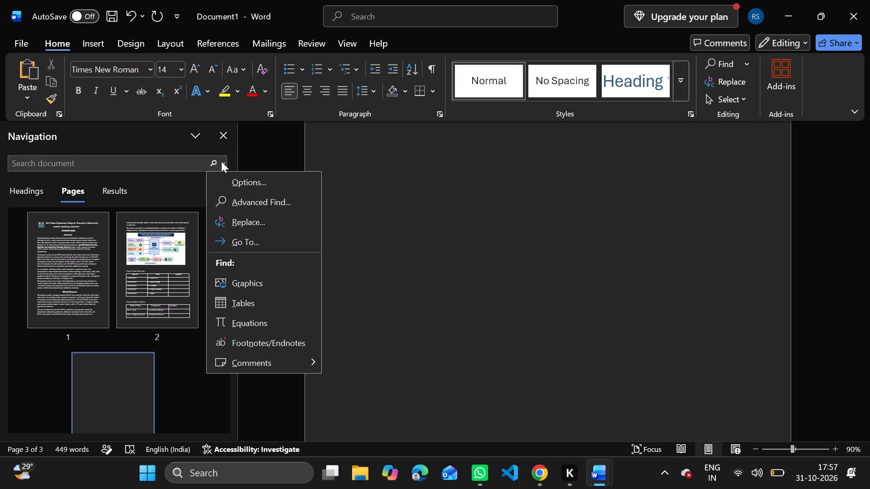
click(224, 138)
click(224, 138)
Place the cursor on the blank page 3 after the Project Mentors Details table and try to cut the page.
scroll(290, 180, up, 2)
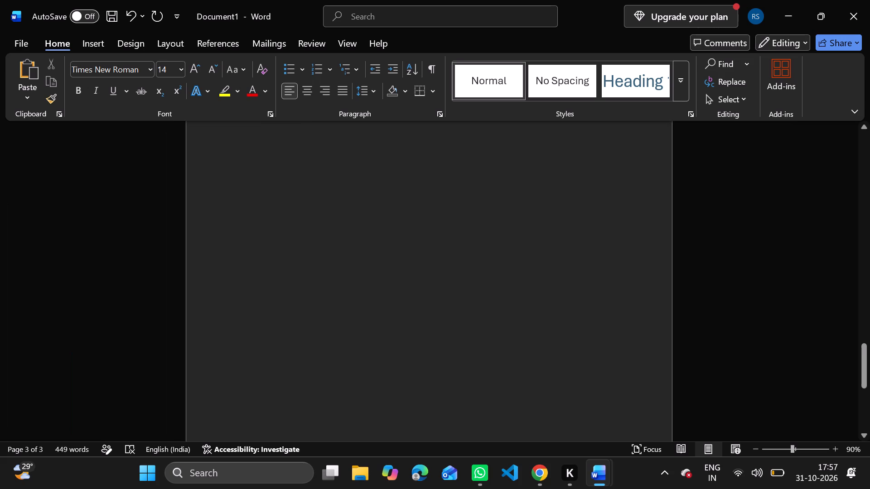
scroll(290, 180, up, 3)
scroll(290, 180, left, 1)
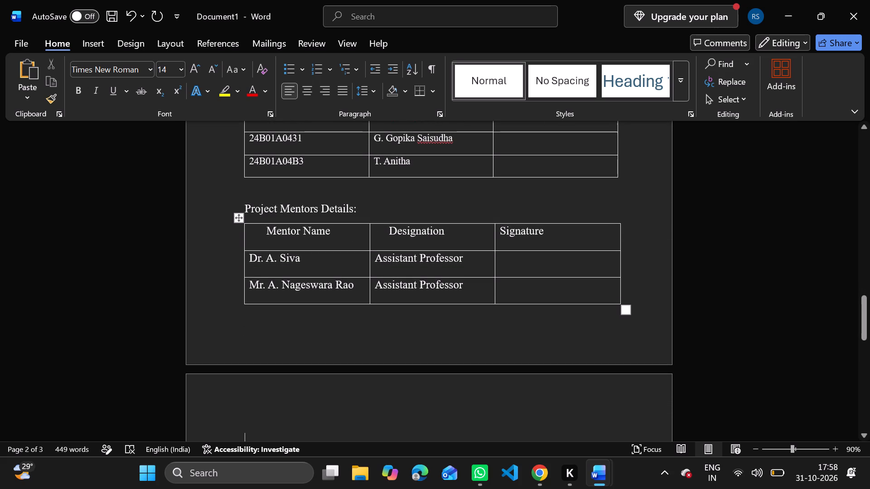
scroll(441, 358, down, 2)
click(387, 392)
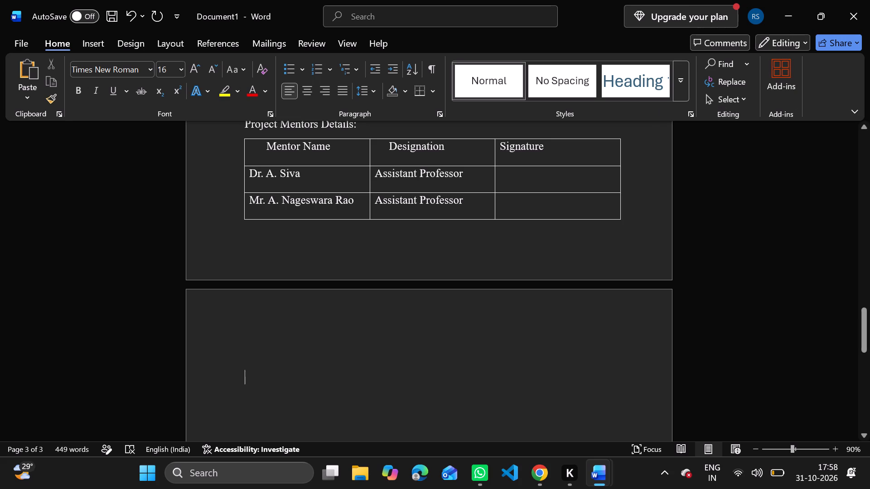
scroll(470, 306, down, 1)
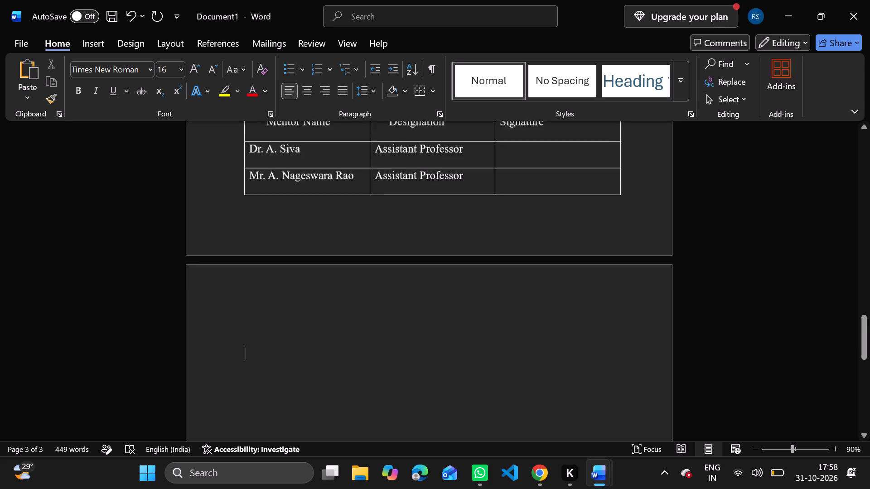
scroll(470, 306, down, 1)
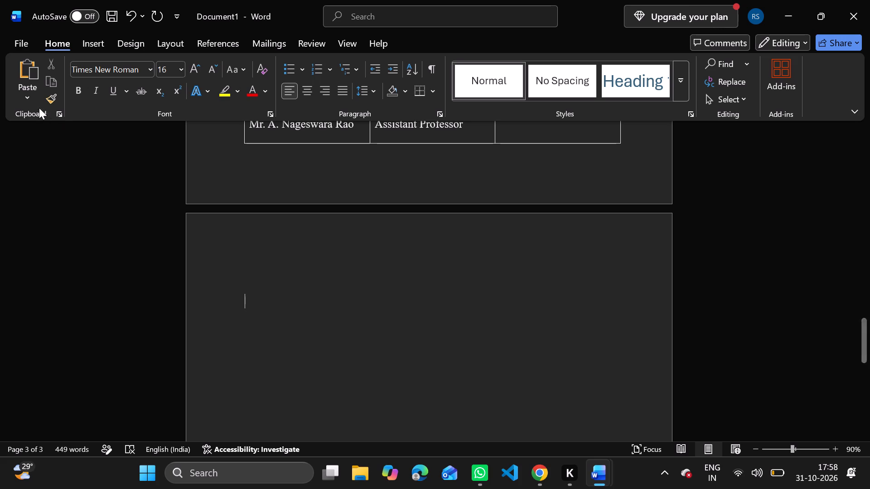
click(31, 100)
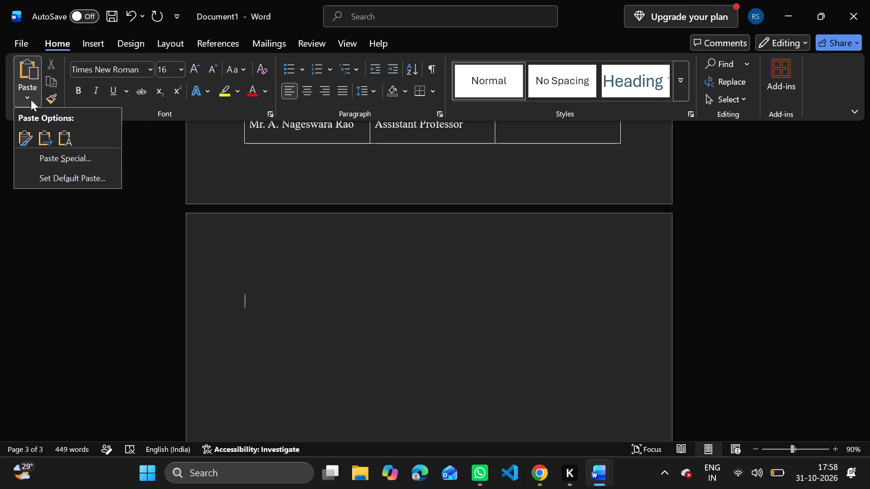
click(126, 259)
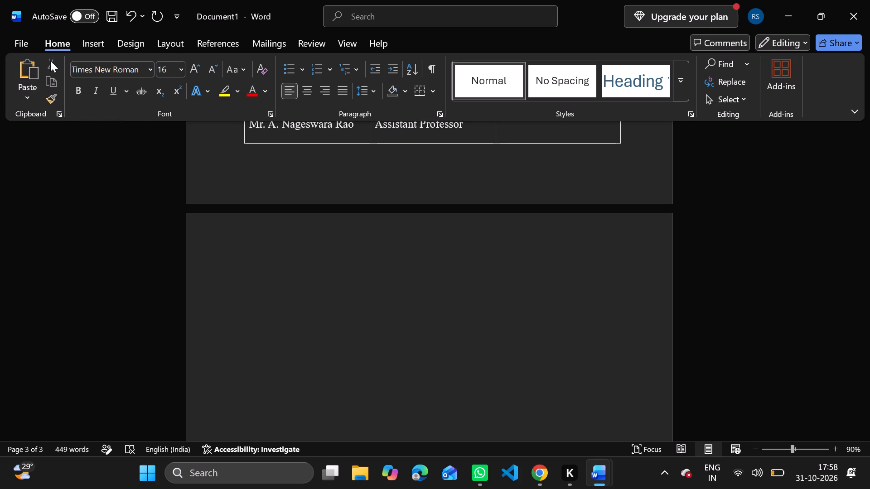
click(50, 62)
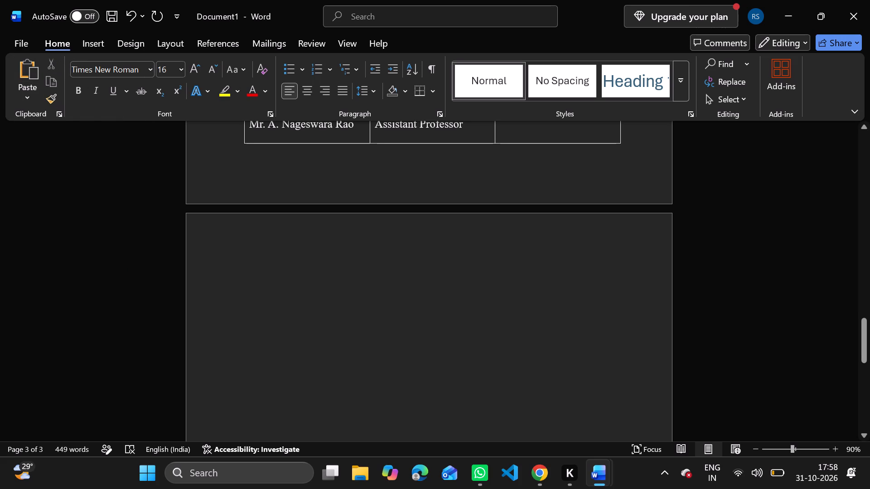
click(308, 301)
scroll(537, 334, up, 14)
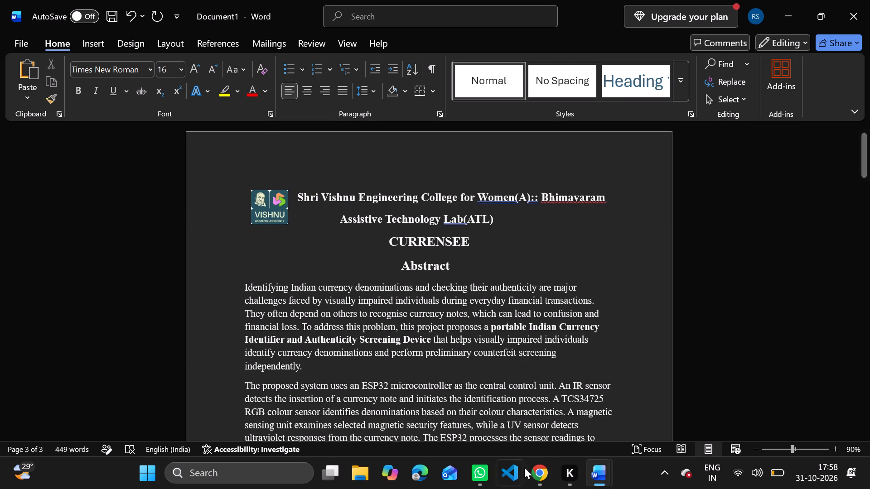
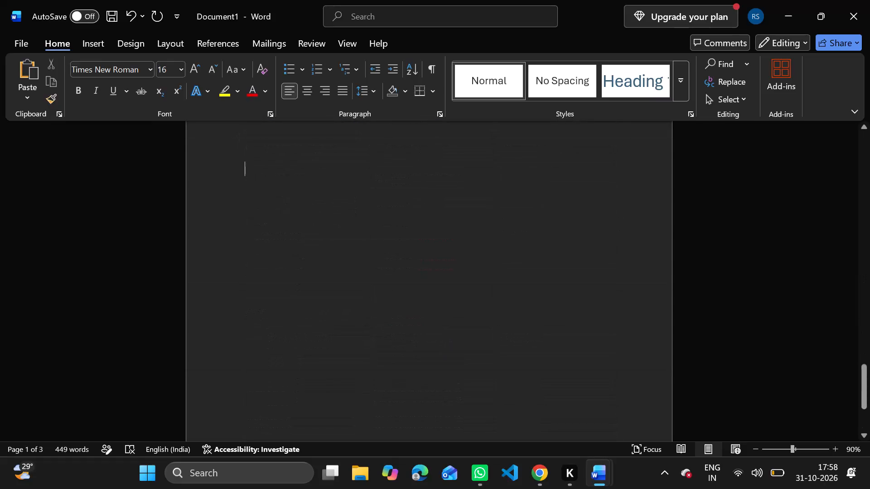
Use Go To to jump to page 3, the blank page at the end of the document.
scroll(670, 191, up, 7)
key(ctrl+g)
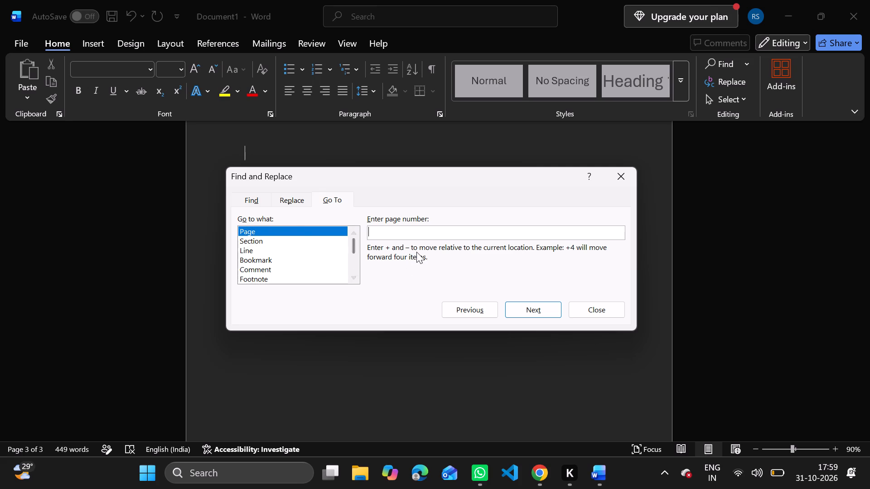
key(3)
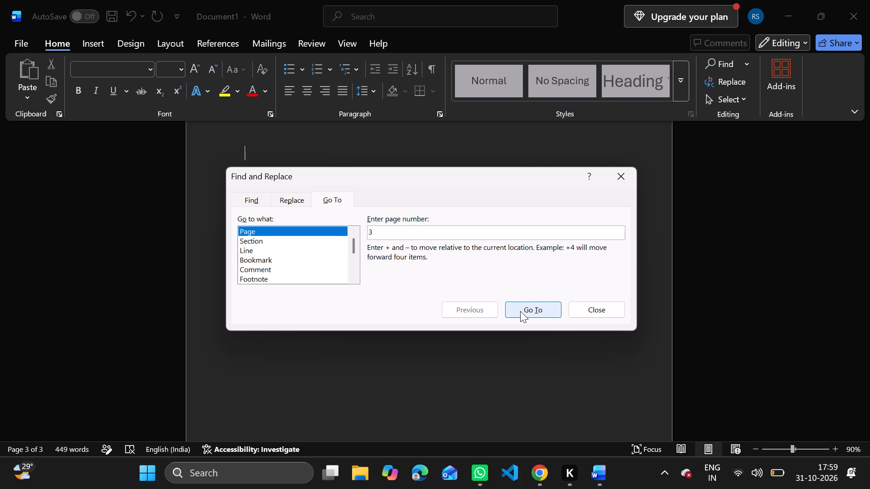
click(544, 311)
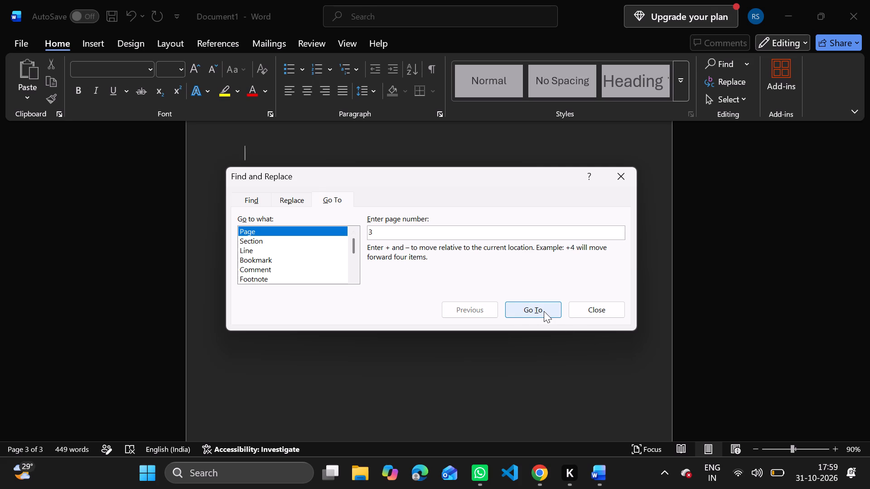
click(544, 311)
triple_click(544, 311)
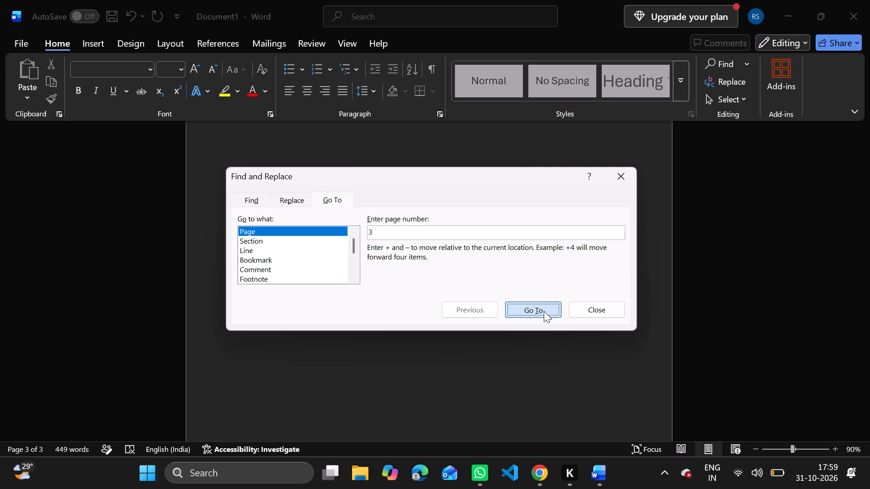
click(544, 311)
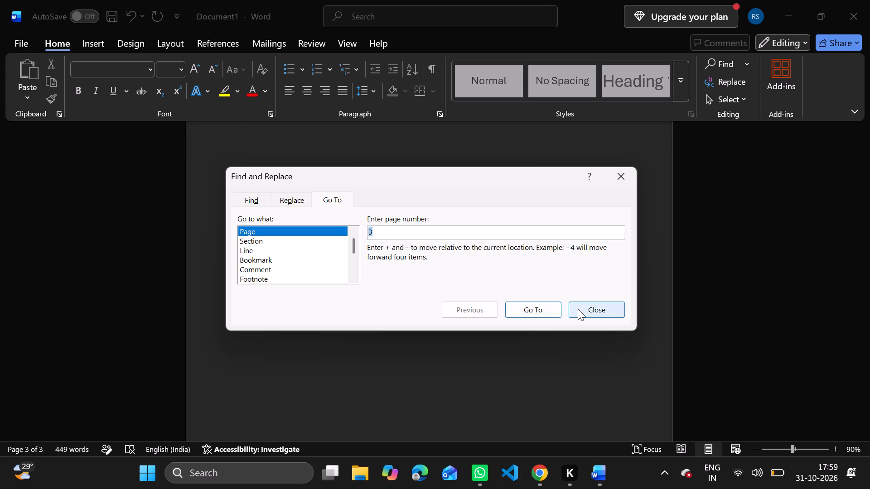
click(578, 309)
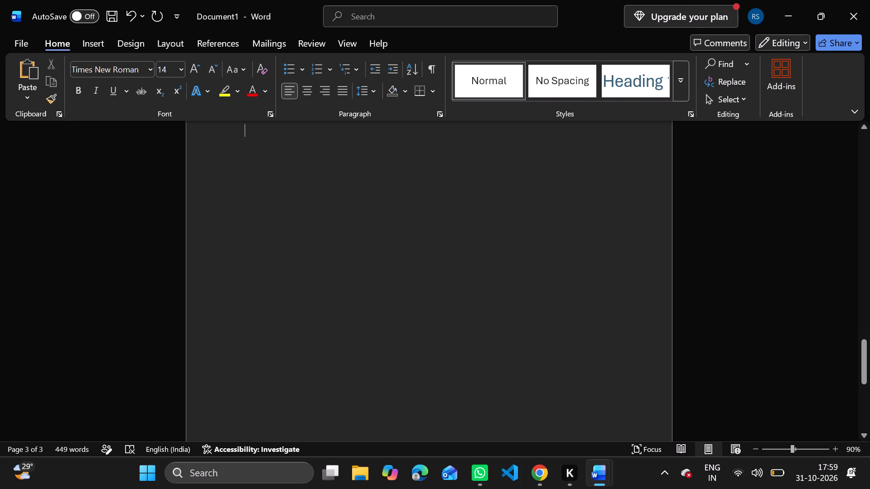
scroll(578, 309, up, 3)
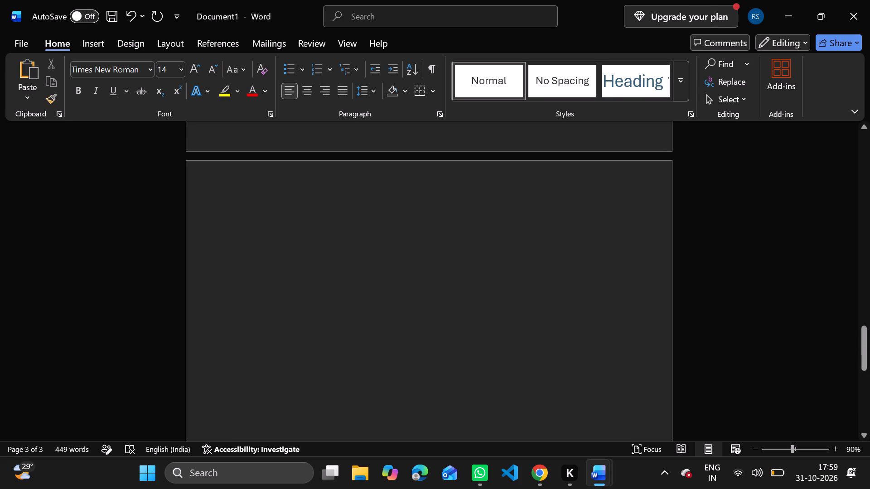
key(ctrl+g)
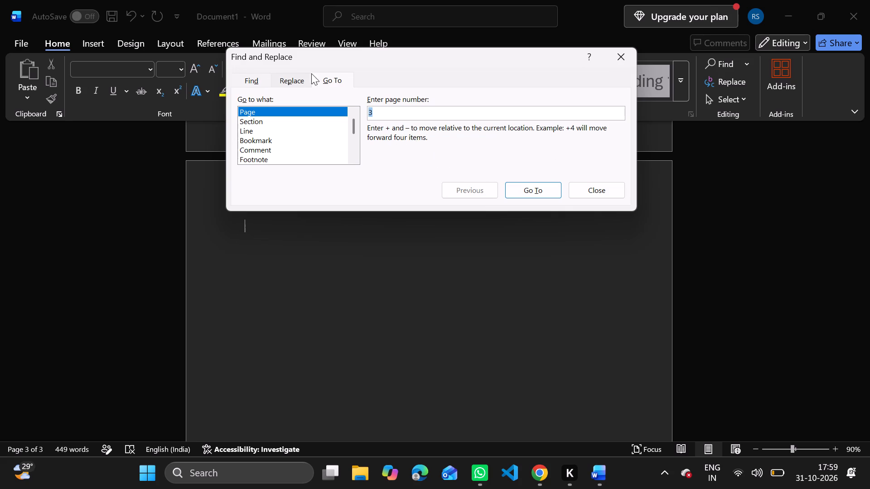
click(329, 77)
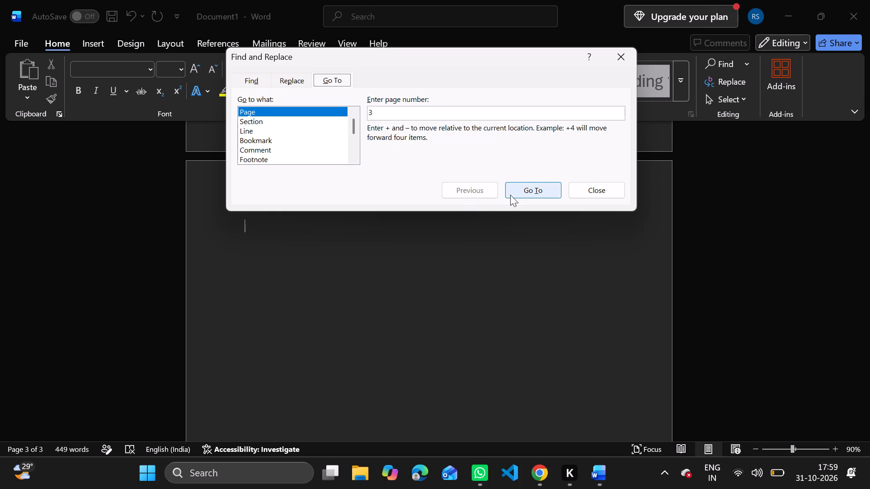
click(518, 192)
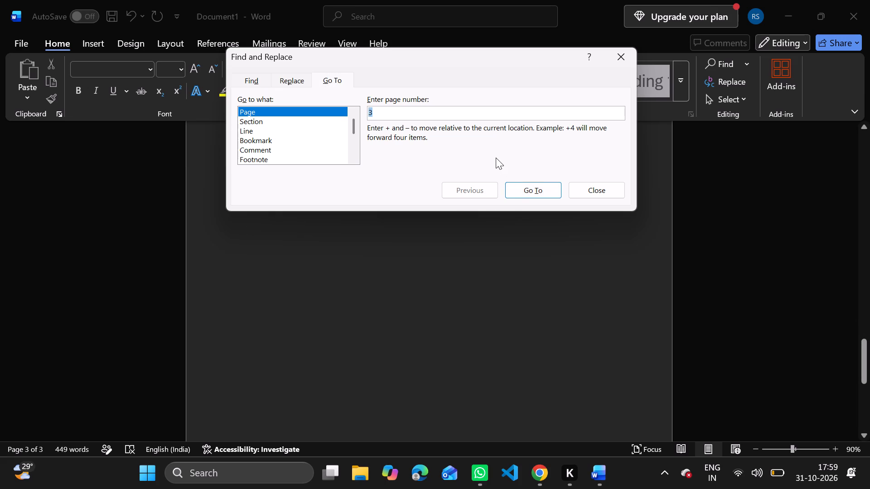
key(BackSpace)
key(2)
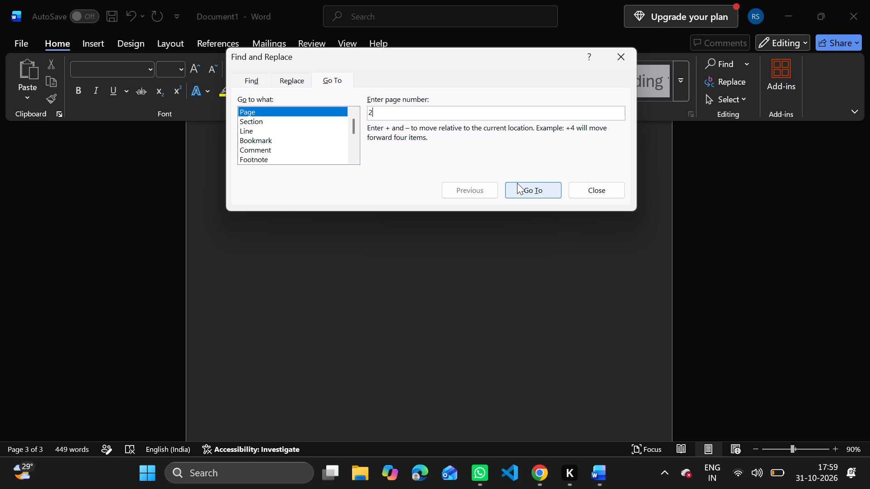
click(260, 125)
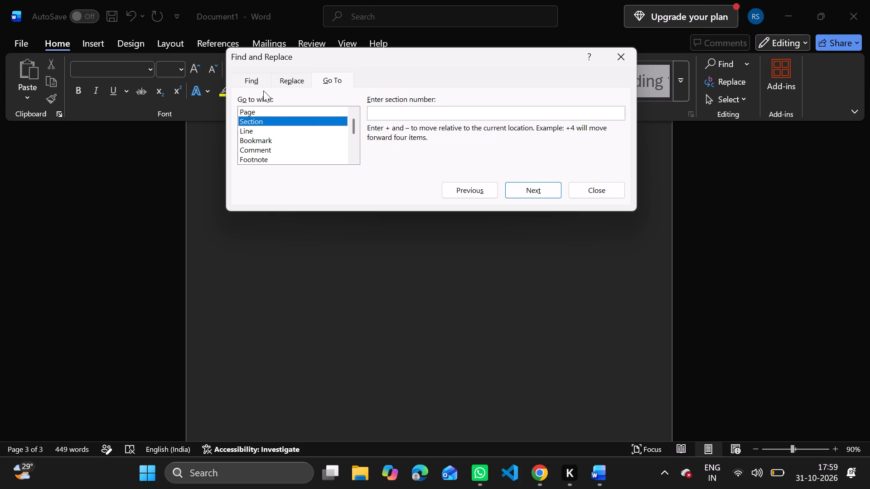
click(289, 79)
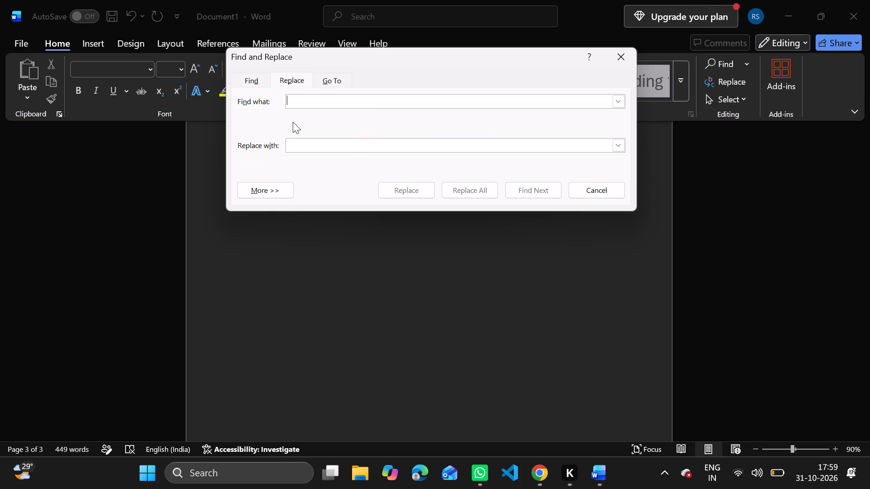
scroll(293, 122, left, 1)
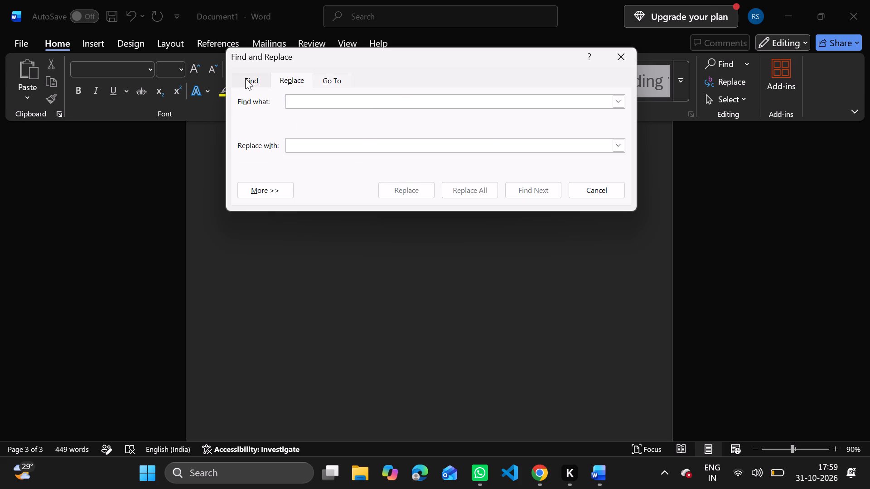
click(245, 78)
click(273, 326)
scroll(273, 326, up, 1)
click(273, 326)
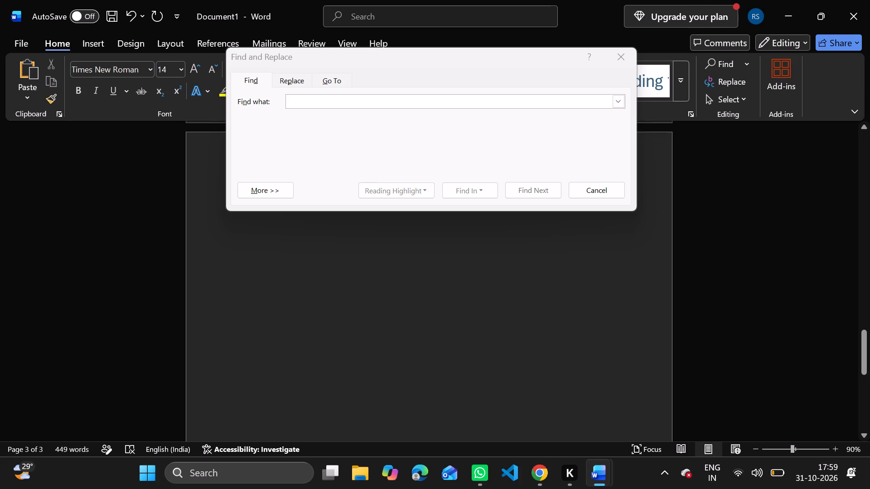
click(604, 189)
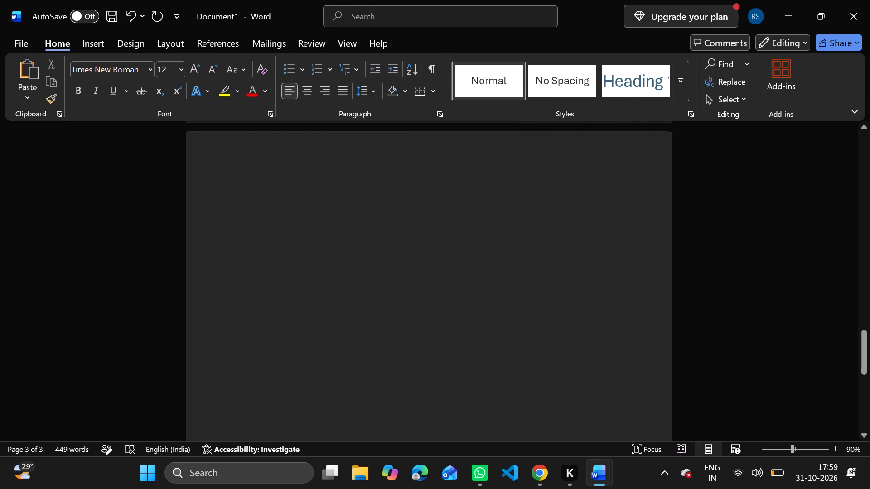
Use Go To to jump to page 3 and try to delete the blank page.
key(ctrl+g)
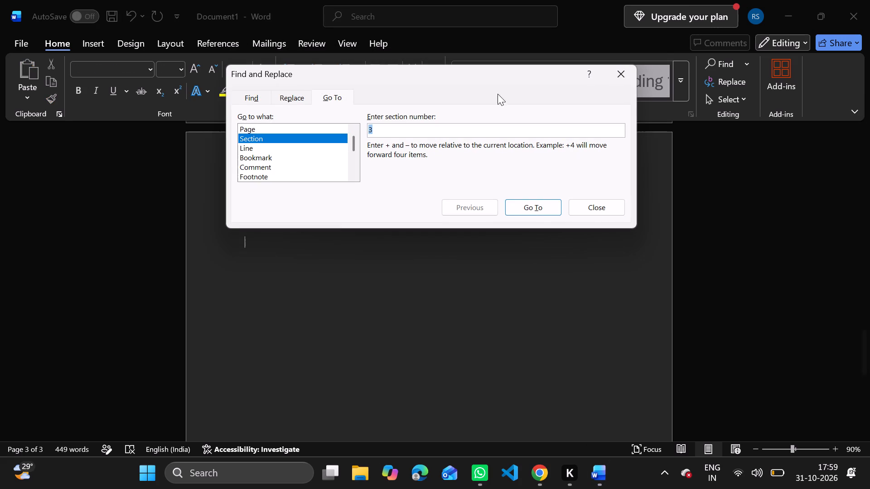
click(533, 205)
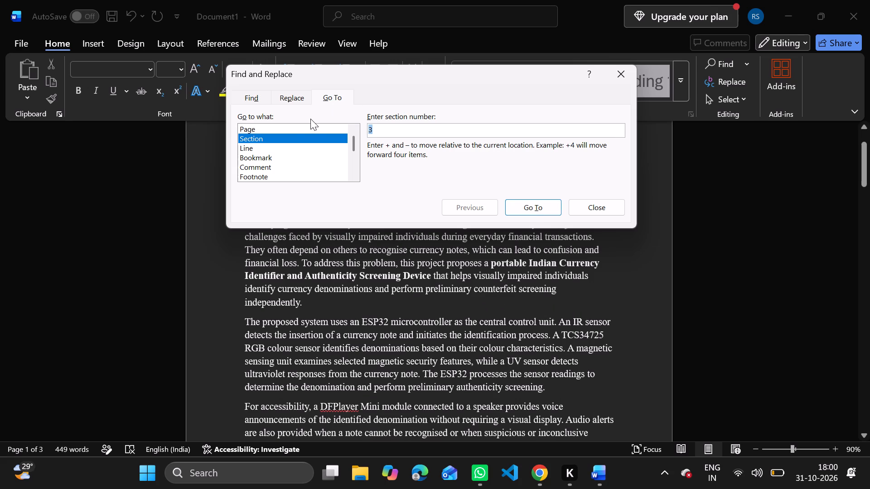
click(296, 129)
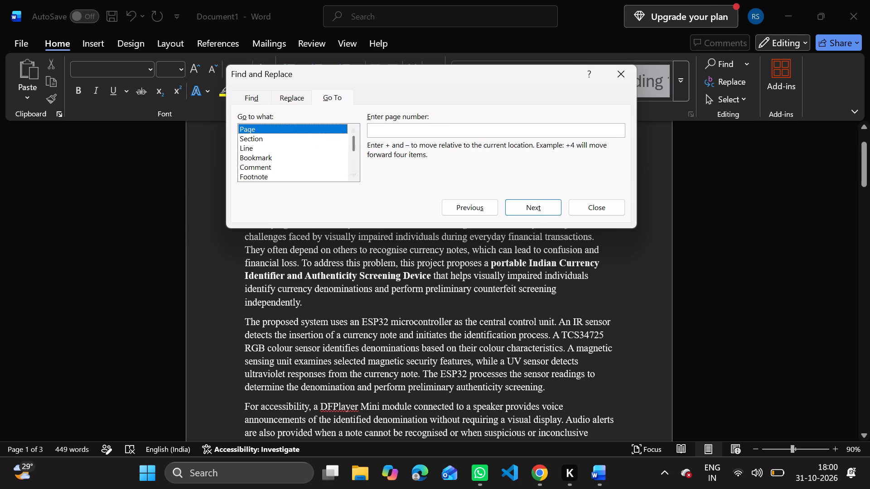
click(380, 135)
key(3)
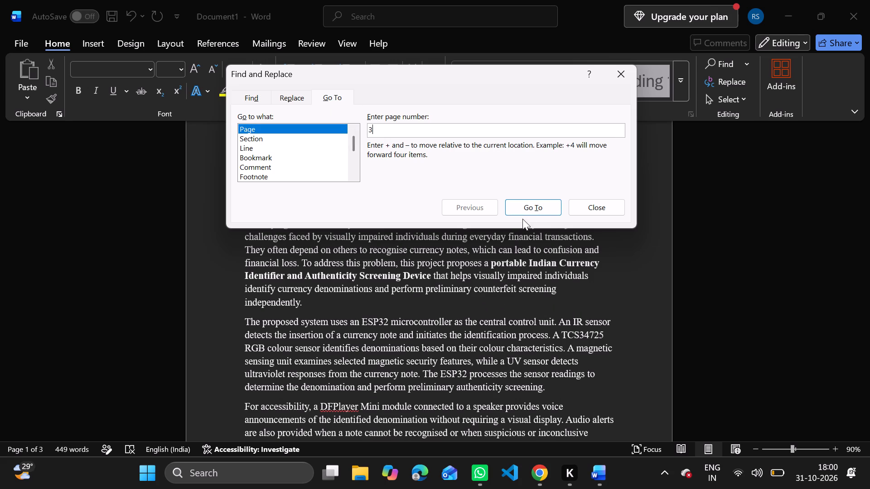
click(527, 213)
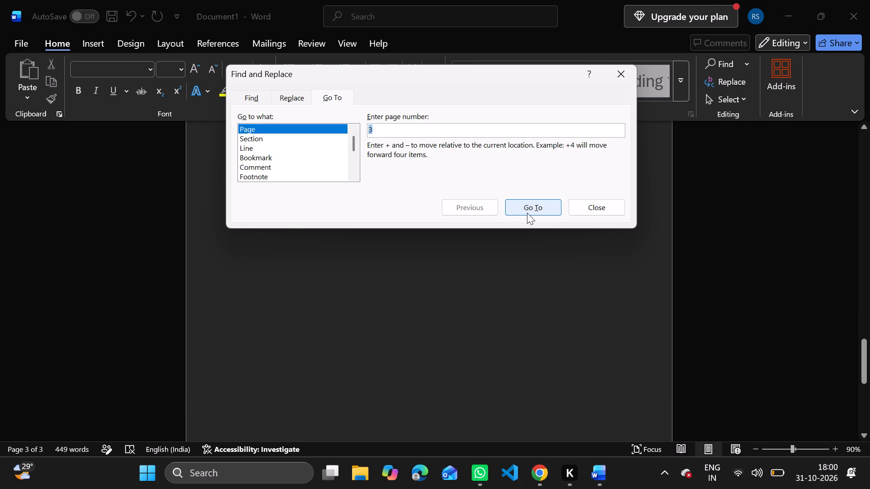
key(Delete)
click(580, 208)
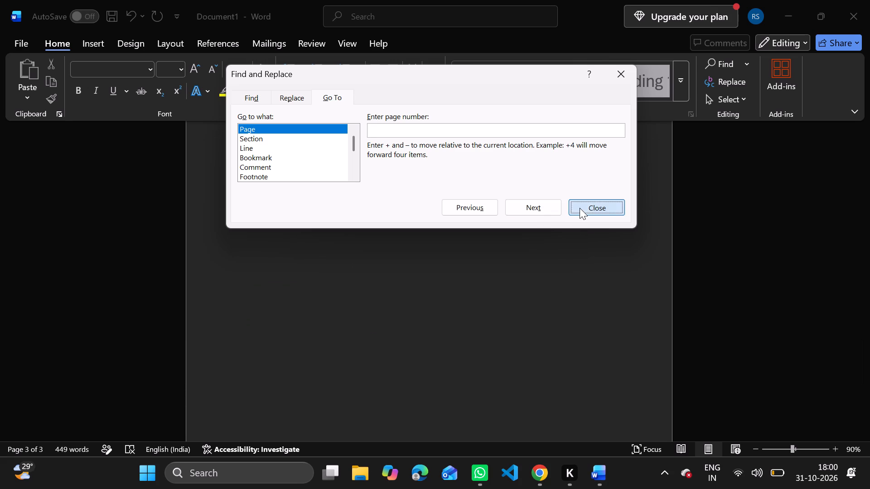
key(Delete)
Jump to page 3 again with Go To and try once more to delete the blank page.
scroll(580, 208, up, 3)
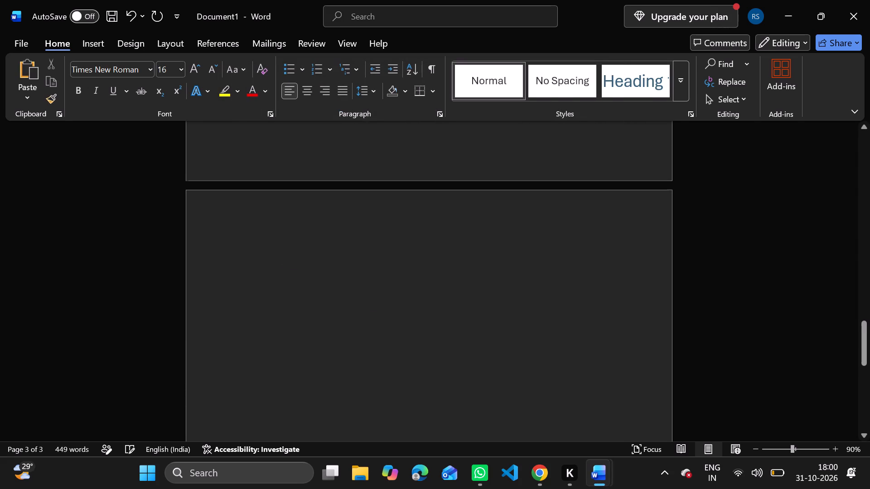
scroll(580, 208, up, 2)
scroll(580, 208, down, 1)
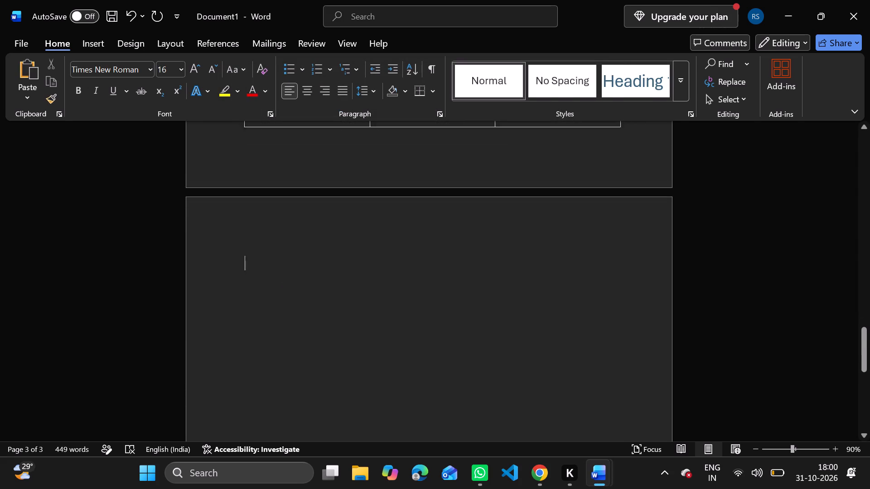
scroll(580, 208, down, 1)
key(ctrl+g)
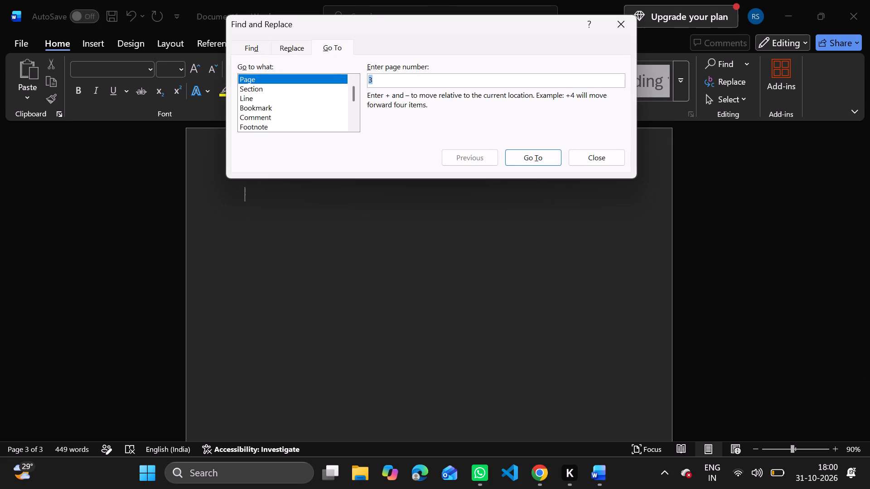
click(405, 77)
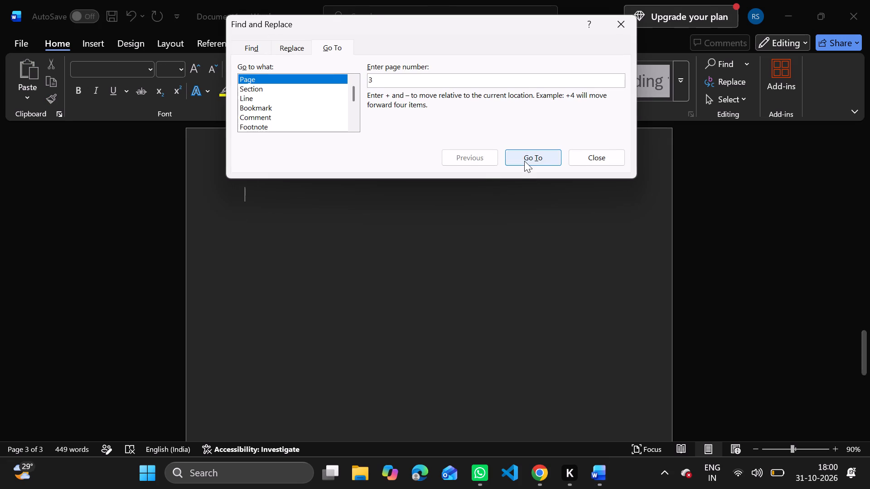
click(524, 160)
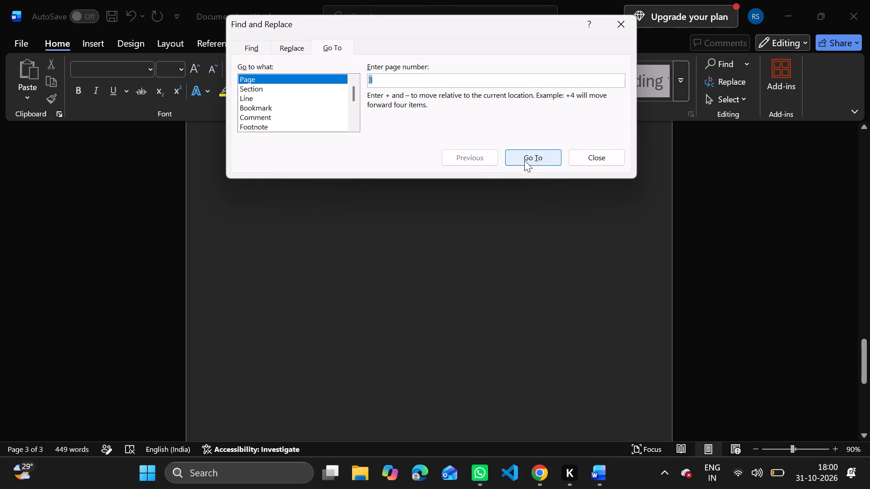
click(524, 160)
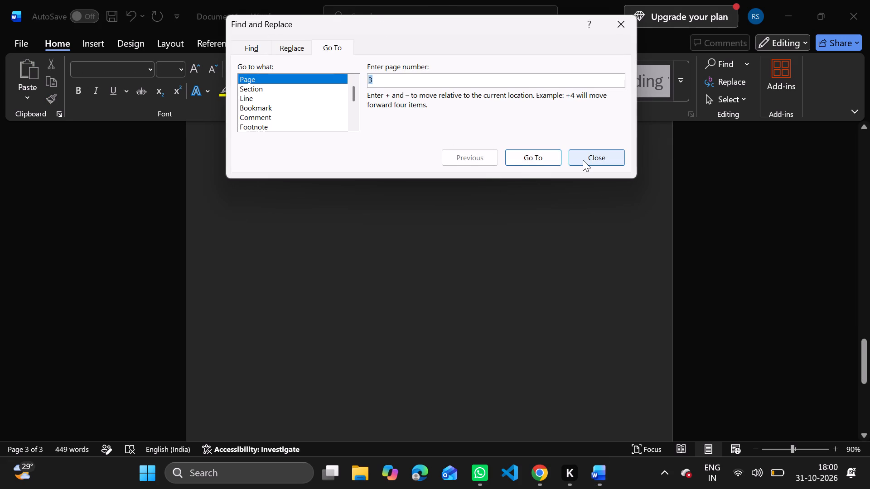
click(584, 160)
key(Delete)
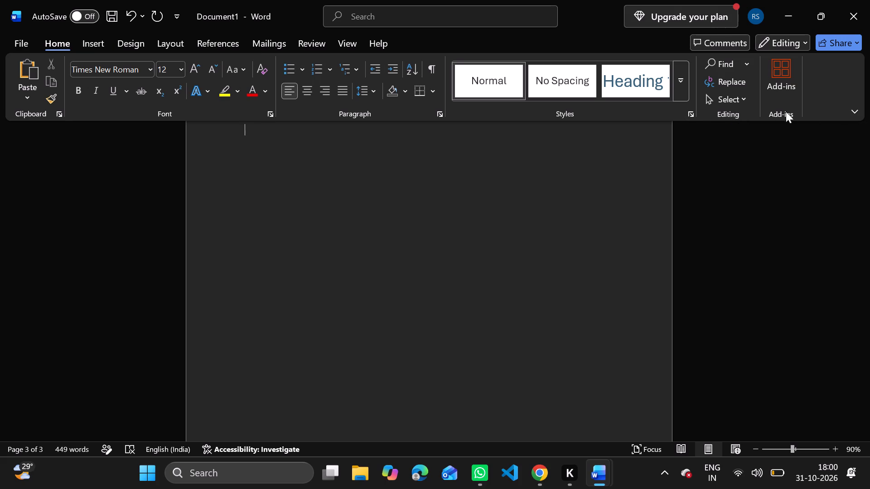
Set the ribbon display to Show tabs only and bring the Home commands back into view.
click(856, 115)
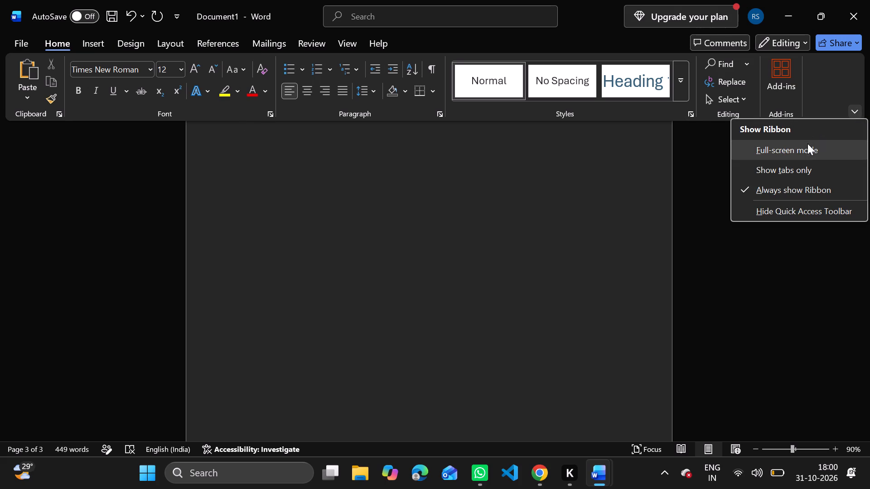
click(794, 168)
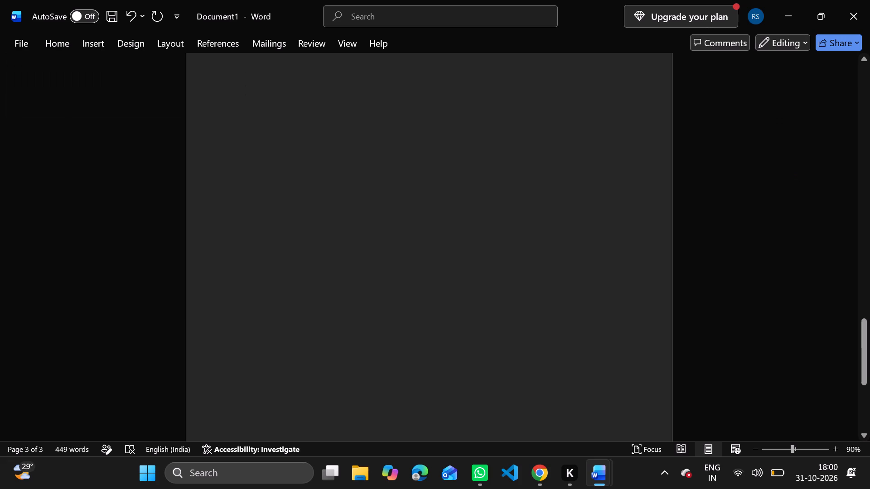
scroll(649, 77, up, 3)
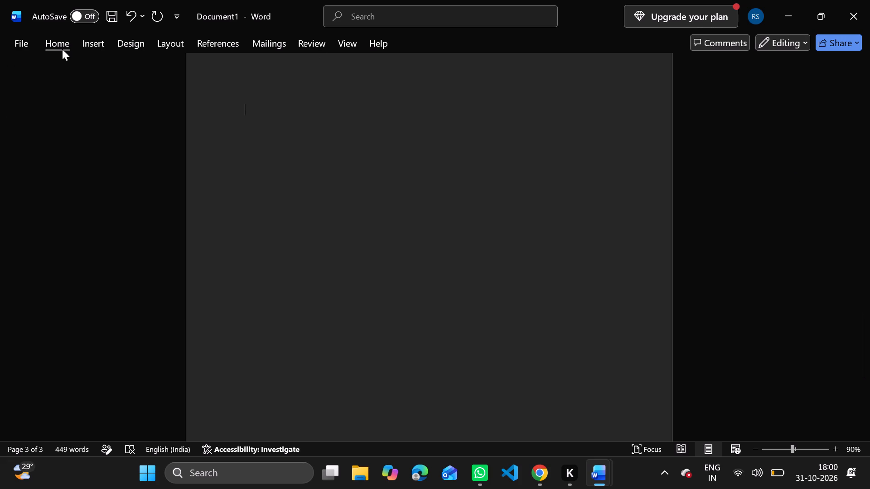
click(65, 48)
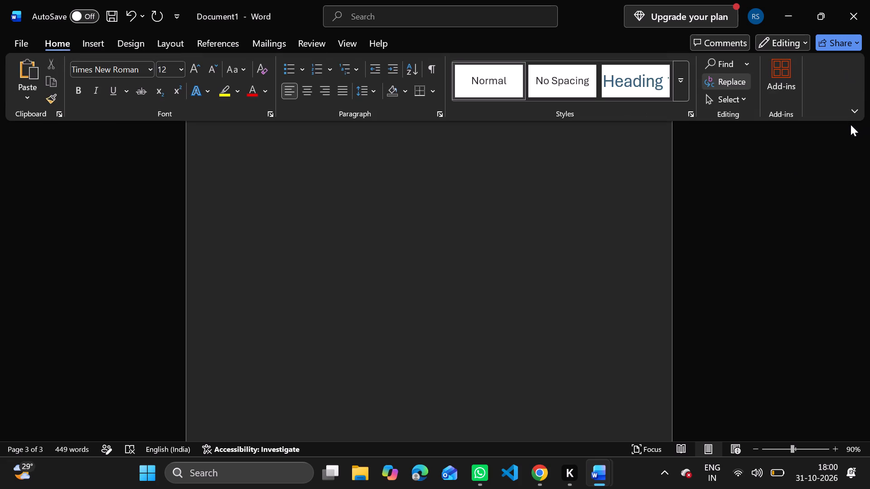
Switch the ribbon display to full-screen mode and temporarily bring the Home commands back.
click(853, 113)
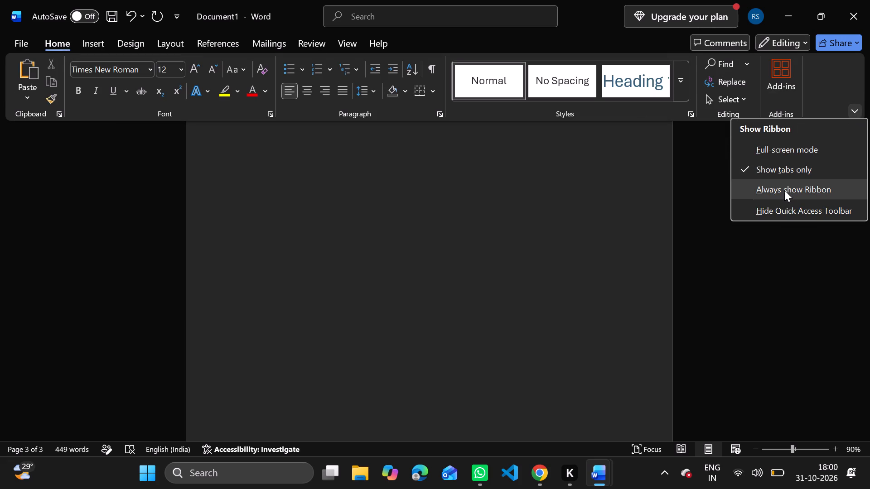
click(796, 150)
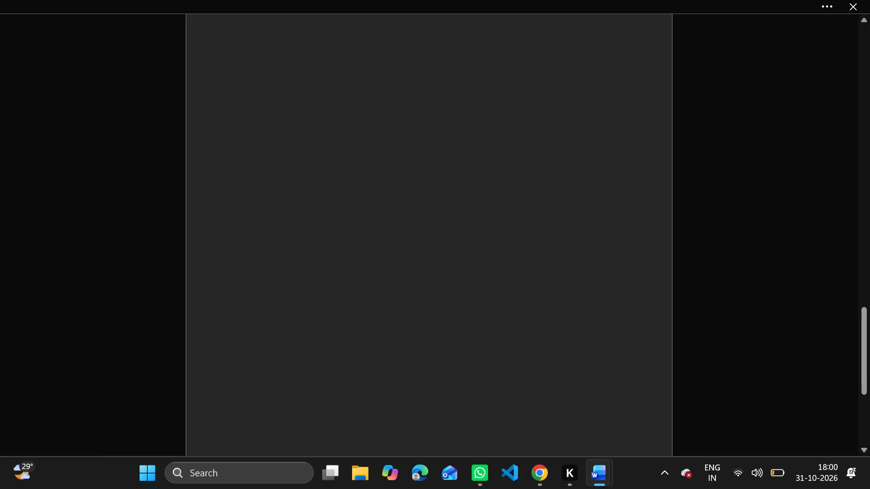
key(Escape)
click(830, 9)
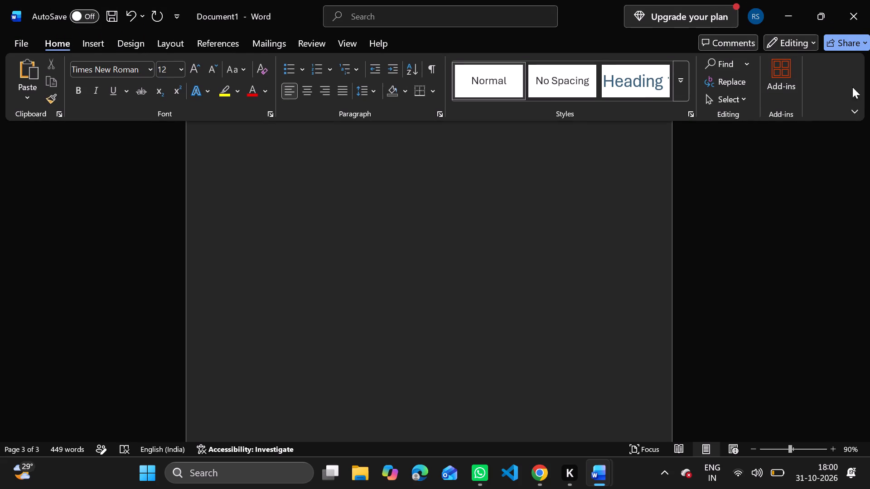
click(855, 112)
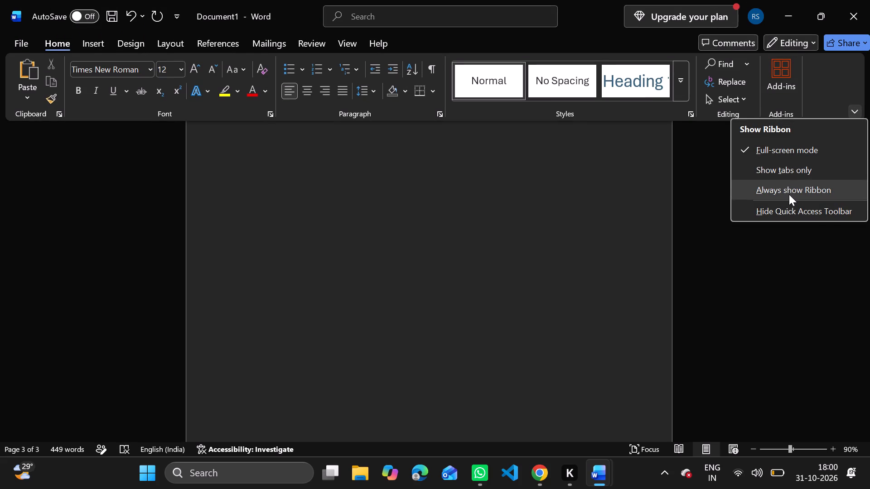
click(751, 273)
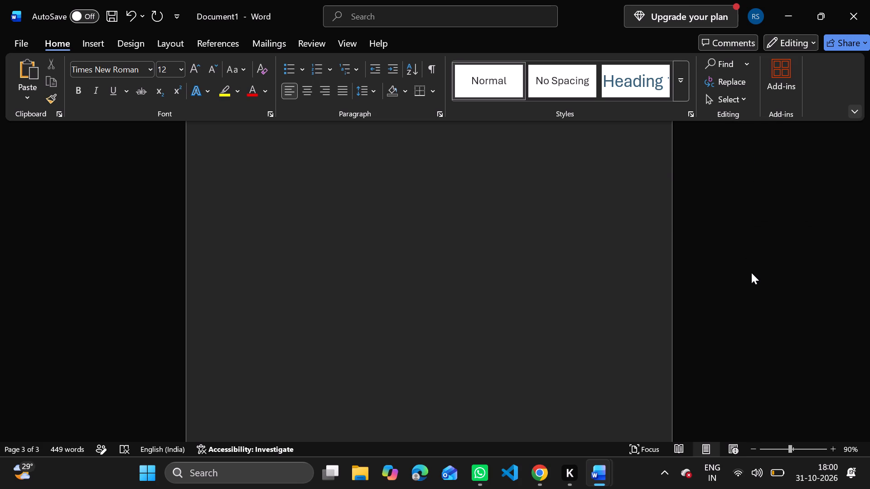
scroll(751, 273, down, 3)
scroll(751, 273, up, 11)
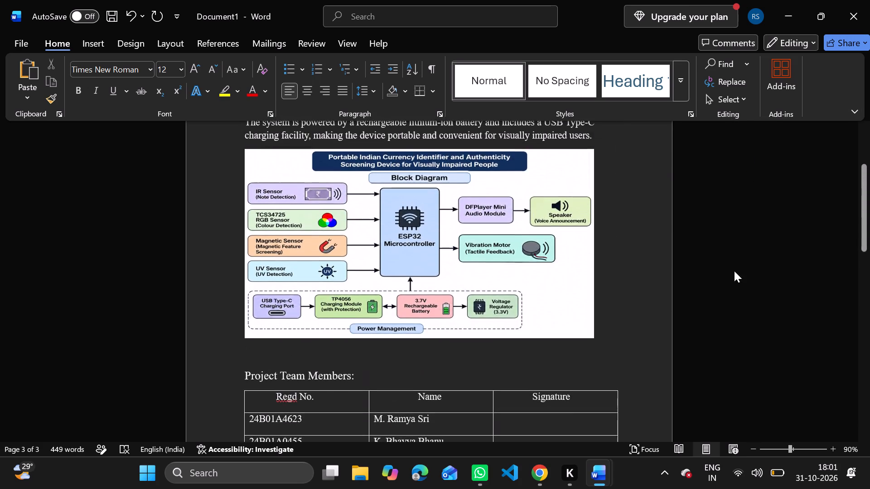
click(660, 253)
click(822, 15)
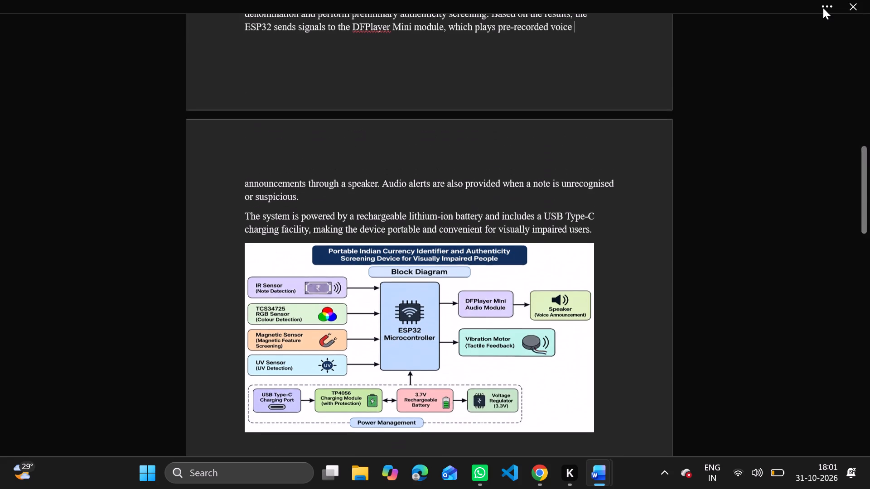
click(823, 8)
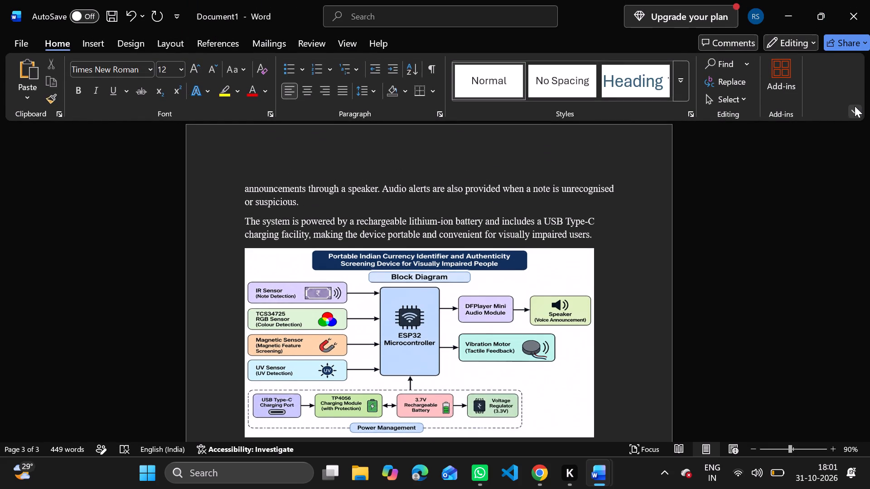
Set the ribbon display to Always show Ribbon.
click(857, 106)
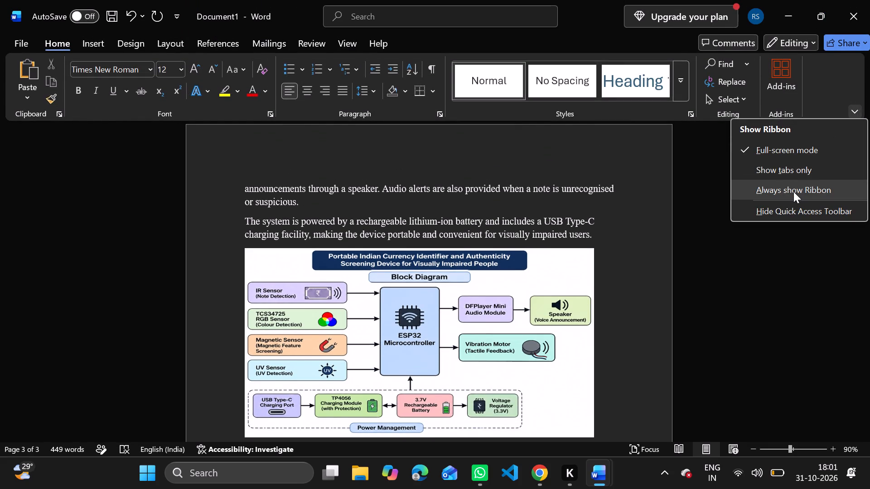
click(793, 192)
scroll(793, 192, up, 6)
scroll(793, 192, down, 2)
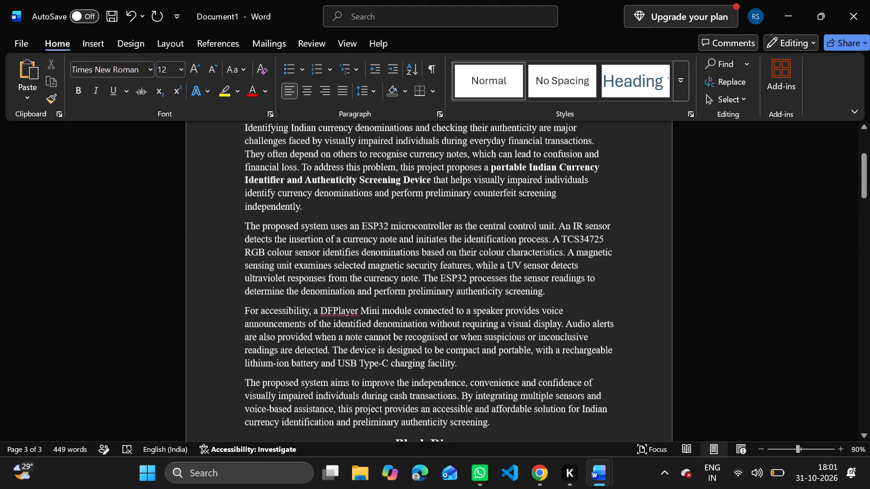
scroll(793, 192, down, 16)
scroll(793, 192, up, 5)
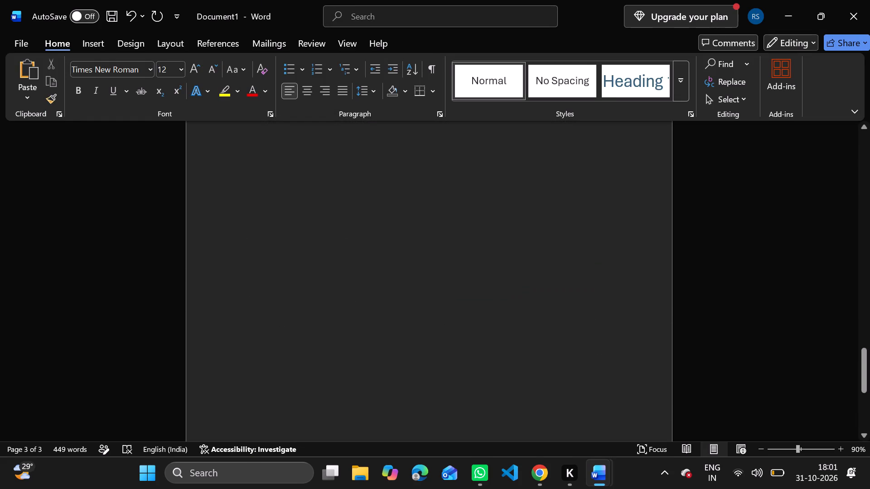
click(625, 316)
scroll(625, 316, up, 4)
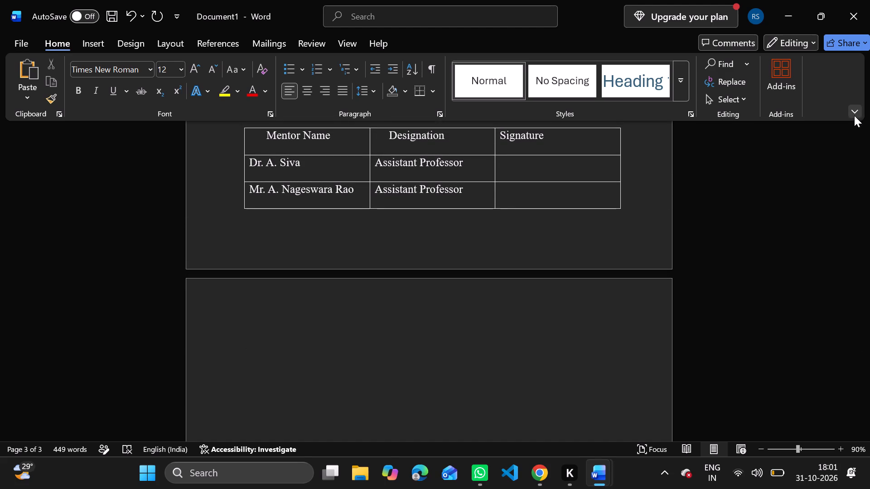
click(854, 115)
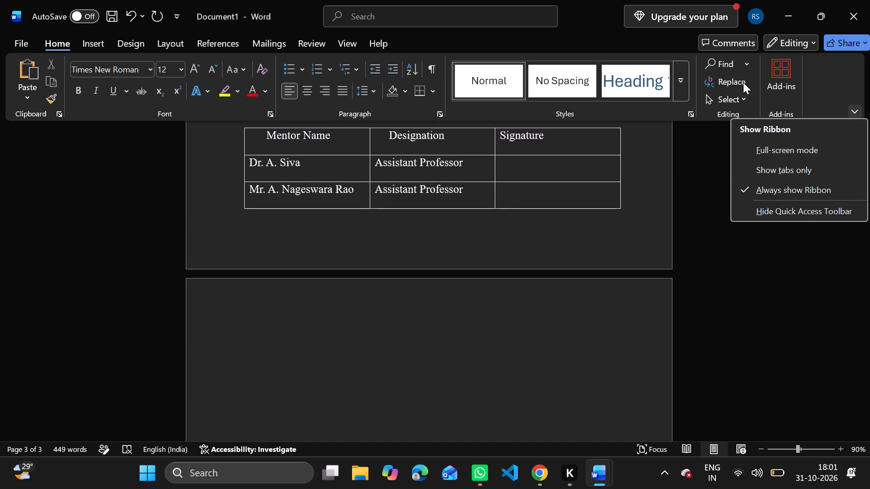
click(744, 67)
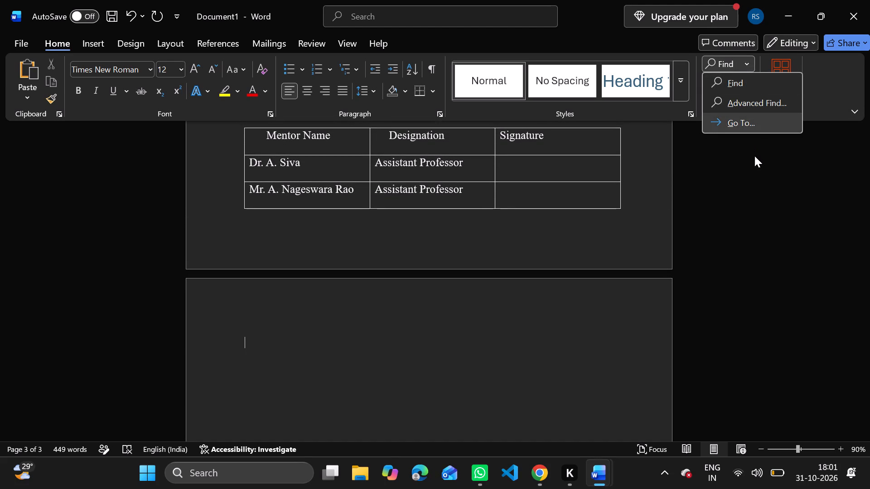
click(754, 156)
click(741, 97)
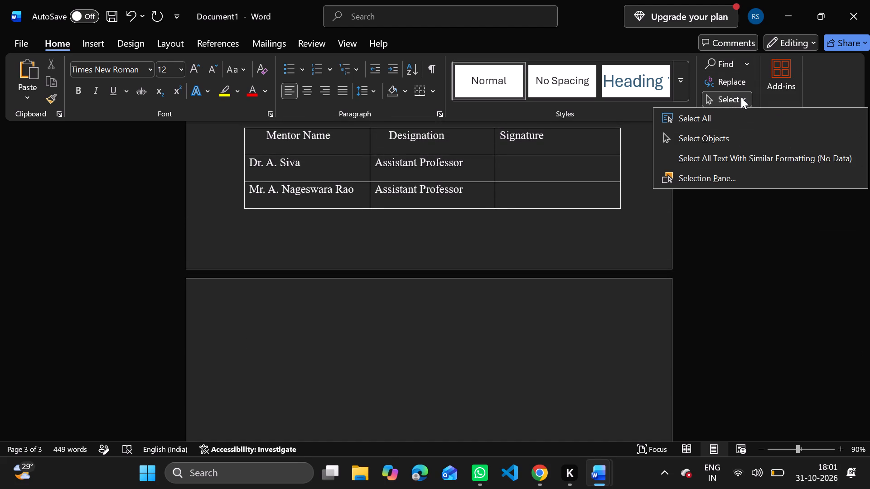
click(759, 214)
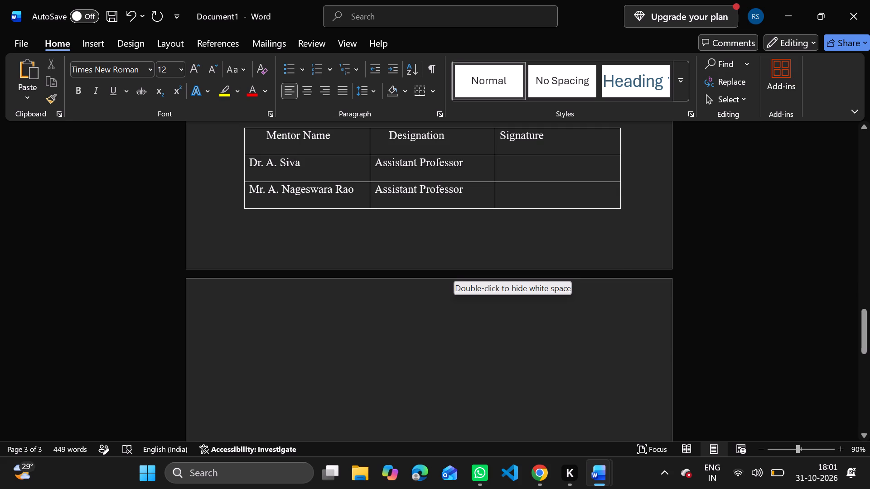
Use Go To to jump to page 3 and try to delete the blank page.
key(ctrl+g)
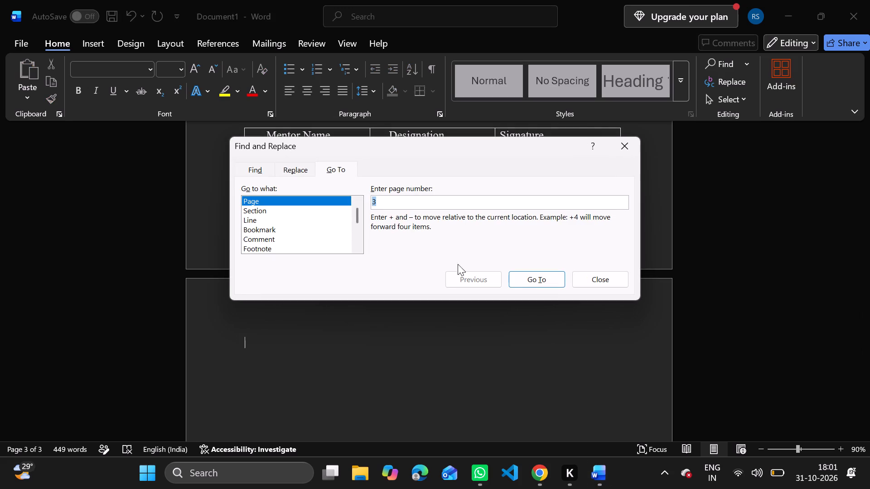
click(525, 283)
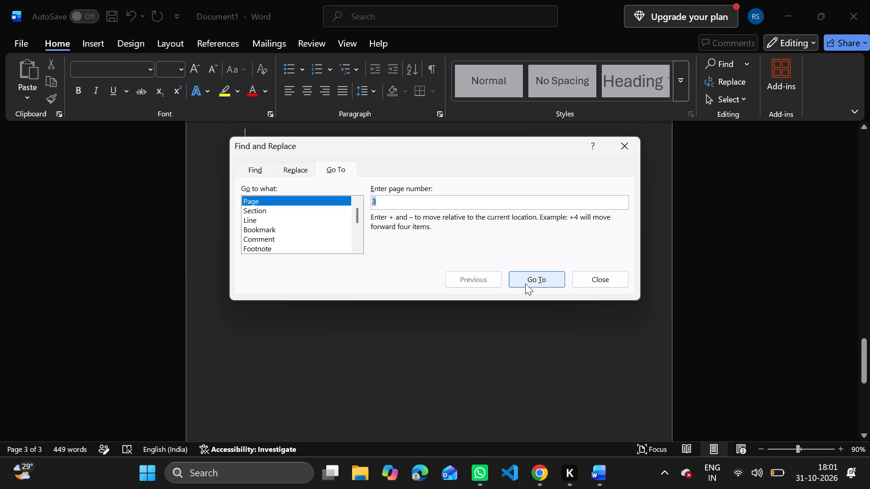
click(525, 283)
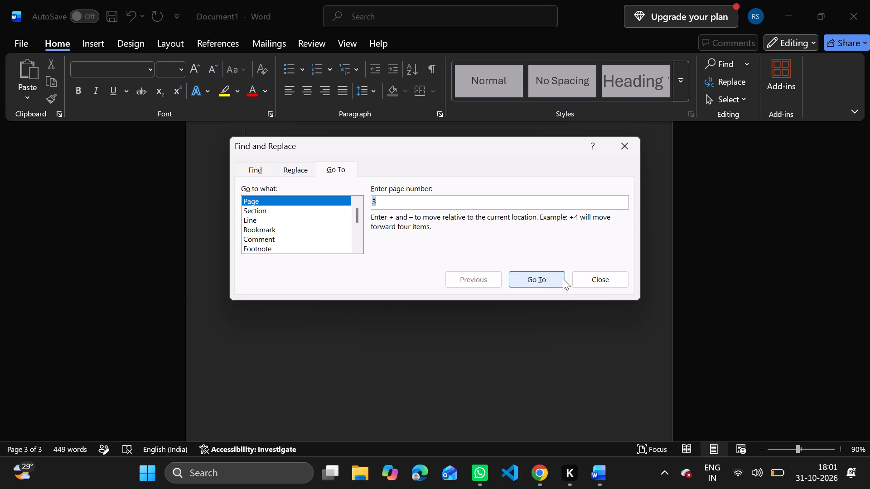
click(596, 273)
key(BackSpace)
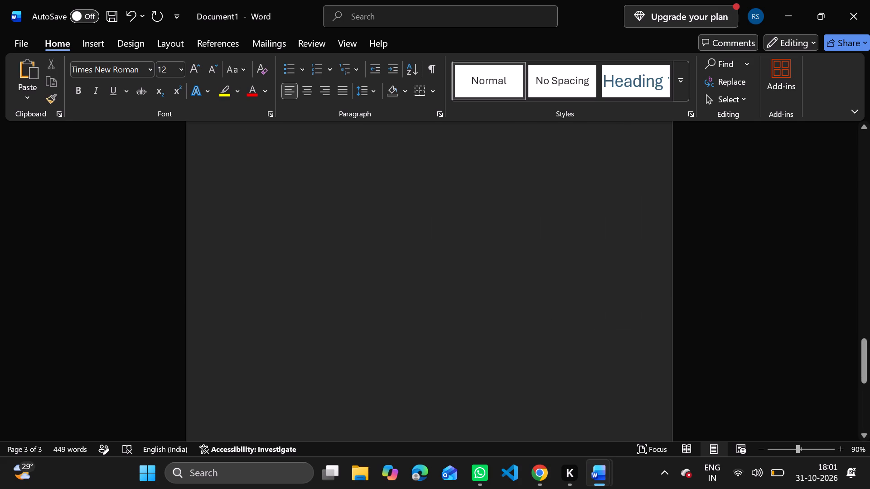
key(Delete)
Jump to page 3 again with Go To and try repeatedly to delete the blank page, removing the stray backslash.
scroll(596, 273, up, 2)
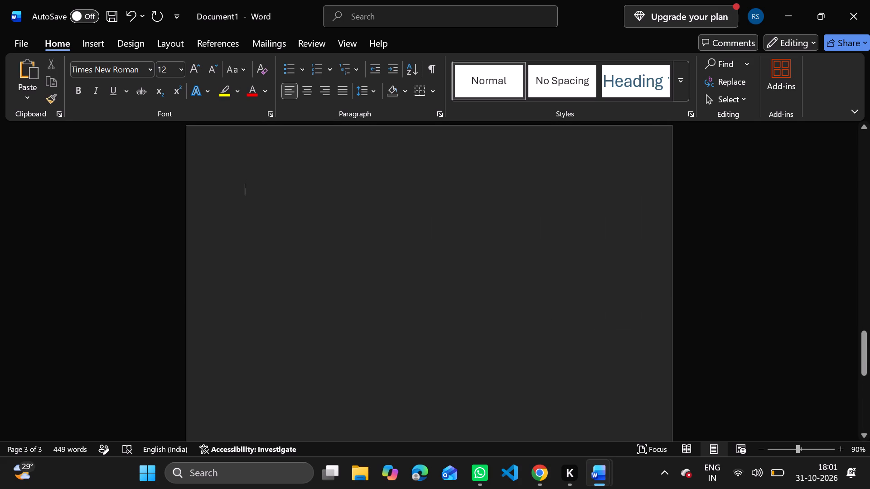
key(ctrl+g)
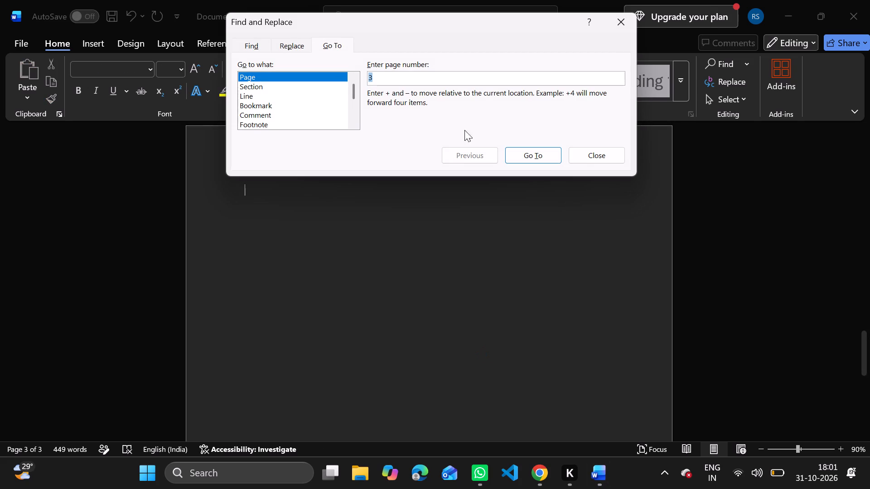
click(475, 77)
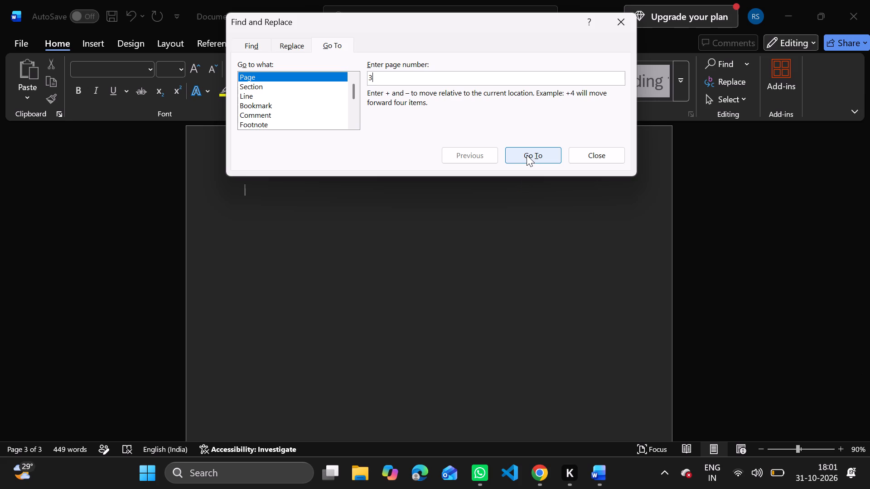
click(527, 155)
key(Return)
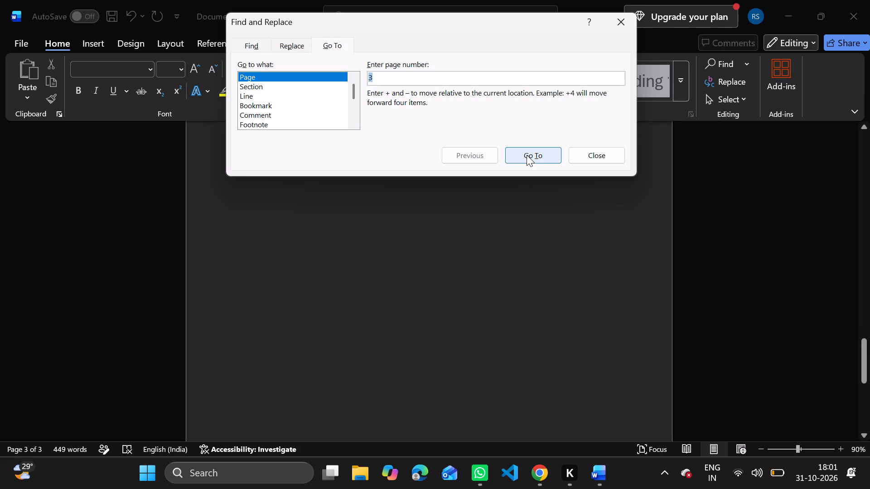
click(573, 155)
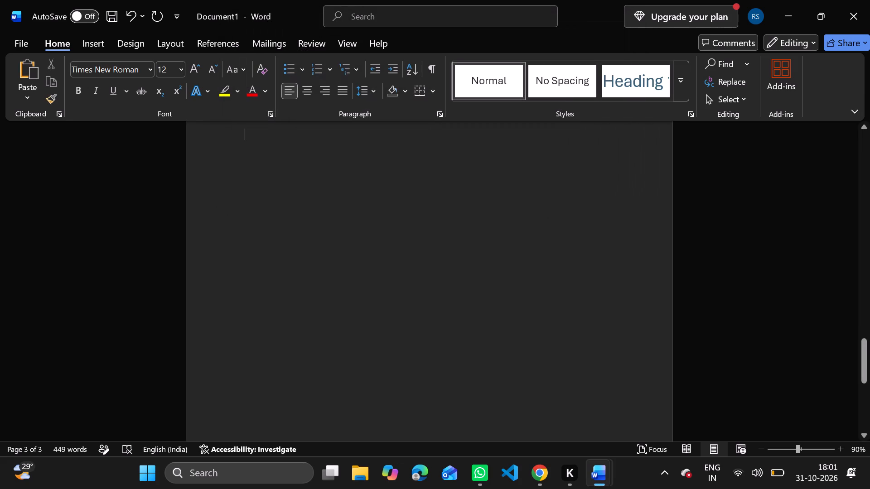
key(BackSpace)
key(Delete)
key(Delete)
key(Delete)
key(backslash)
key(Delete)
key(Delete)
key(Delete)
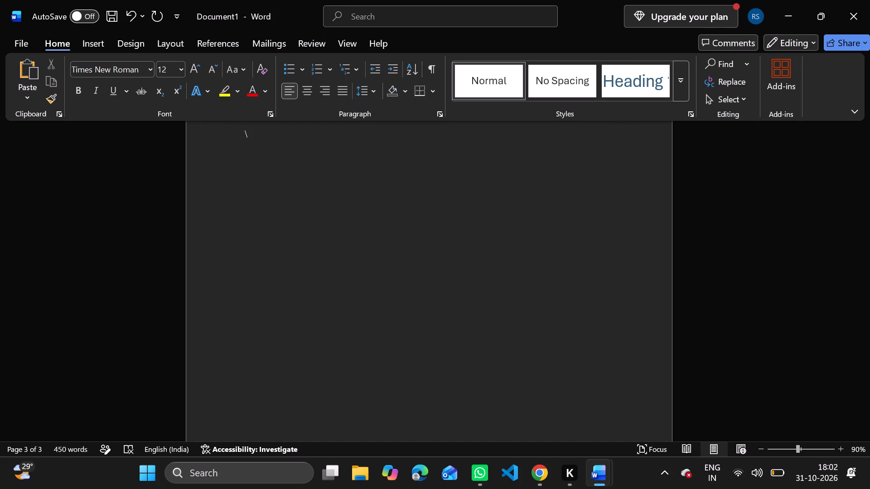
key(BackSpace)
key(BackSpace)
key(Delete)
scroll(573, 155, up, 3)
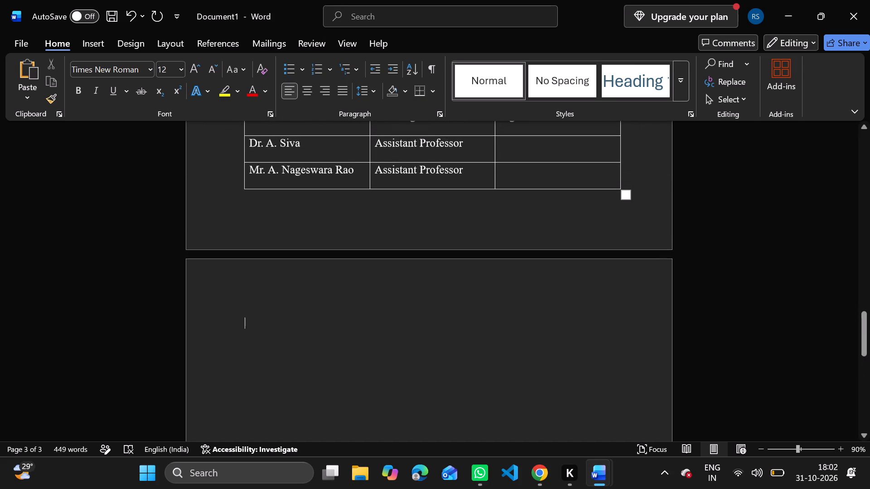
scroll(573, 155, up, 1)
Open the Styles pane and look through its list of styles.
click(687, 114)
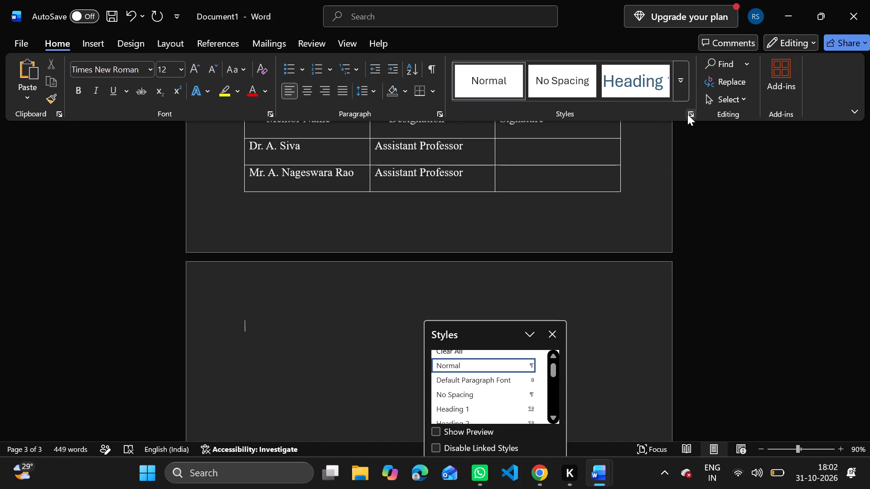
scroll(536, 382, down, 1)
click(593, 324)
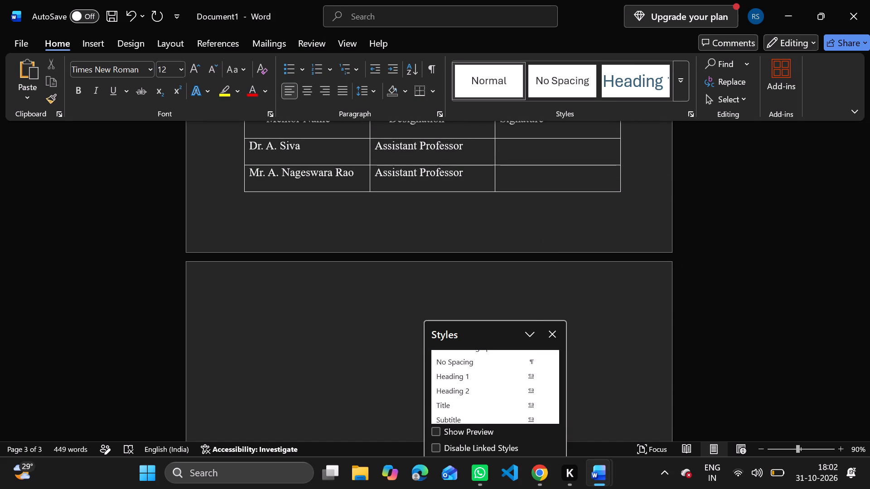
click(380, 318)
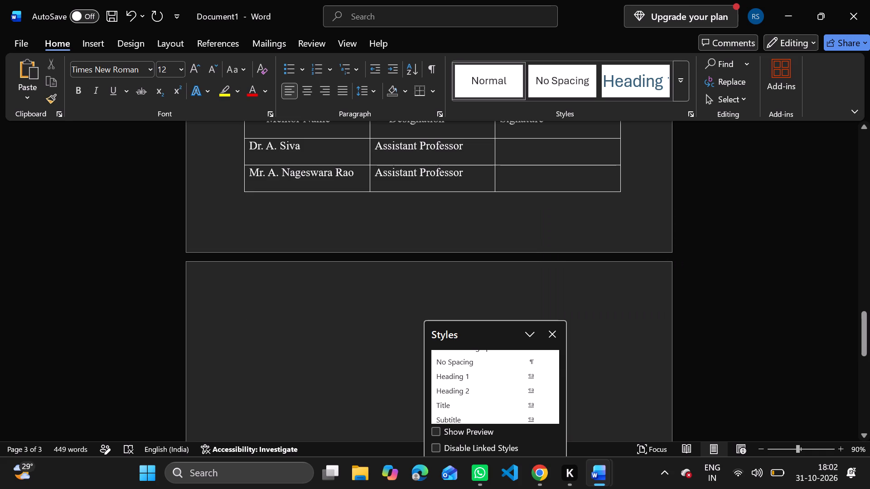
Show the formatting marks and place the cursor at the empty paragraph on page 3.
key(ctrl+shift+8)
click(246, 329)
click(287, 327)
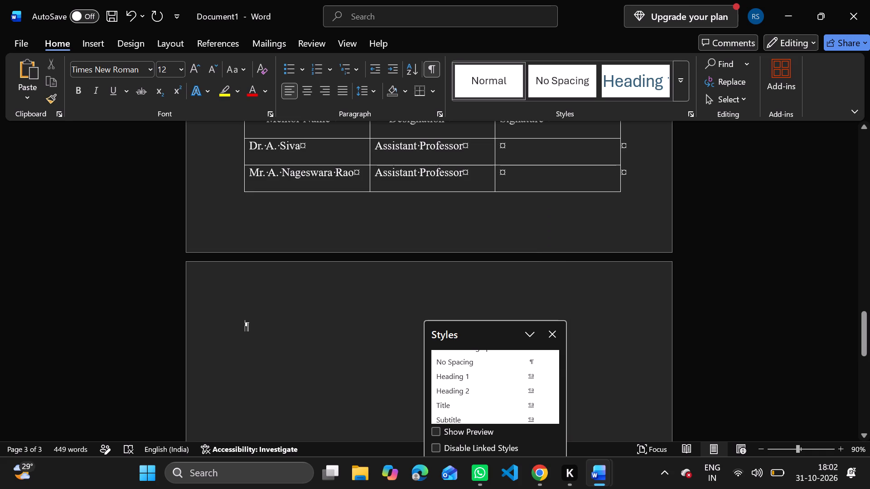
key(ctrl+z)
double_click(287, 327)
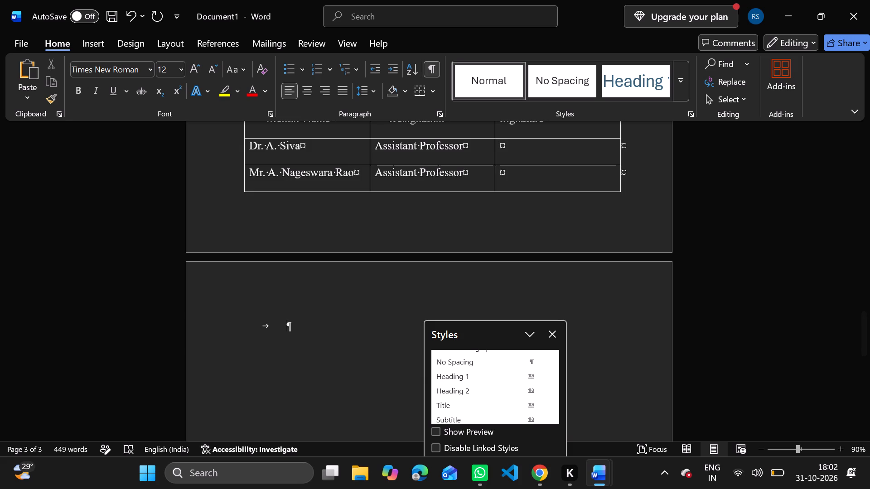
Close the Styles pane.
scroll(365, 335, down, 12)
scroll(365, 335, up, 3)
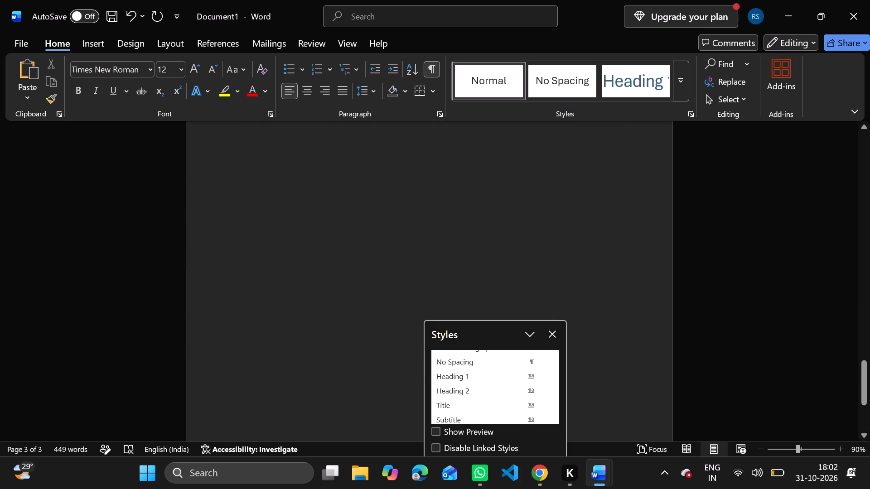
scroll(365, 335, up, 5)
click(559, 337)
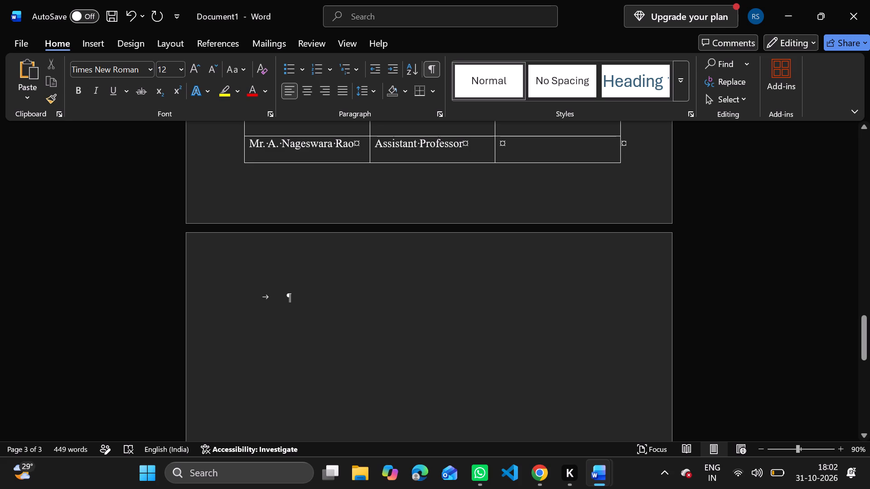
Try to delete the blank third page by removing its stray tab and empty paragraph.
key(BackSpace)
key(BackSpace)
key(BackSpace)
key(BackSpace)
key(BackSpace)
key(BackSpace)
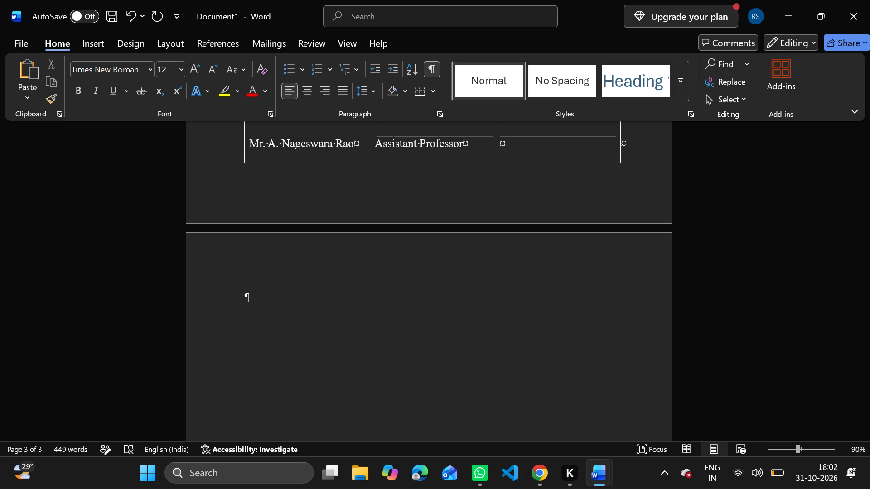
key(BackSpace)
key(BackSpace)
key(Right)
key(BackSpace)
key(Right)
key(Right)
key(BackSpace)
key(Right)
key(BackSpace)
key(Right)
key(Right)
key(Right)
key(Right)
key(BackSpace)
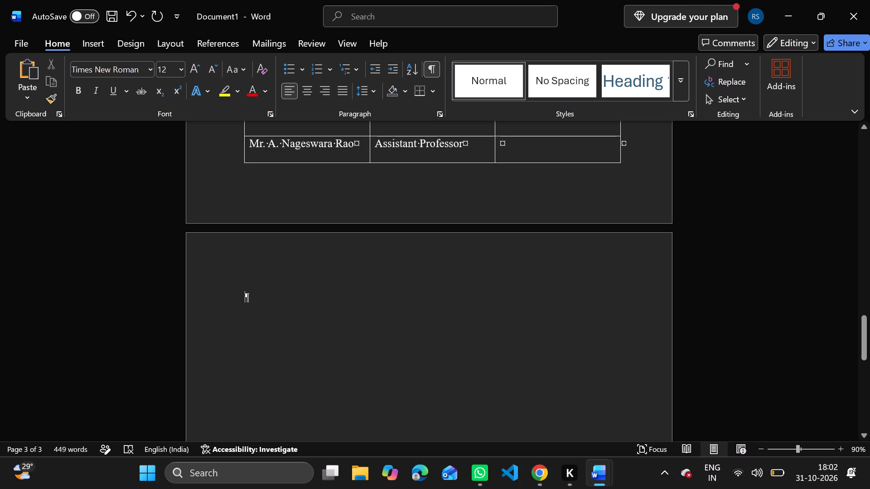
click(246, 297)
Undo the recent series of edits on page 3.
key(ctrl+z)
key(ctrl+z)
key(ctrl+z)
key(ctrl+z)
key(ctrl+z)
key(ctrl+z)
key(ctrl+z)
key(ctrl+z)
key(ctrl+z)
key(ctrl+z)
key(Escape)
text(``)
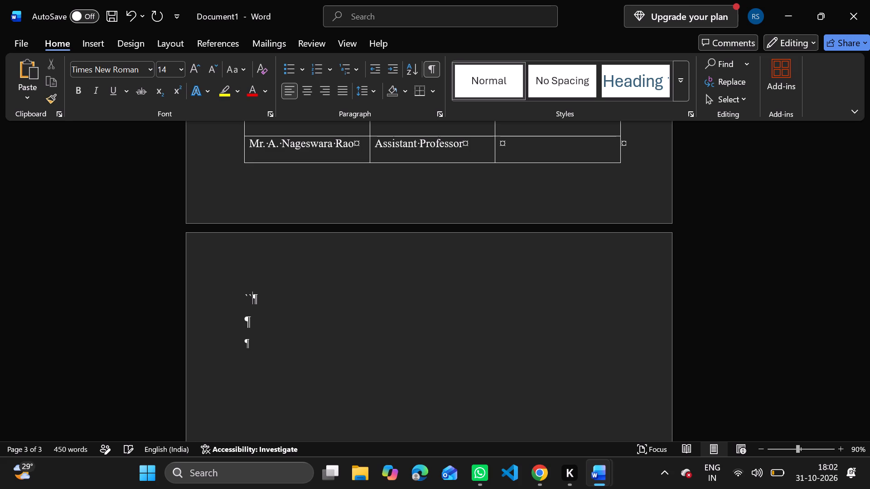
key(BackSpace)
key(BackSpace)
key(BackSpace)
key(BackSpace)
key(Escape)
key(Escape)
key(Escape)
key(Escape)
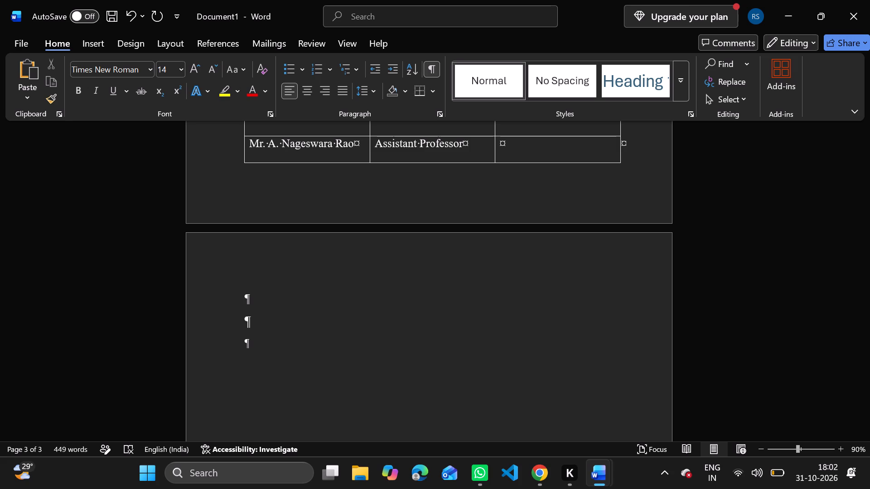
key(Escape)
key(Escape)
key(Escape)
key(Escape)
Delete the extra empty paragraphs on page 3 and try to remove the last one.
key(BackSpace)
key(BackSpace)
key(BackSpace)
key(BackSpace)
key(BackSpace)
key(Right)
key(BackSpace)
key(Right)
key(BackSpace)
key(Right)
key(BackSpace)
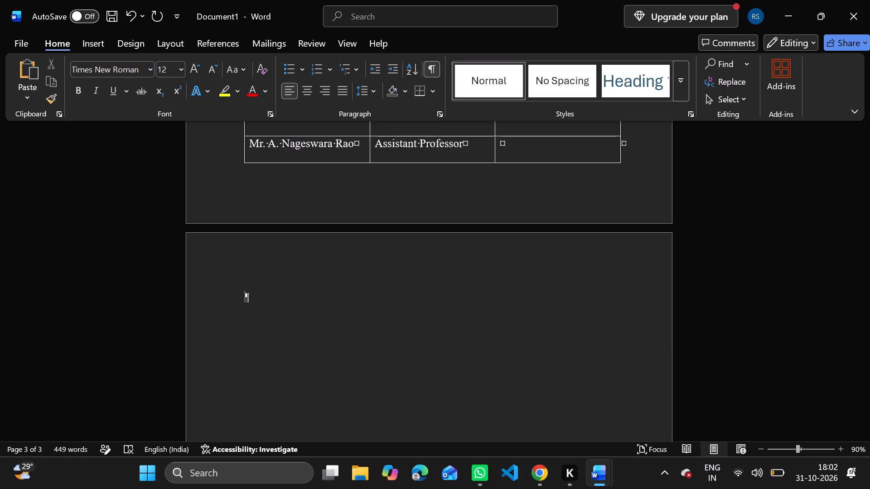
Look over the document's tables and block diagram, and compare them with the pages of abstract-atl.pdf in Chrome.
click(394, 373)
scroll(394, 373, up, 9)
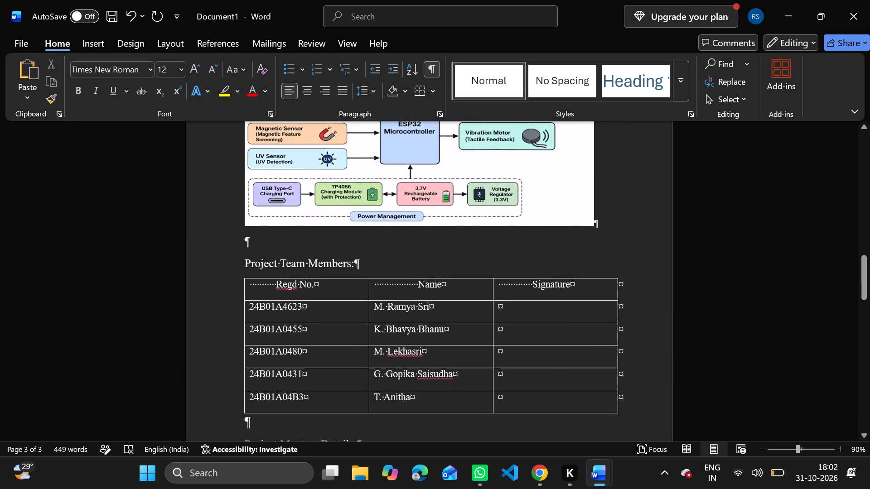
scroll(394, 373, up, 3)
scroll(394, 373, down, 8)
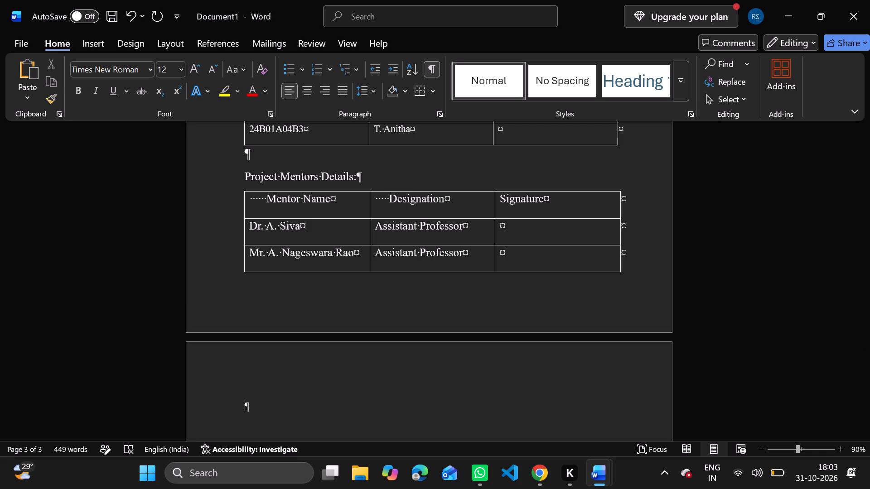
click(537, 472)
scroll(423, 284, up, 4)
scroll(423, 284, down, 1)
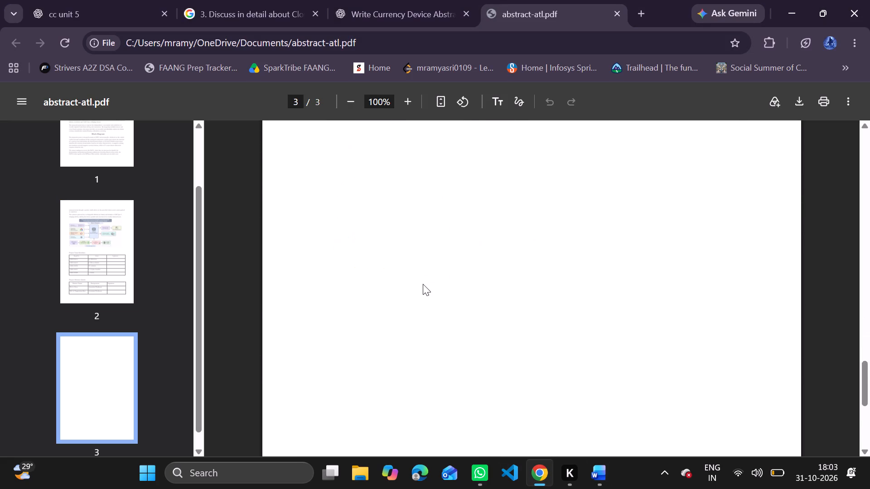
scroll(423, 284, down, 3)
scroll(423, 284, up, 13)
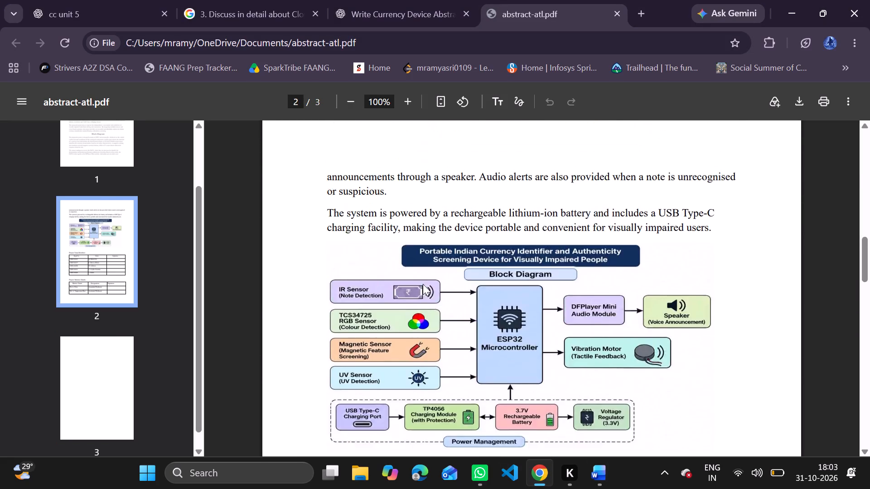
scroll(423, 284, up, 2)
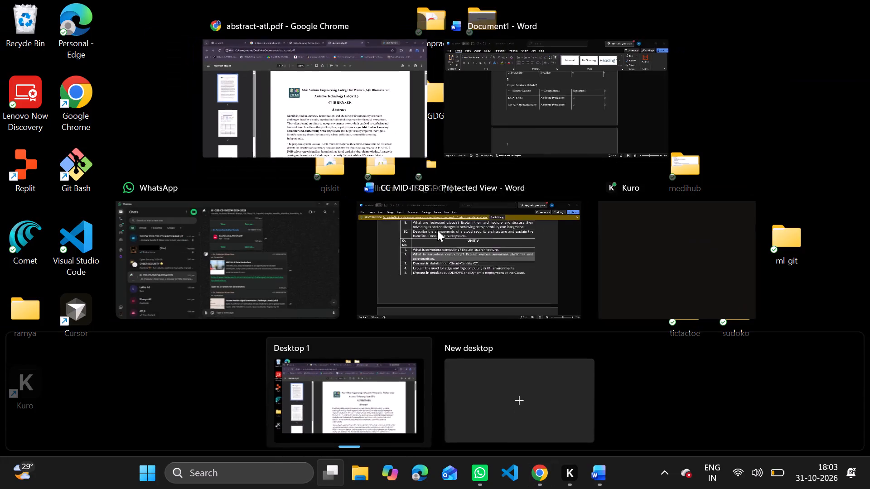
Switch back to Document1 in Word and hide the formatting marks.
click(529, 120)
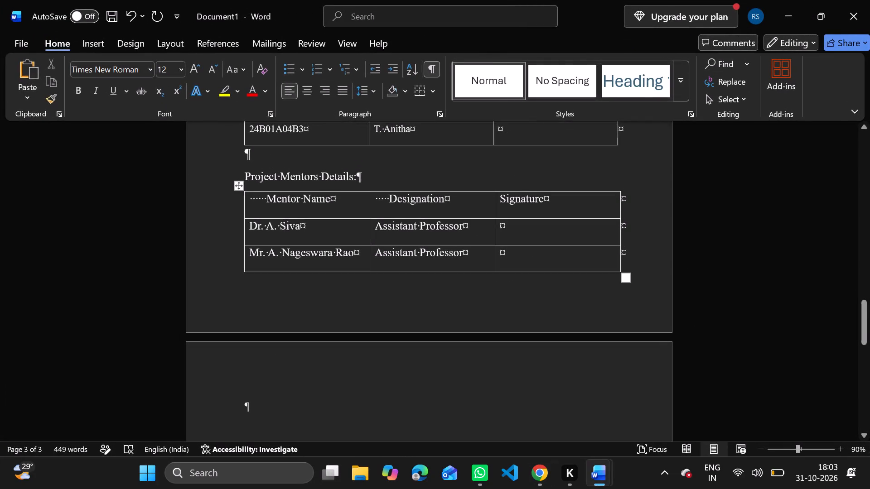
scroll(502, 248, down, 3)
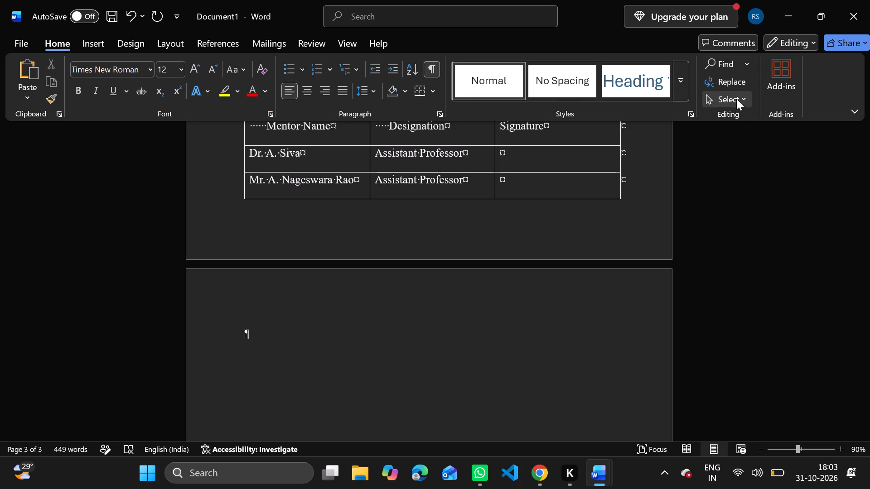
click(849, 112)
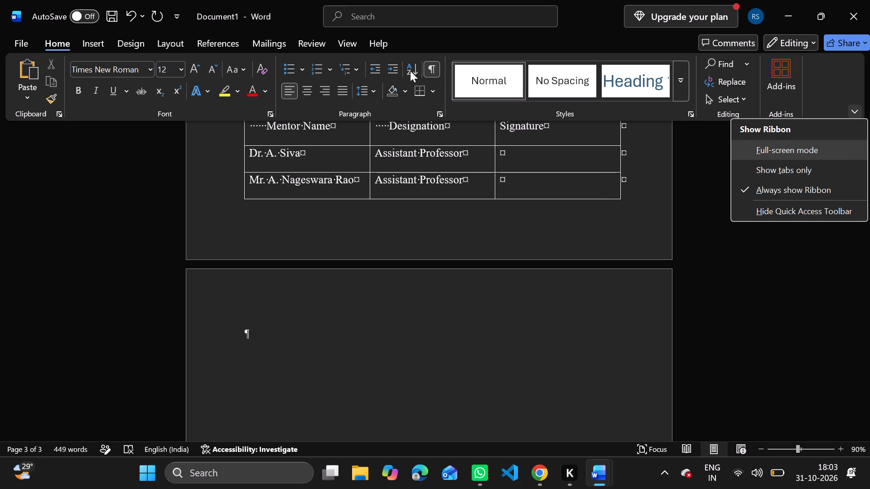
click(432, 71)
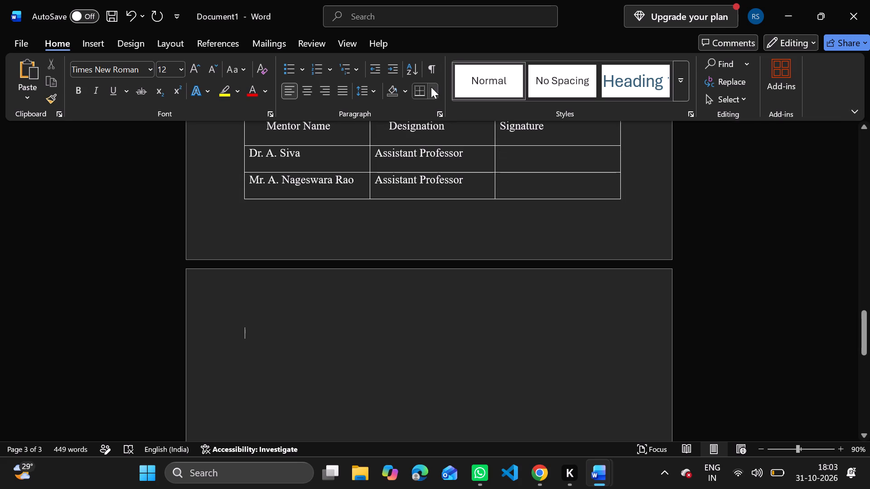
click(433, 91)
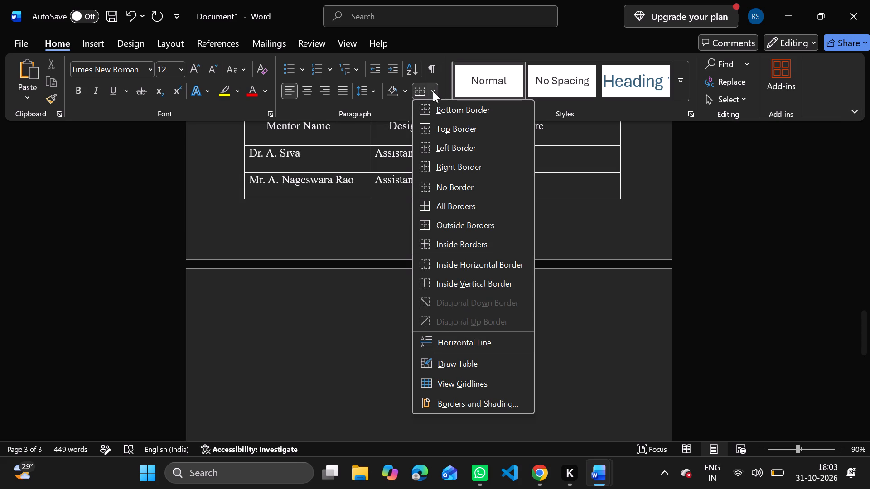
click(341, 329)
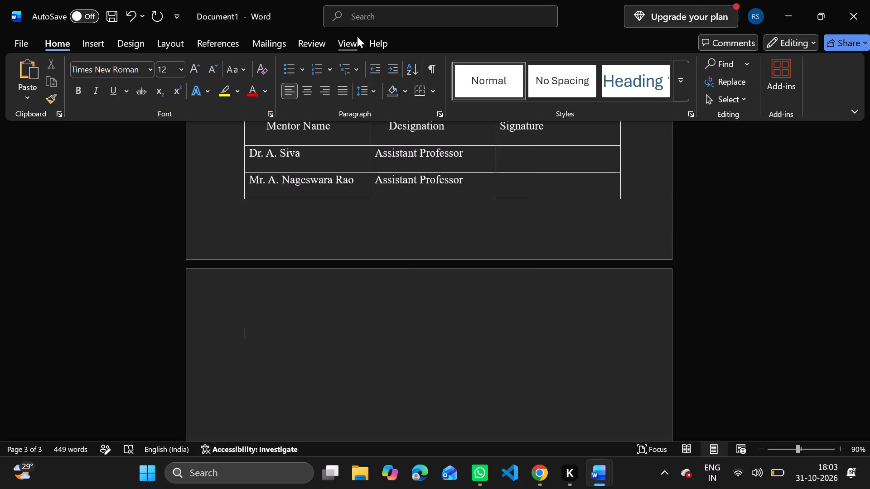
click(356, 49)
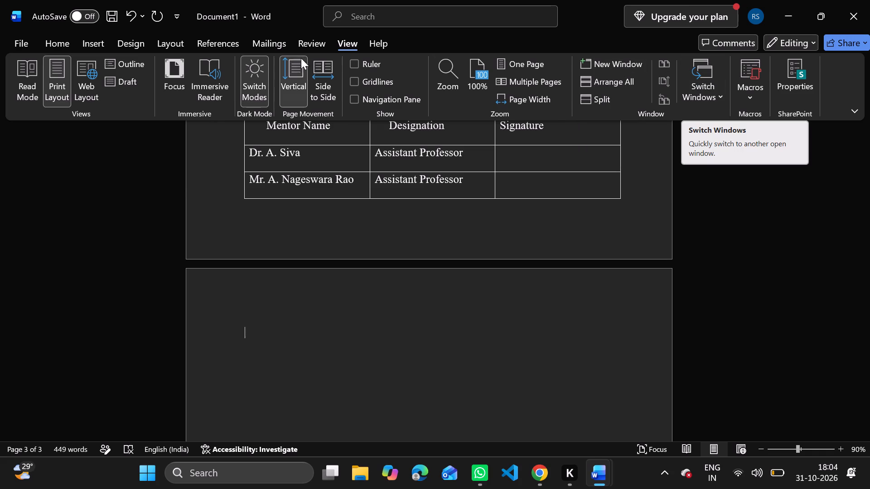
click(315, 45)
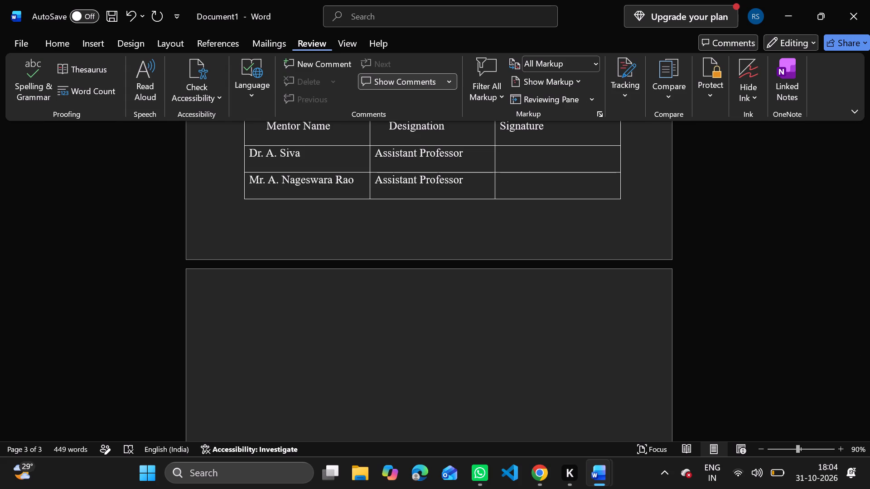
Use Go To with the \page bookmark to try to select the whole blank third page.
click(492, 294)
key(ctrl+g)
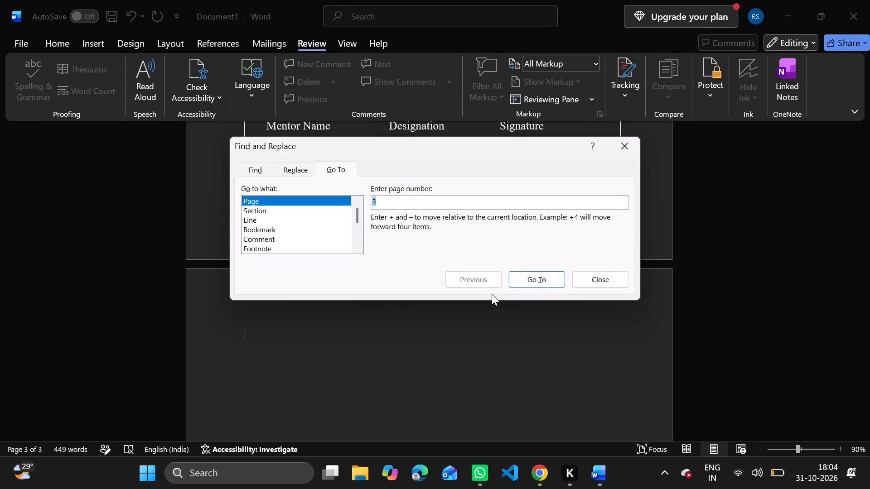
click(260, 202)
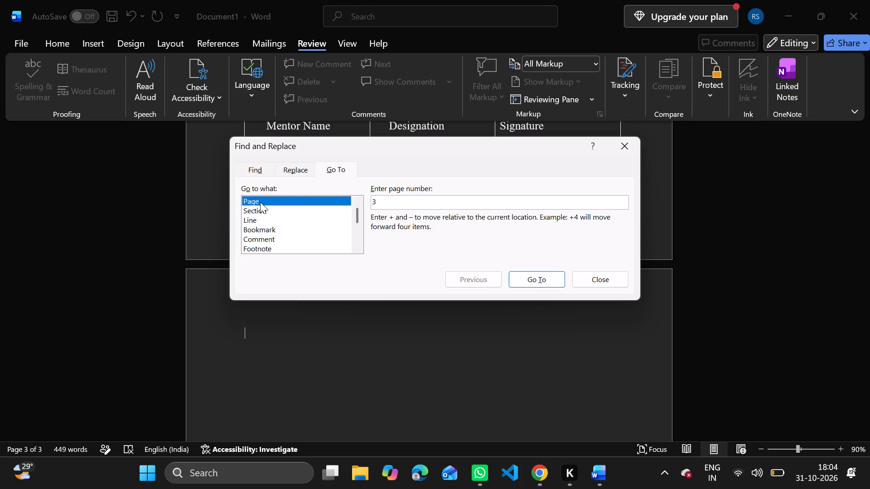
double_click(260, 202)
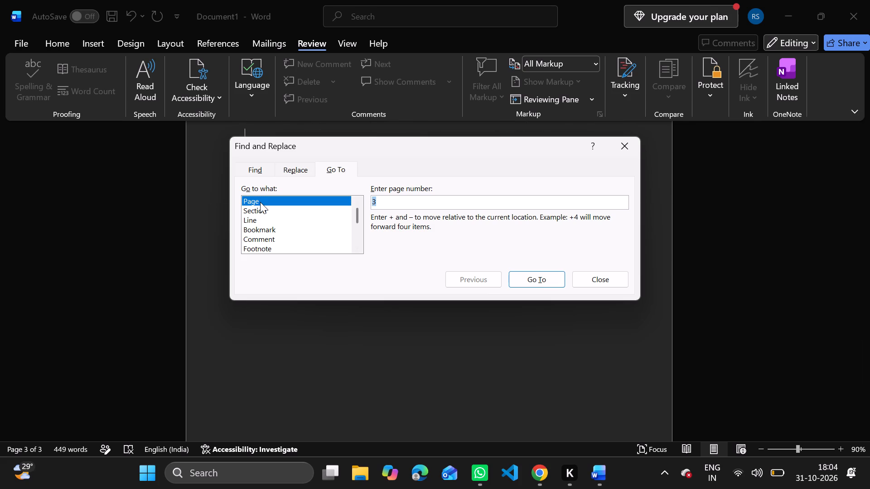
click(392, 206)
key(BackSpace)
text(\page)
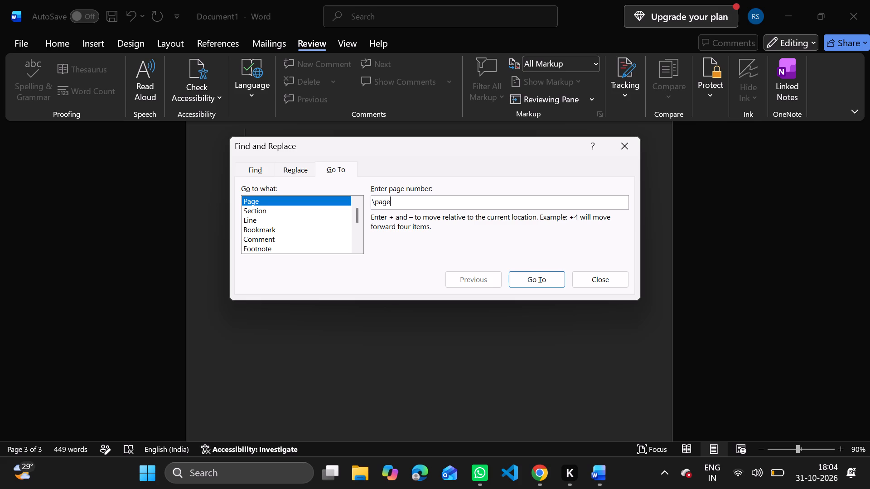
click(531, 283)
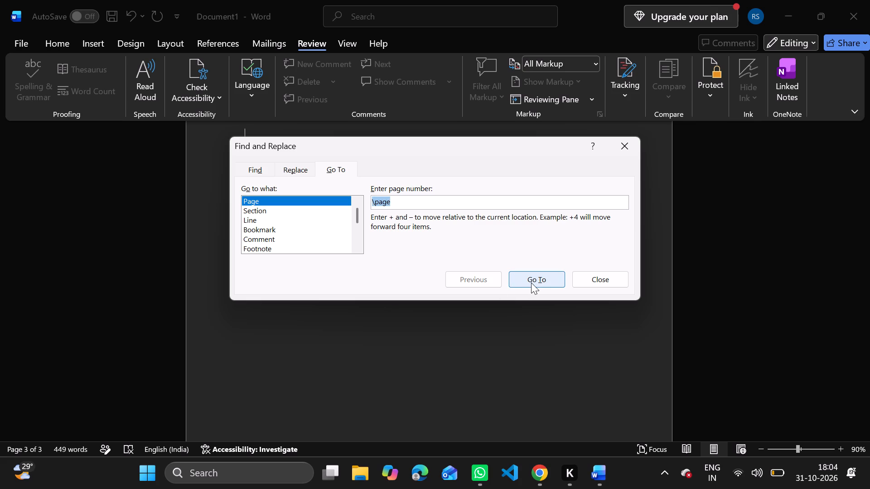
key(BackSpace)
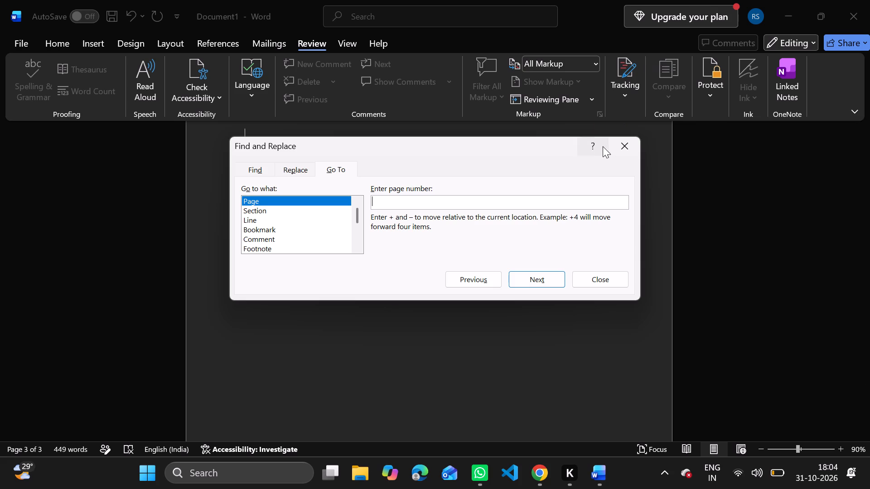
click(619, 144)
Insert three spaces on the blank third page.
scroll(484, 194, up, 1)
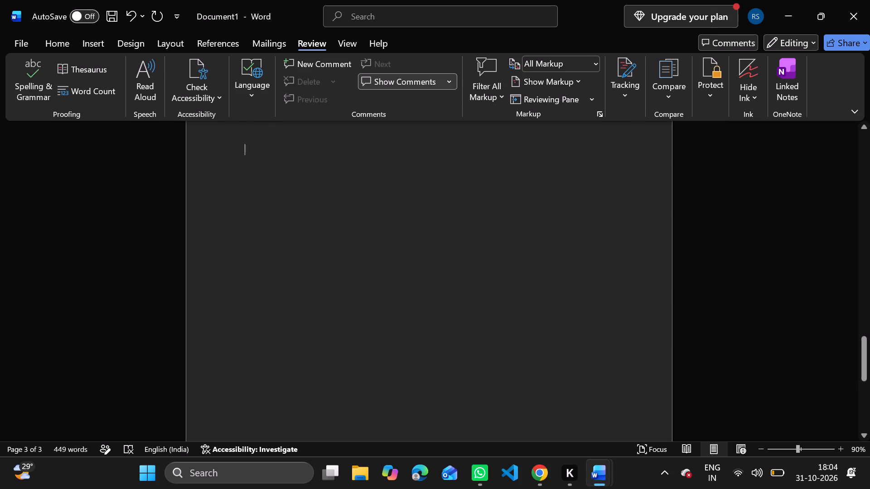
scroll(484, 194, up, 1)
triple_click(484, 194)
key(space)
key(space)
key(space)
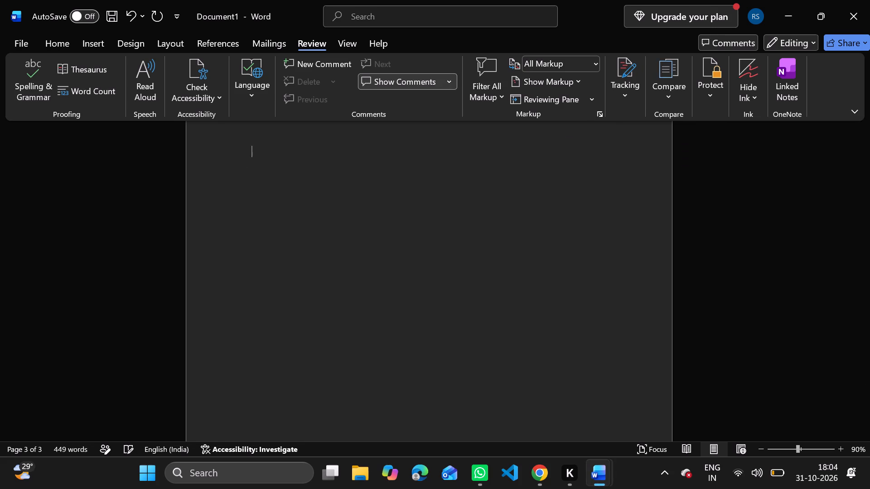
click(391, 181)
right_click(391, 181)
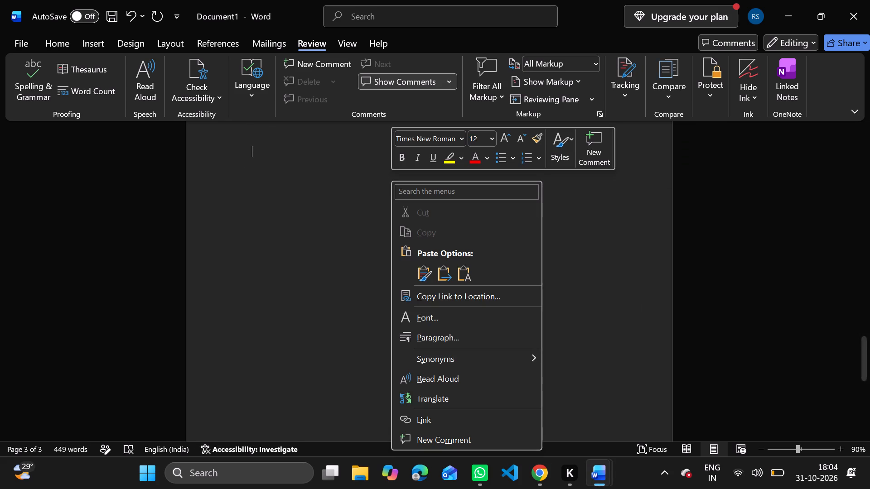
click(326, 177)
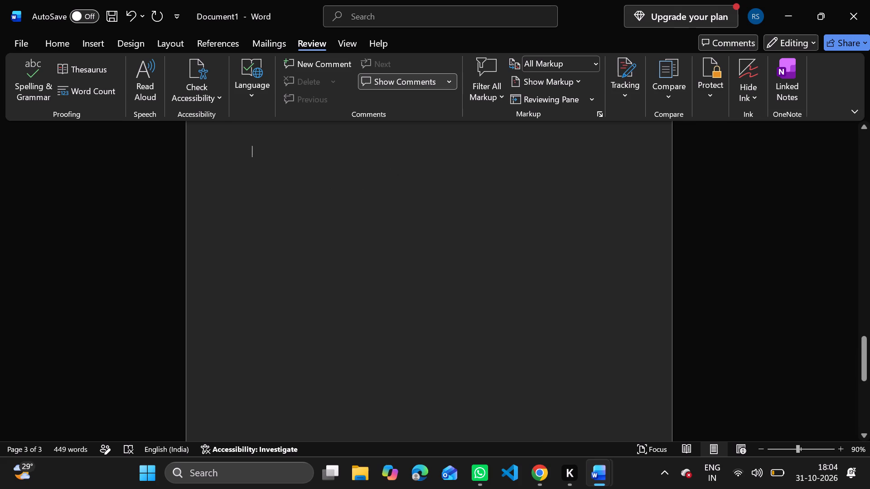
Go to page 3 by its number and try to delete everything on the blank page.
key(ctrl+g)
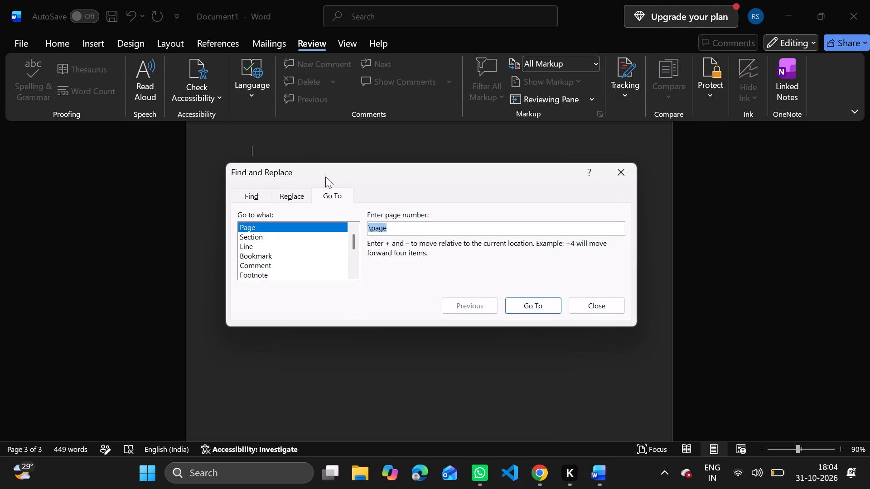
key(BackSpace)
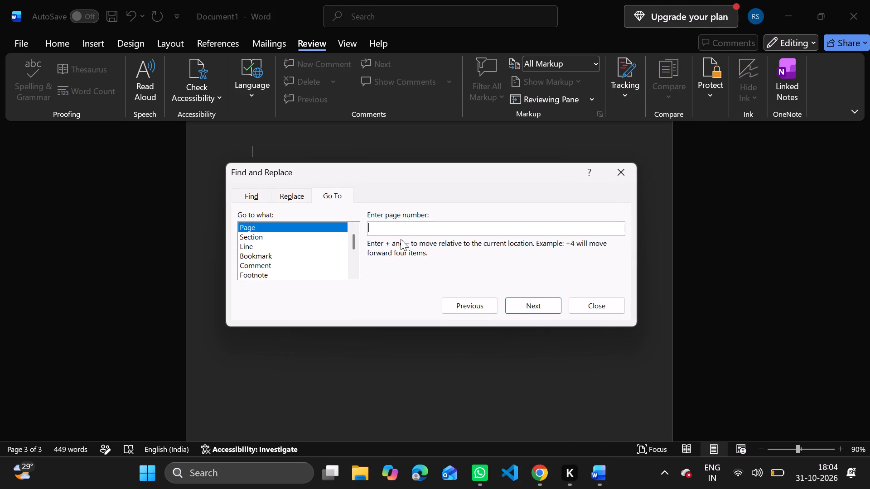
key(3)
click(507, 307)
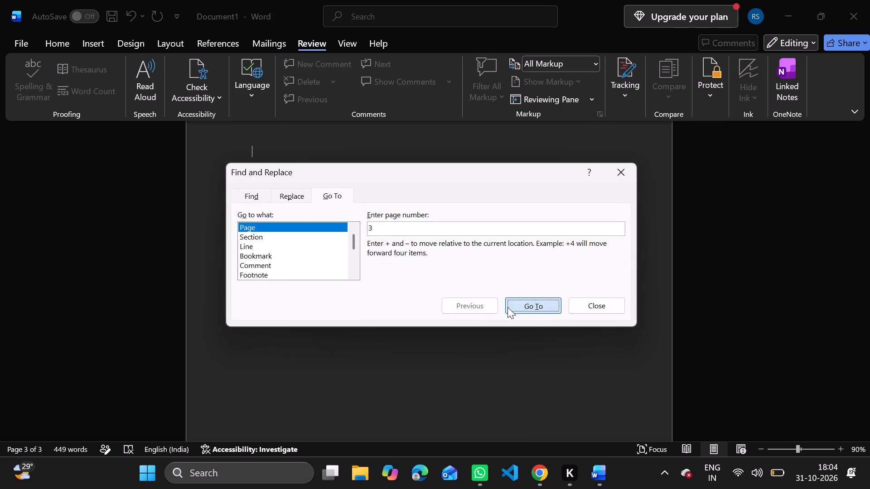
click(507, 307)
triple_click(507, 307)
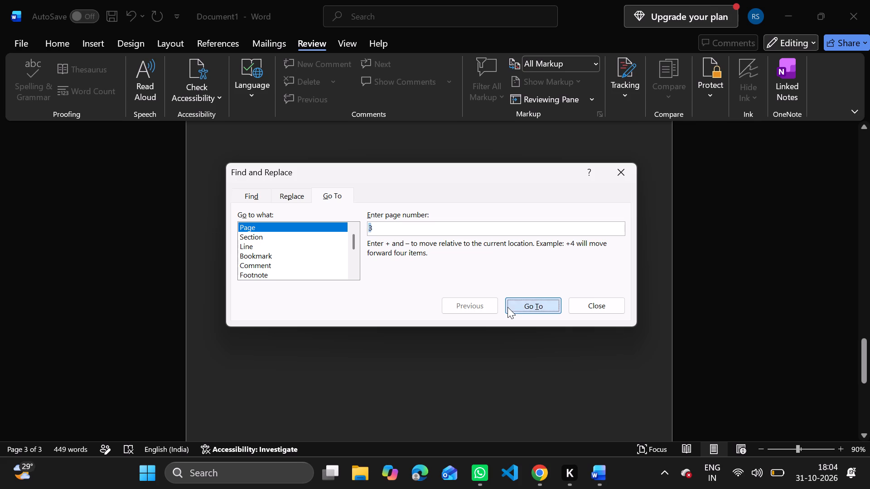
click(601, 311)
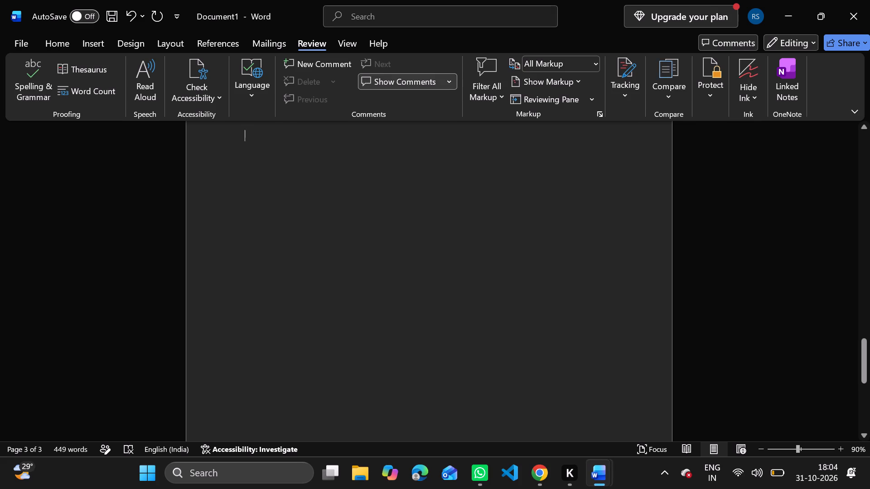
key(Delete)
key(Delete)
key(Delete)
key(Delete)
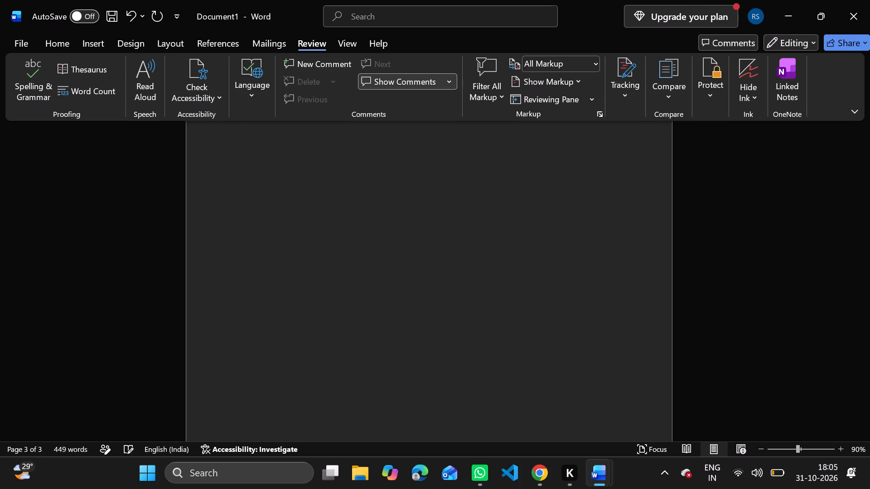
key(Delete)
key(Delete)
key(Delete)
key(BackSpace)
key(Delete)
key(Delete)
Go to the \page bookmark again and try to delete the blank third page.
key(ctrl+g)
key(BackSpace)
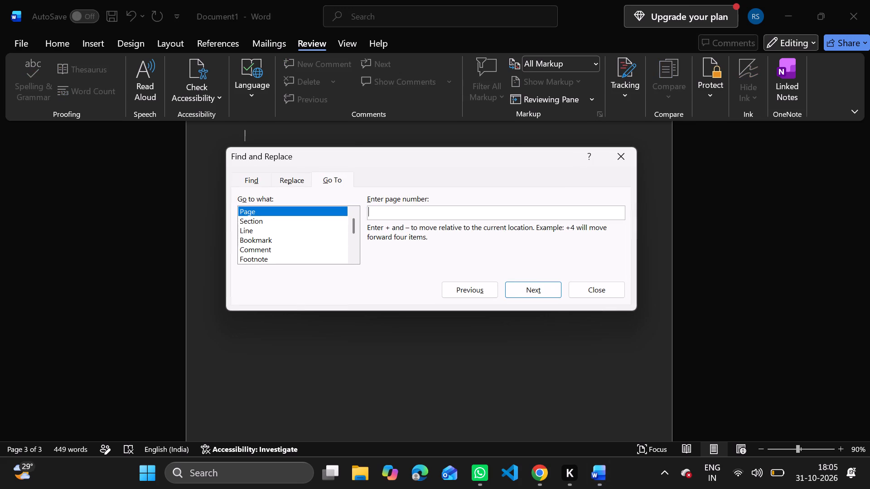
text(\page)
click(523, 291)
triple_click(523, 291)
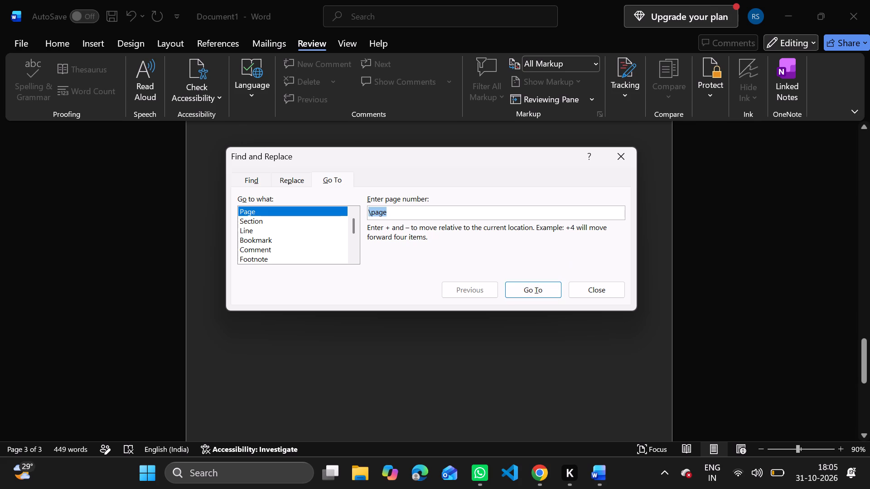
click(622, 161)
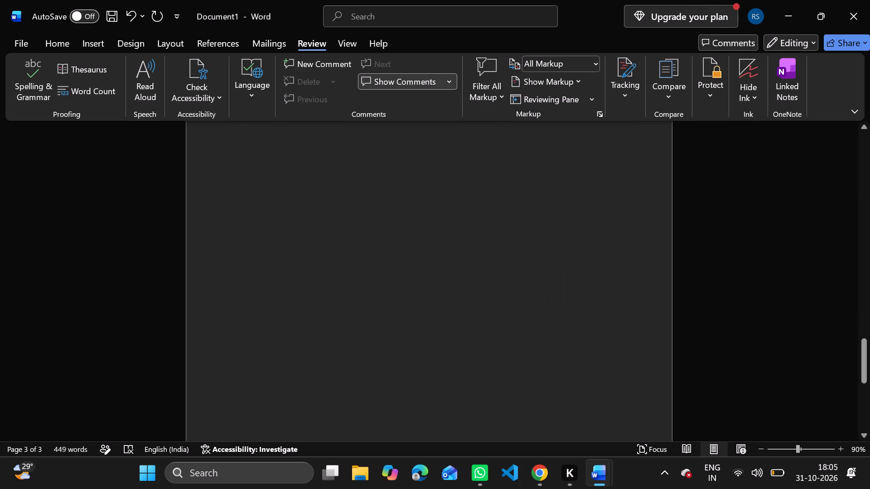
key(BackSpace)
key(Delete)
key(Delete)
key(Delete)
Show the Navigation pane beside the document.
scroll(621, 168, up, 2)
click(355, 47)
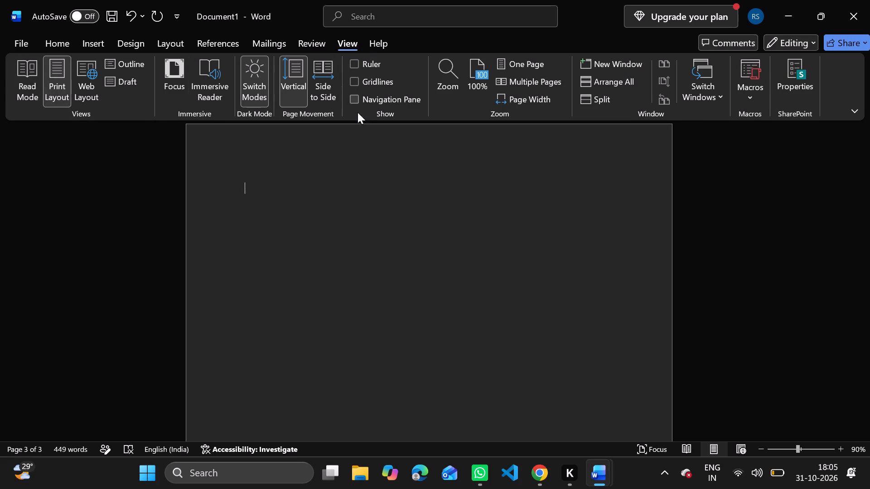
click(352, 102)
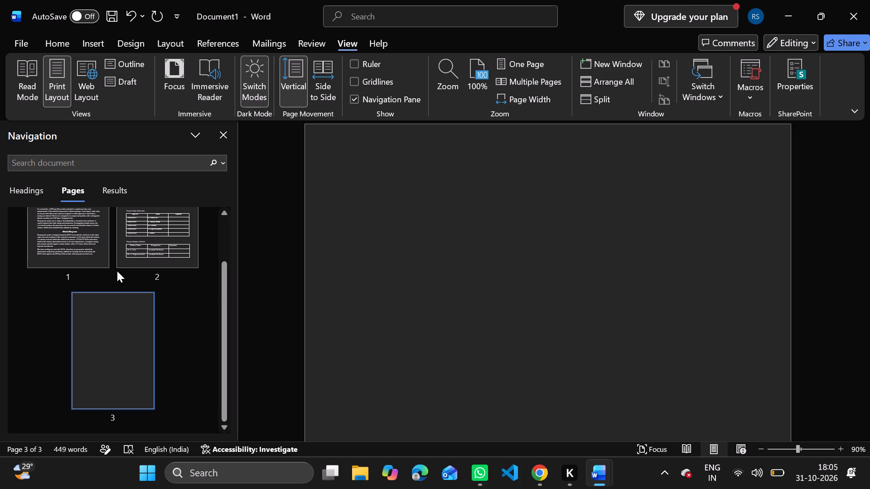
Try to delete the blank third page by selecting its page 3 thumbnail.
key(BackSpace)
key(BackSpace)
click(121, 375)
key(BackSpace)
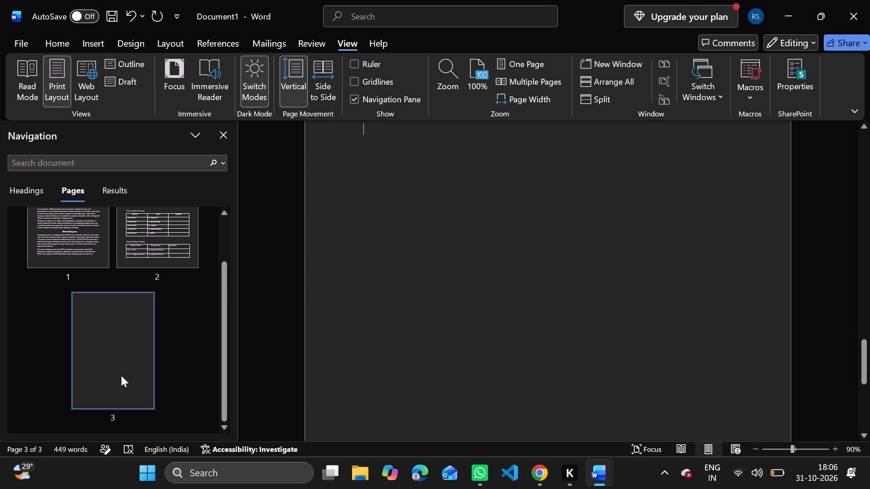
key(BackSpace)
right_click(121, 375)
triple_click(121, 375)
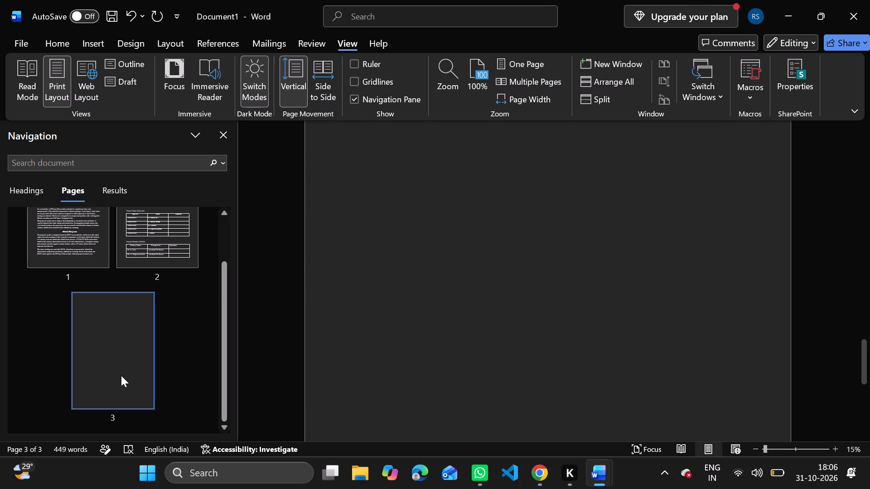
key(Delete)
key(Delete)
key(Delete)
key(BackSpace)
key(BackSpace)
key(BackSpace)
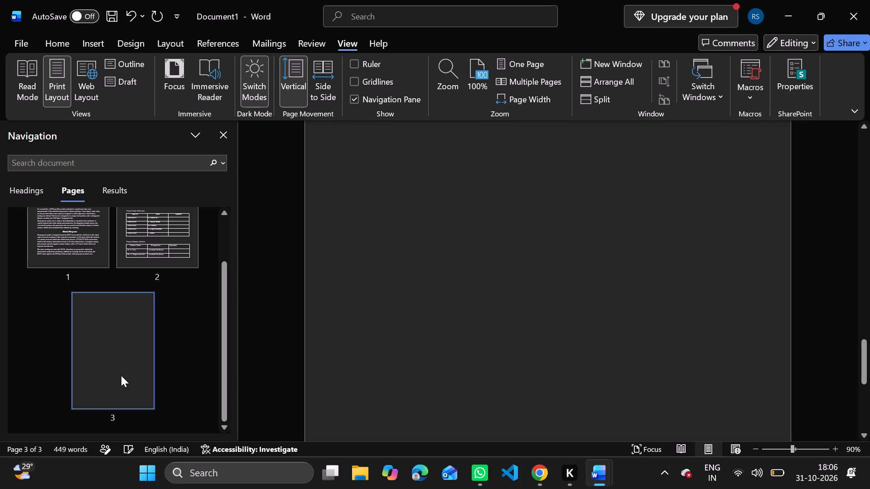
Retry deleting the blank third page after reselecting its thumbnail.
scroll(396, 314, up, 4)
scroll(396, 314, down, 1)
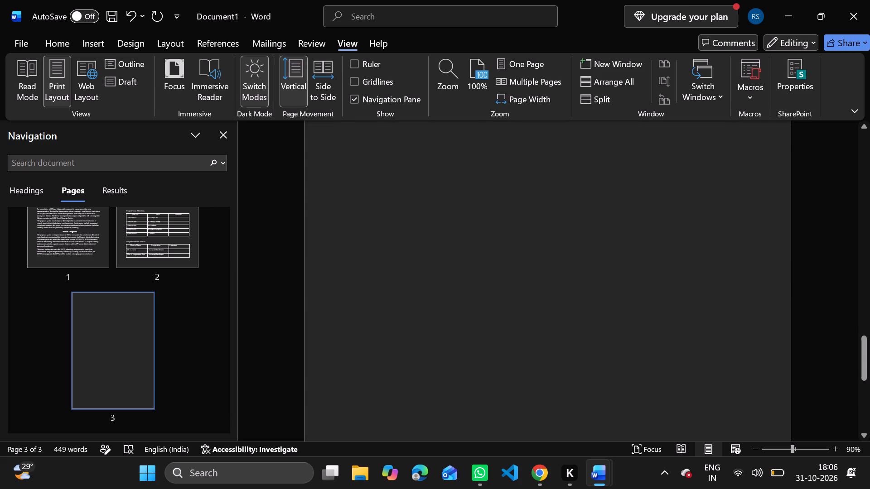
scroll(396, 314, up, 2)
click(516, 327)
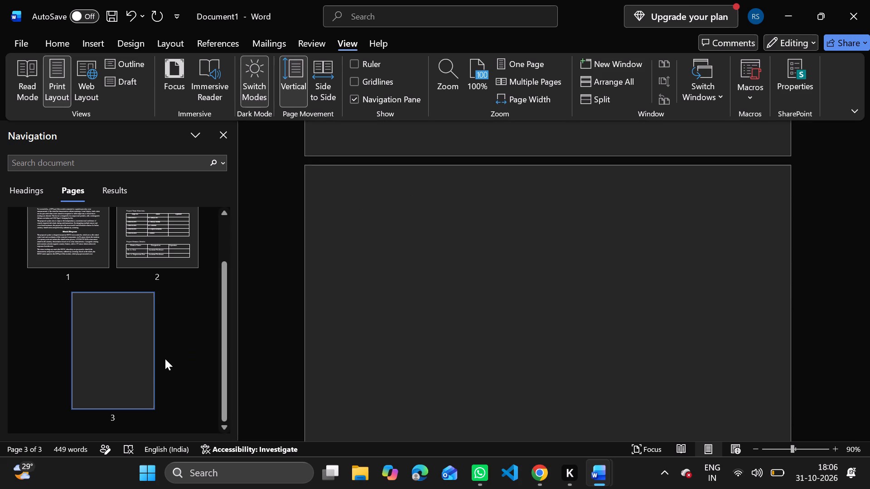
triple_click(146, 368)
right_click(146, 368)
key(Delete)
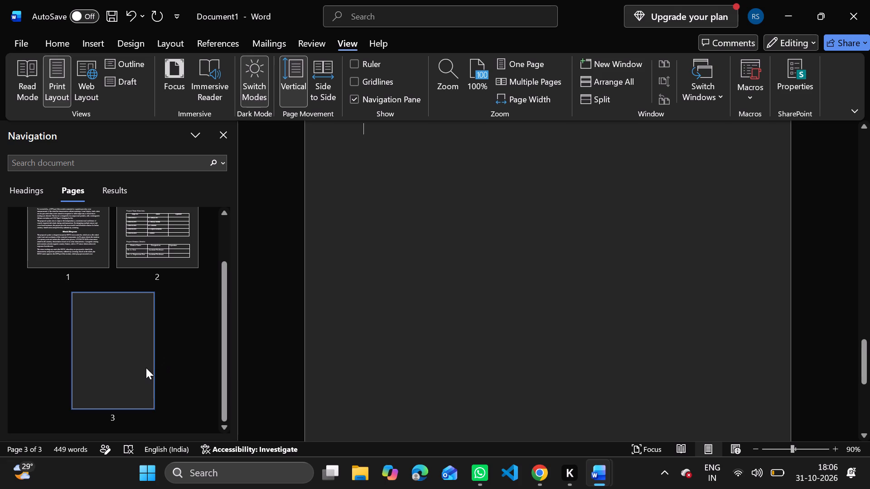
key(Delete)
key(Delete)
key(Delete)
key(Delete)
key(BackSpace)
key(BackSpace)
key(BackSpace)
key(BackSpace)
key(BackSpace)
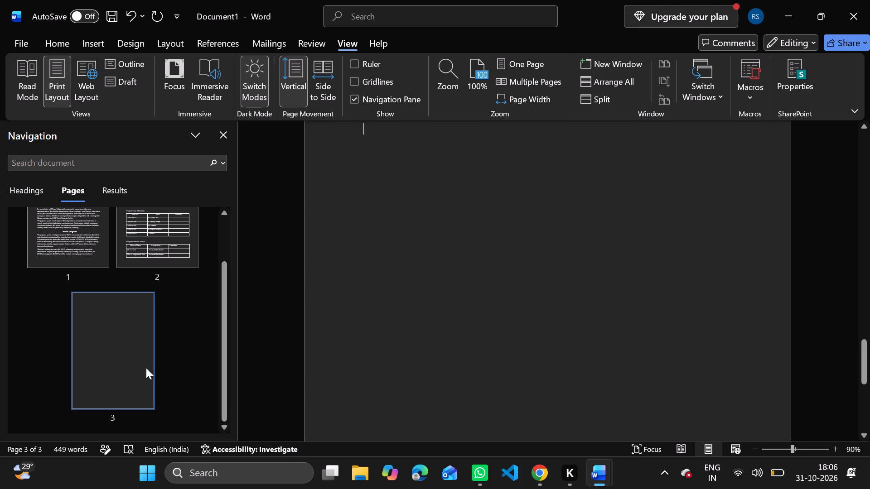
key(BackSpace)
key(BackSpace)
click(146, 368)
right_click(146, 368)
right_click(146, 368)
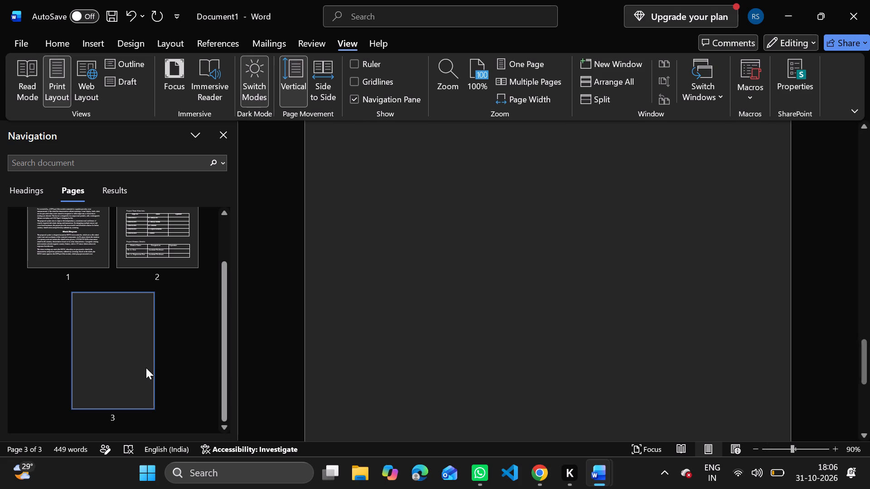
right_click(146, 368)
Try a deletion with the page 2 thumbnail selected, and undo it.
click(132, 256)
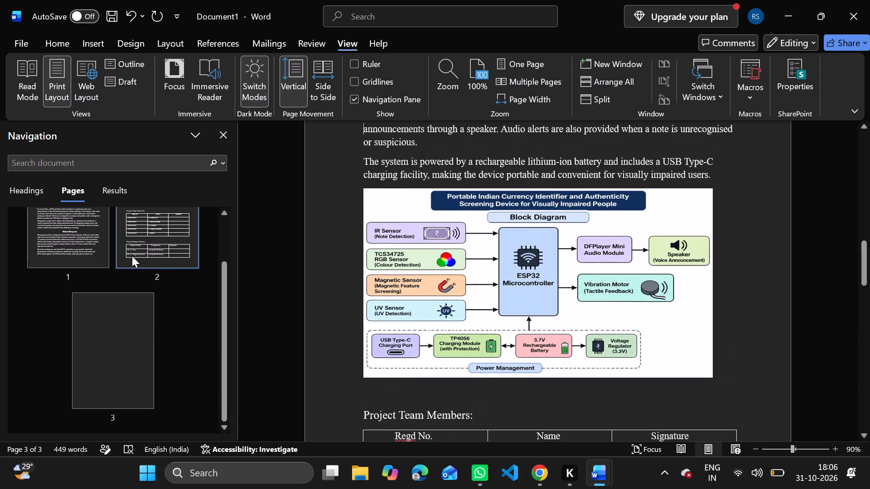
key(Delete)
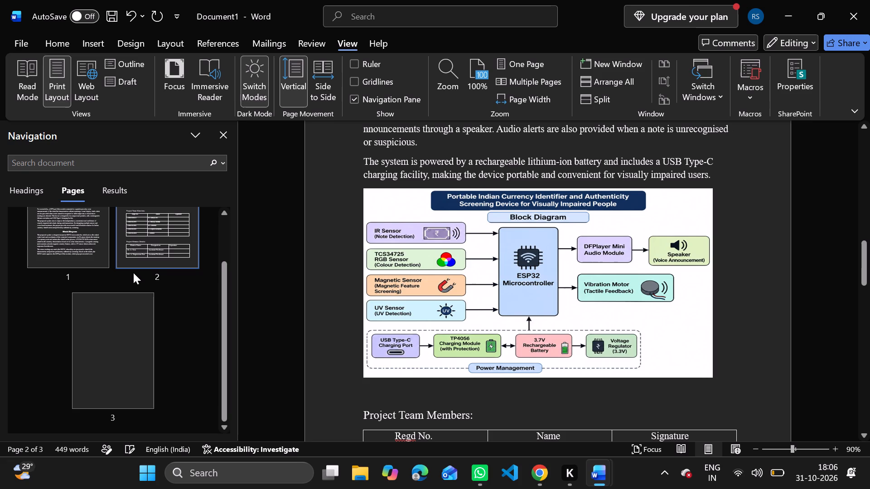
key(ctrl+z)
Check the page 3 thumbnail for an option to remove the blank page.
scroll(321, 332, up, 2)
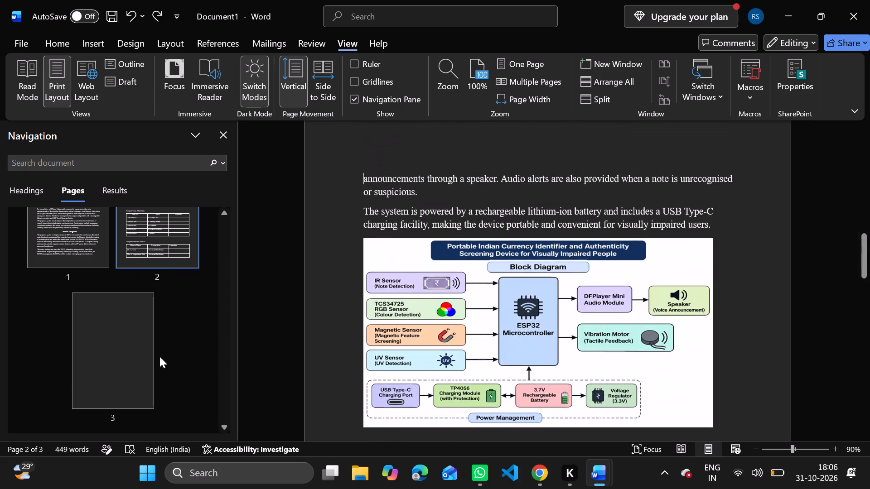
click(123, 362)
right_click(123, 362)
click(123, 362)
right_click(123, 362)
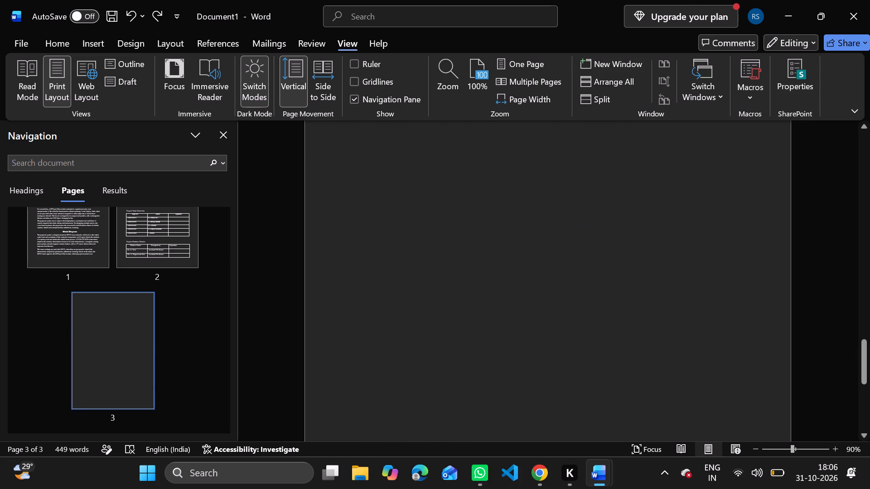
Hide the Navigation pane.
click(355, 103)
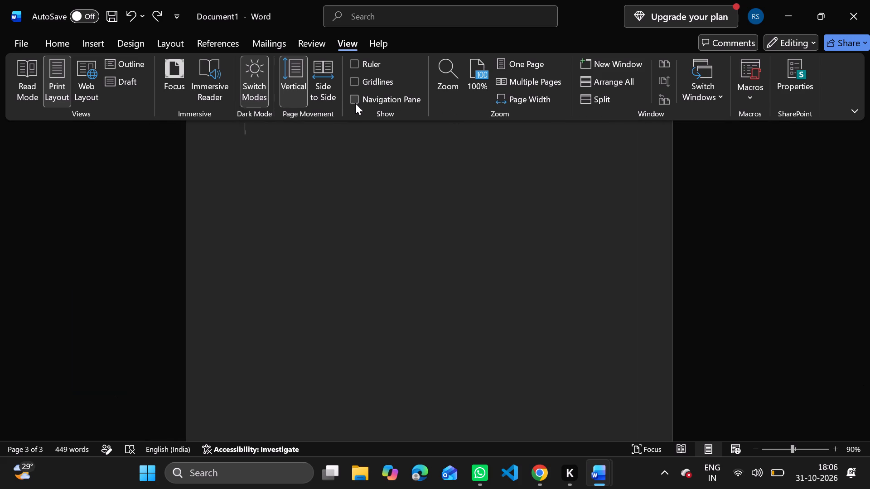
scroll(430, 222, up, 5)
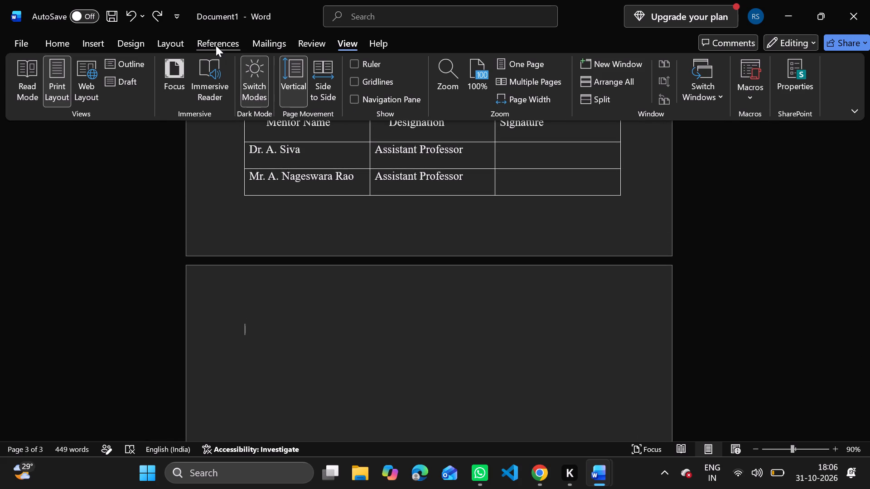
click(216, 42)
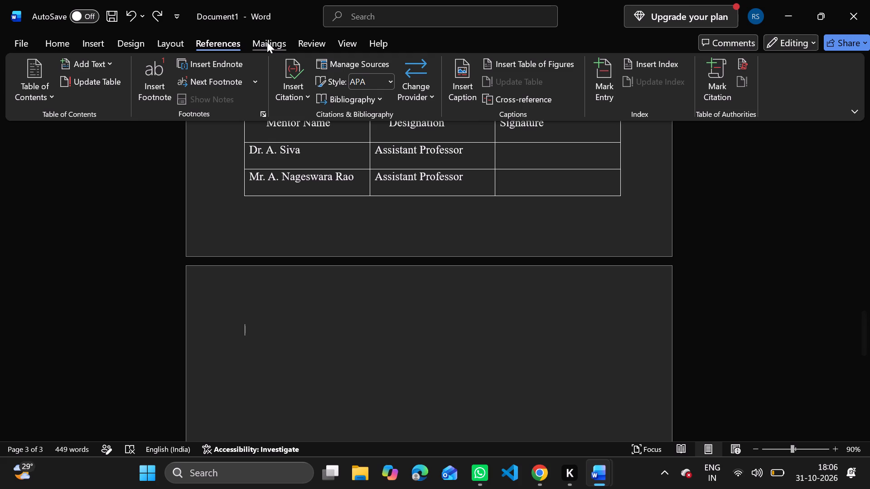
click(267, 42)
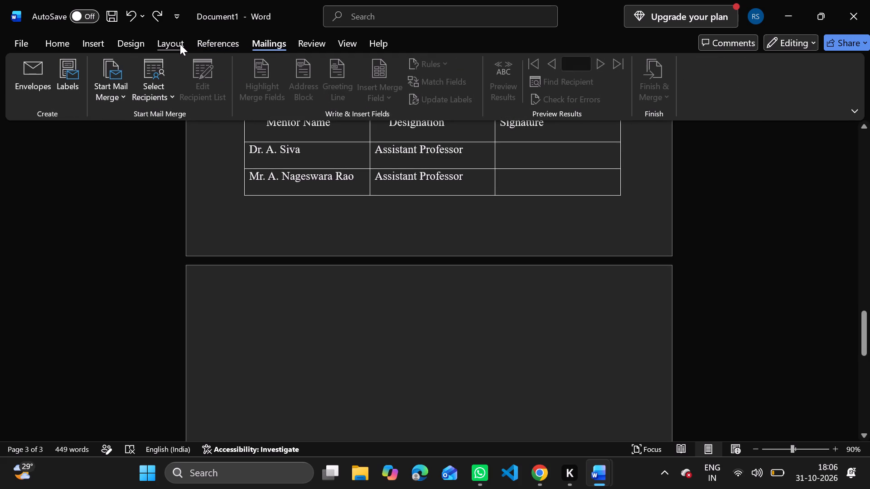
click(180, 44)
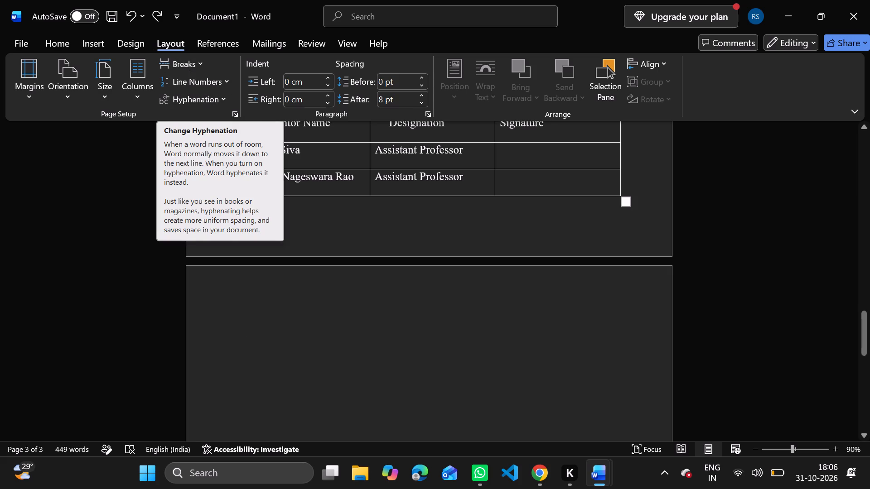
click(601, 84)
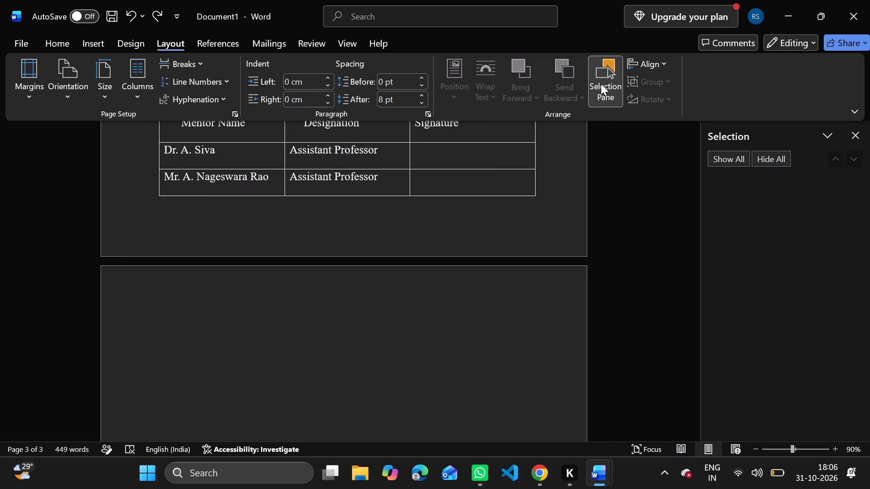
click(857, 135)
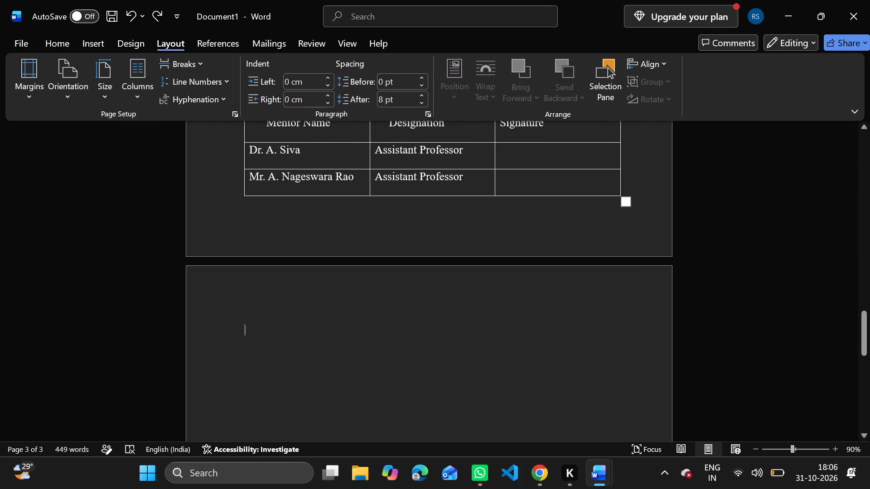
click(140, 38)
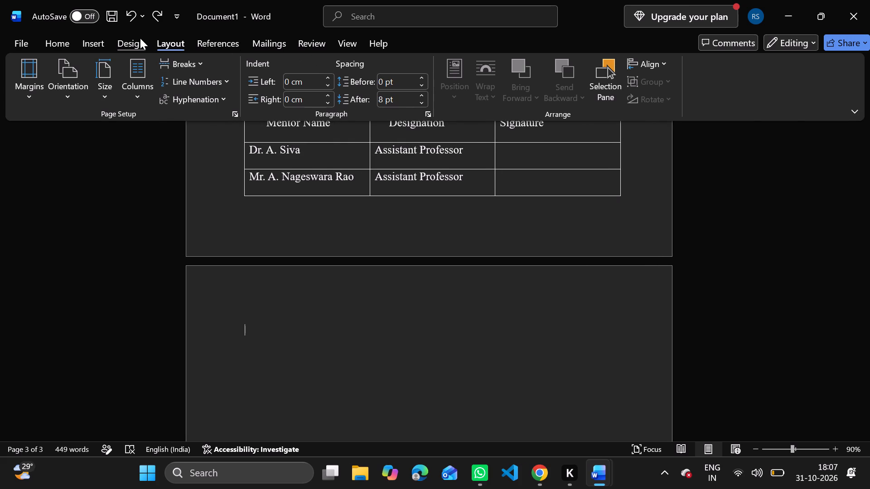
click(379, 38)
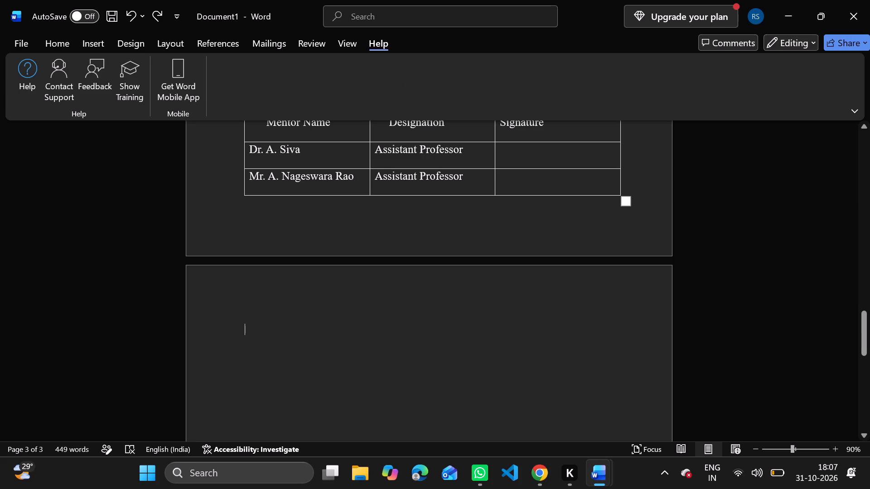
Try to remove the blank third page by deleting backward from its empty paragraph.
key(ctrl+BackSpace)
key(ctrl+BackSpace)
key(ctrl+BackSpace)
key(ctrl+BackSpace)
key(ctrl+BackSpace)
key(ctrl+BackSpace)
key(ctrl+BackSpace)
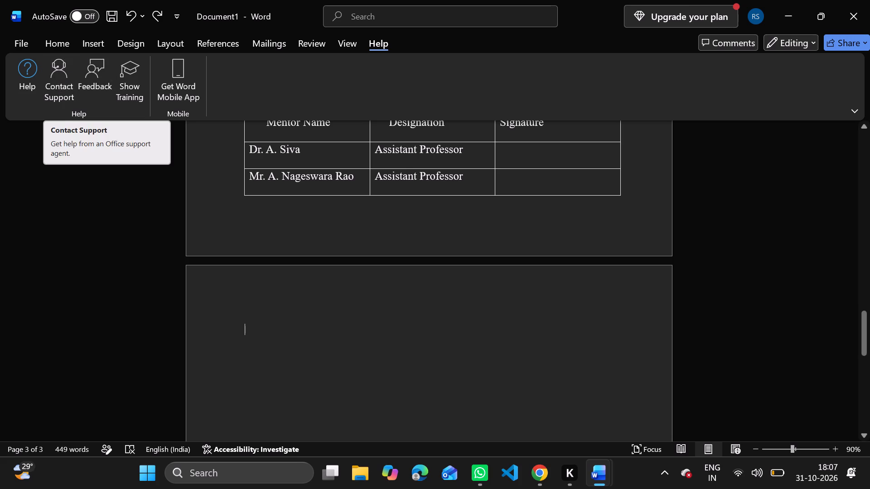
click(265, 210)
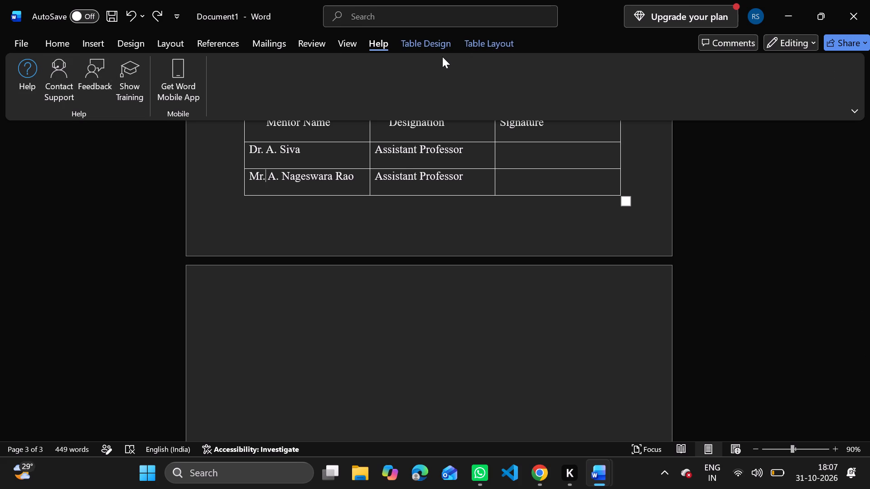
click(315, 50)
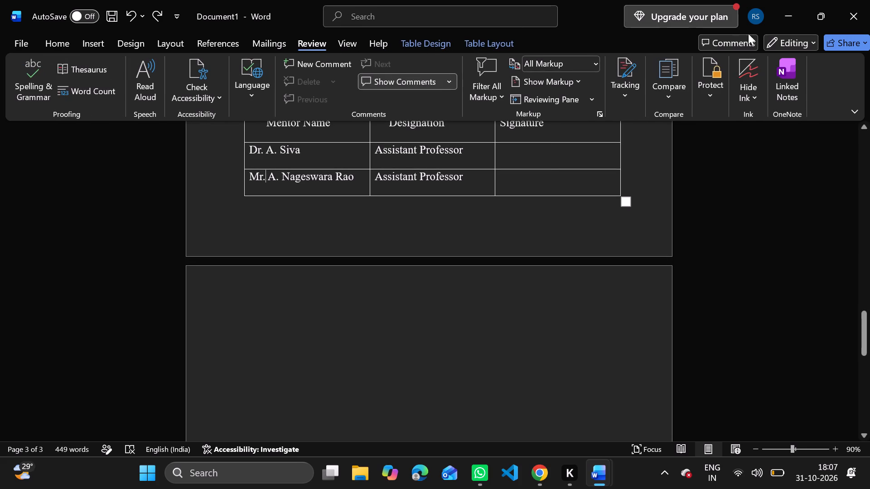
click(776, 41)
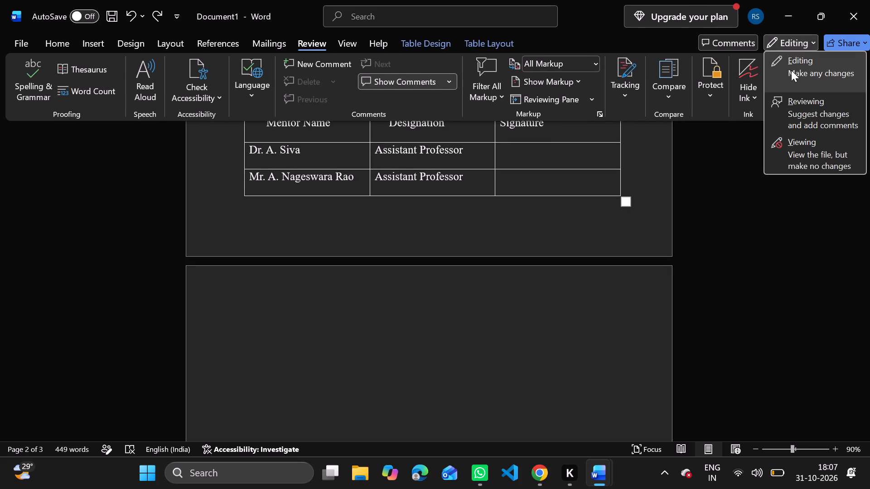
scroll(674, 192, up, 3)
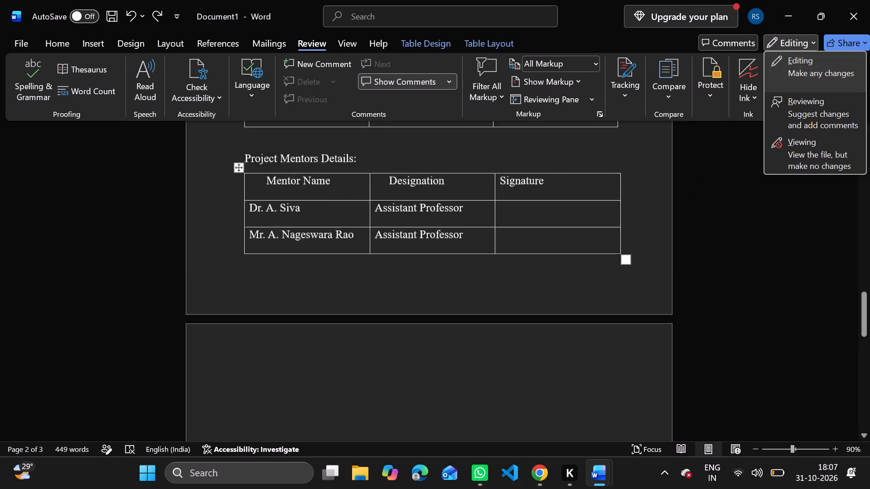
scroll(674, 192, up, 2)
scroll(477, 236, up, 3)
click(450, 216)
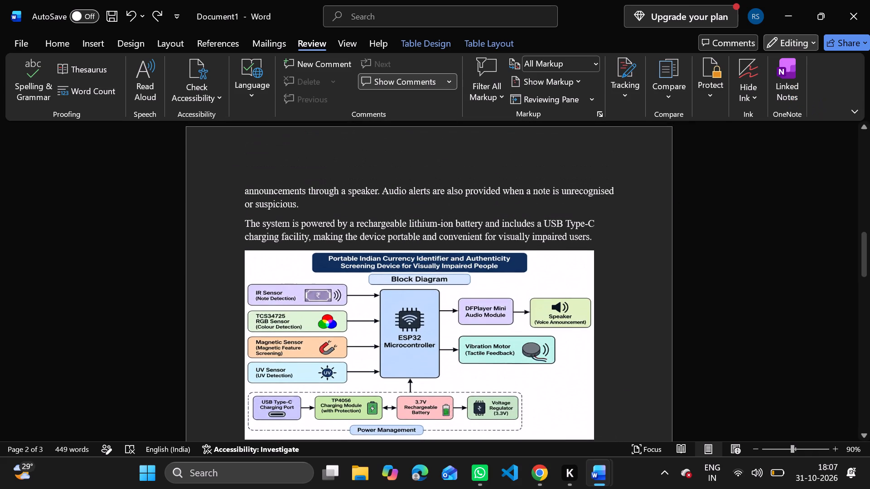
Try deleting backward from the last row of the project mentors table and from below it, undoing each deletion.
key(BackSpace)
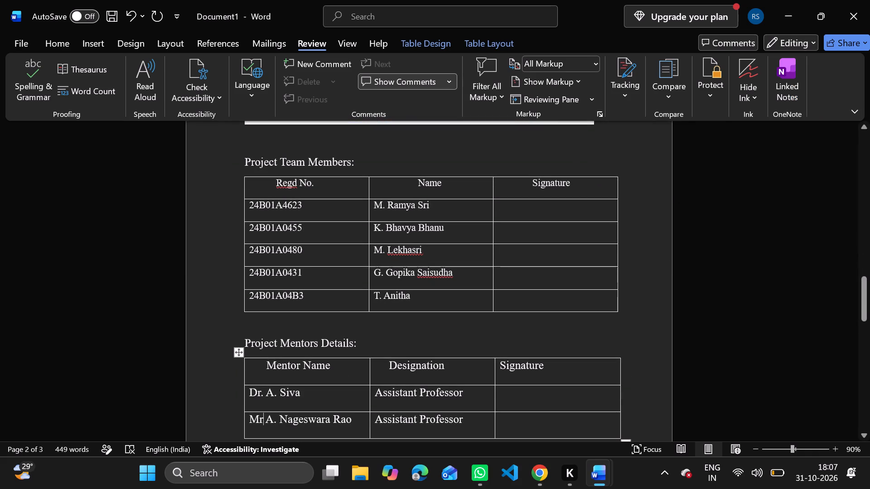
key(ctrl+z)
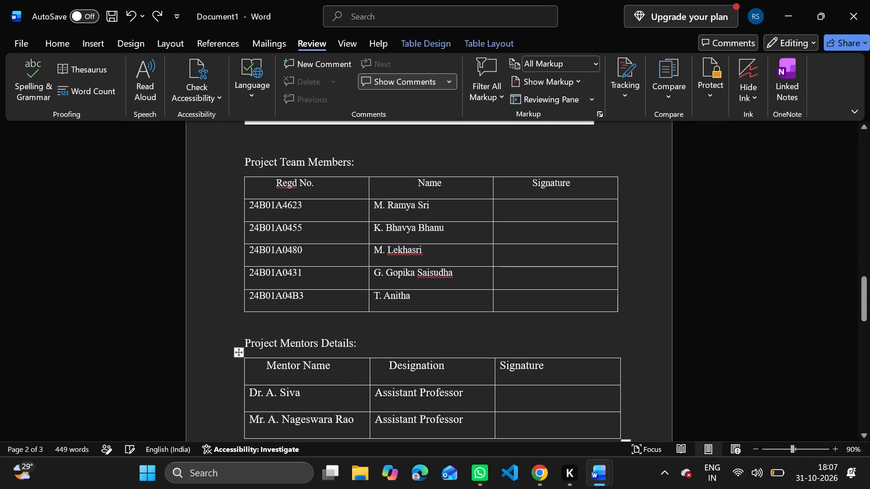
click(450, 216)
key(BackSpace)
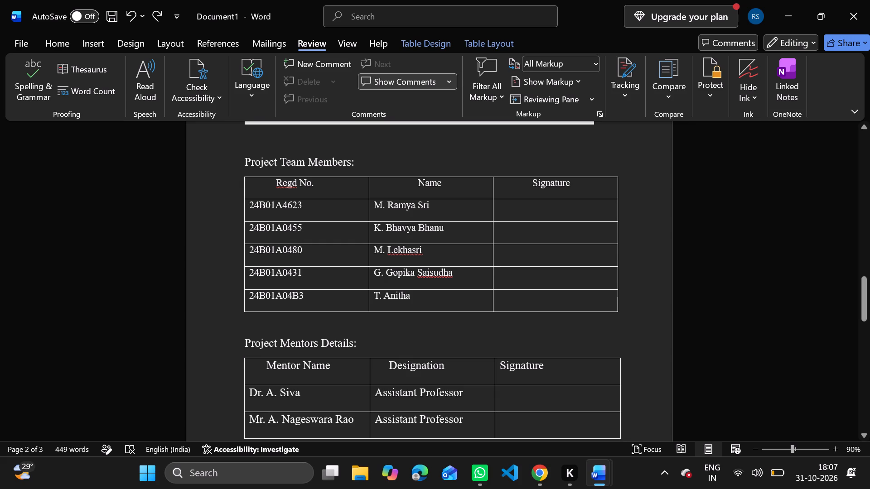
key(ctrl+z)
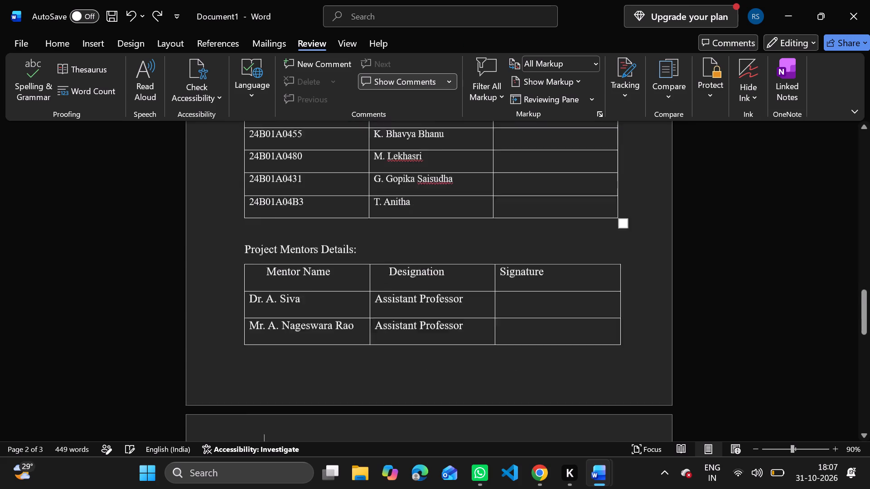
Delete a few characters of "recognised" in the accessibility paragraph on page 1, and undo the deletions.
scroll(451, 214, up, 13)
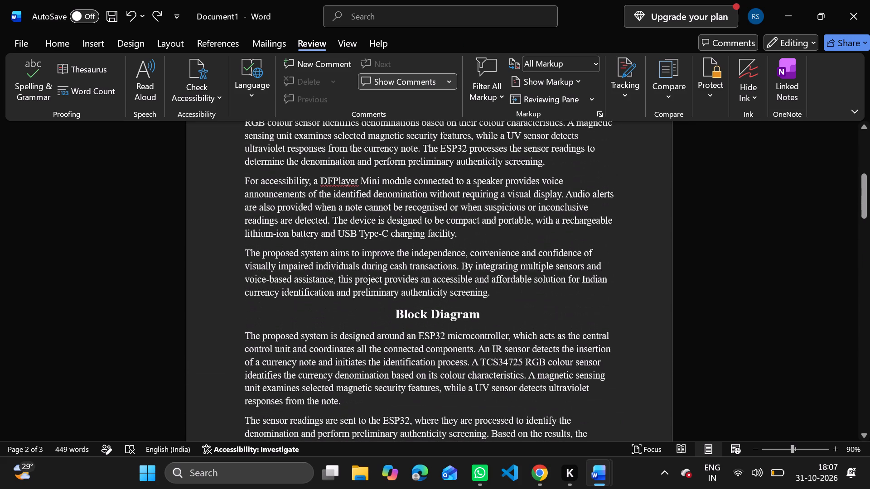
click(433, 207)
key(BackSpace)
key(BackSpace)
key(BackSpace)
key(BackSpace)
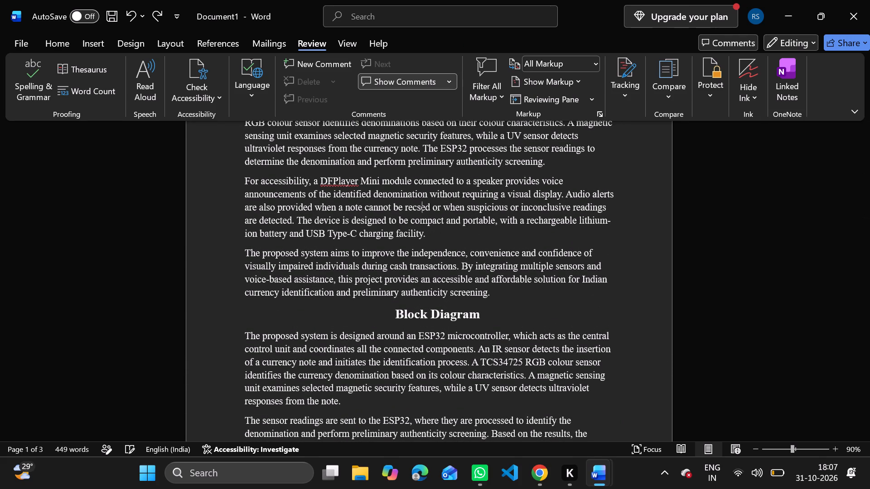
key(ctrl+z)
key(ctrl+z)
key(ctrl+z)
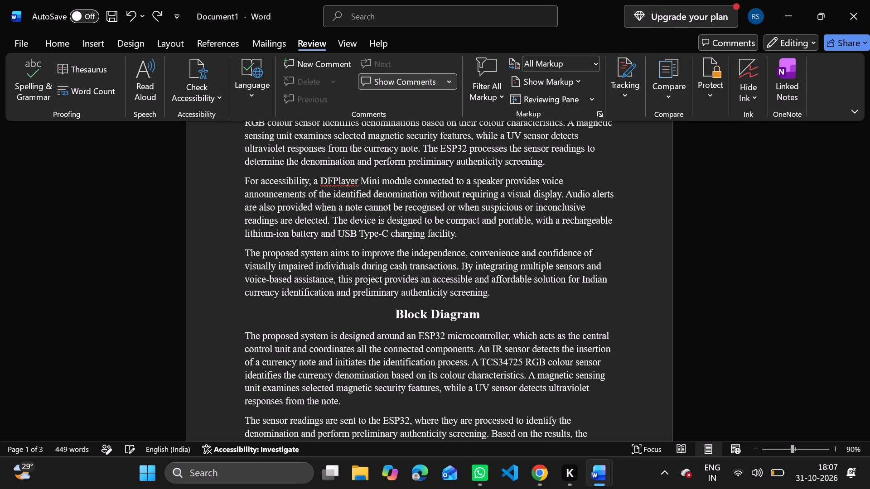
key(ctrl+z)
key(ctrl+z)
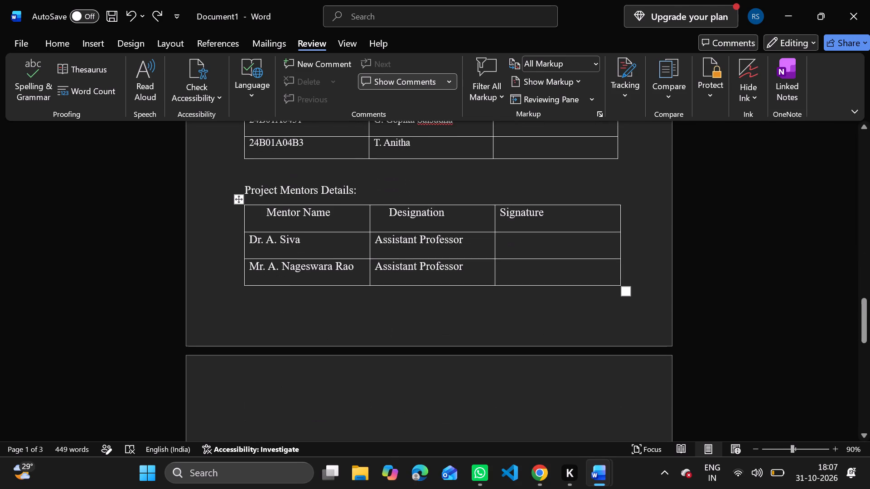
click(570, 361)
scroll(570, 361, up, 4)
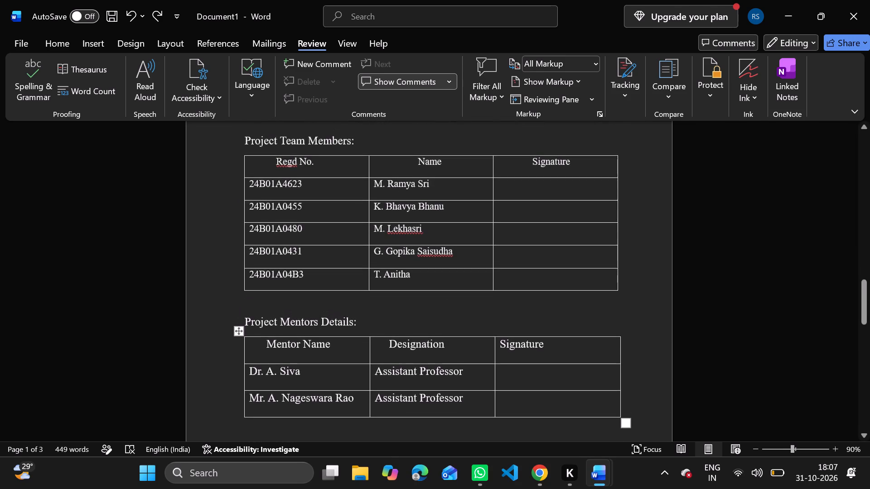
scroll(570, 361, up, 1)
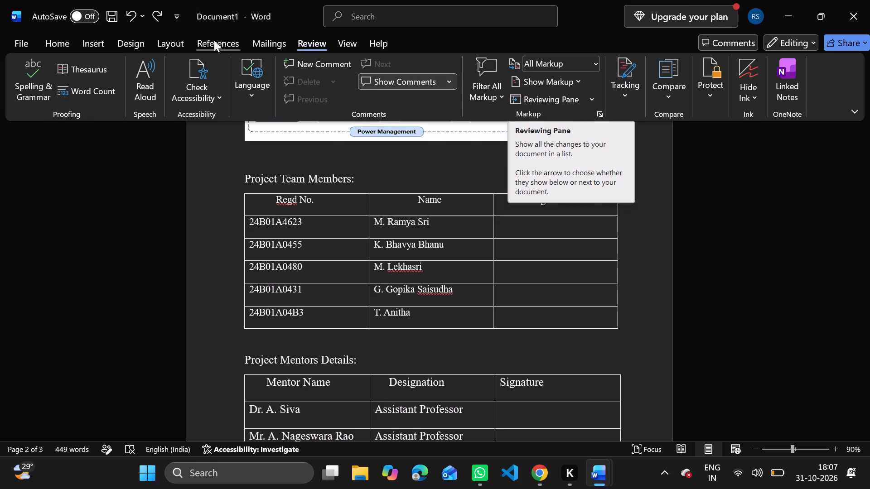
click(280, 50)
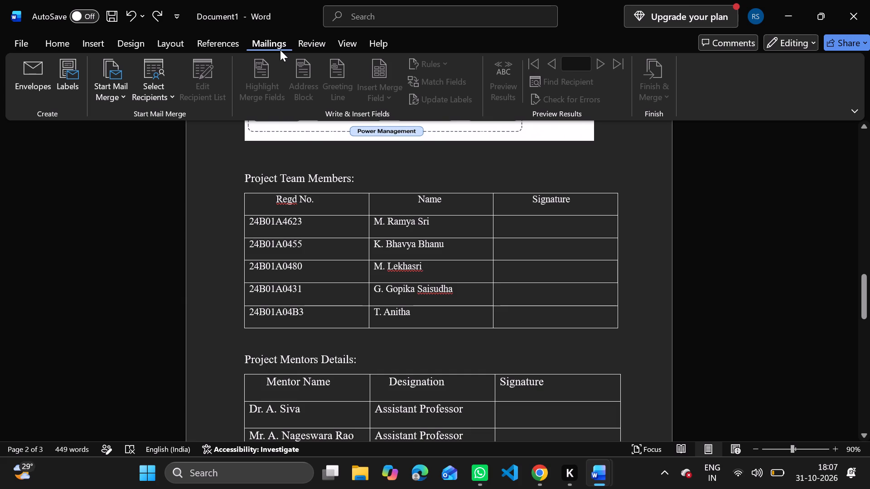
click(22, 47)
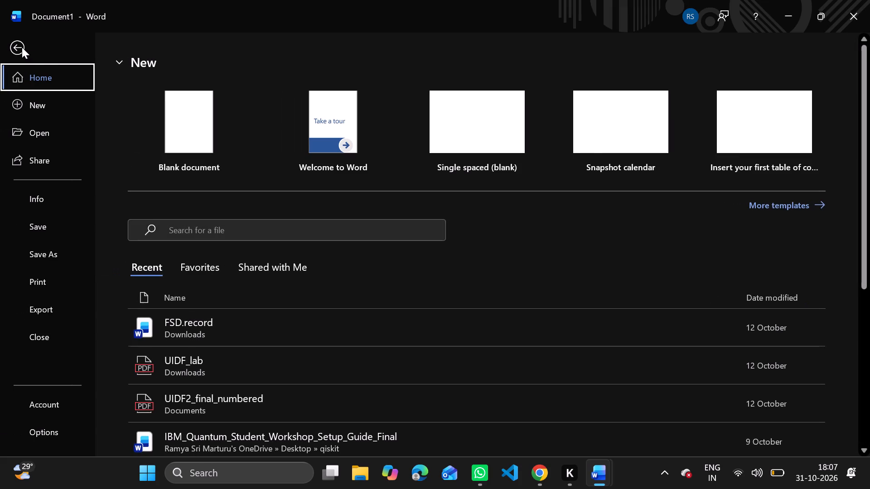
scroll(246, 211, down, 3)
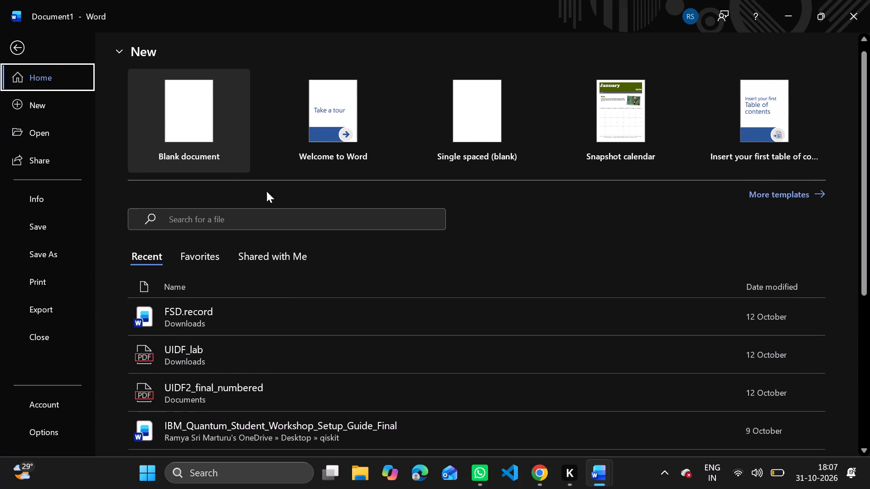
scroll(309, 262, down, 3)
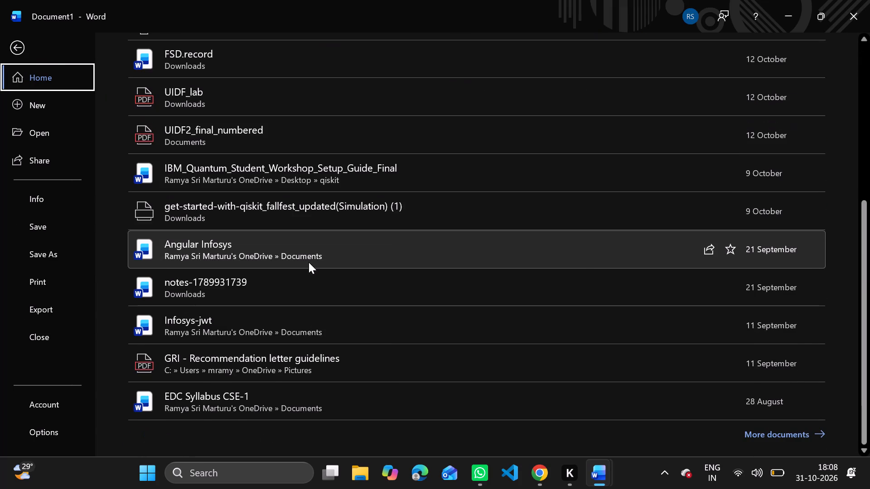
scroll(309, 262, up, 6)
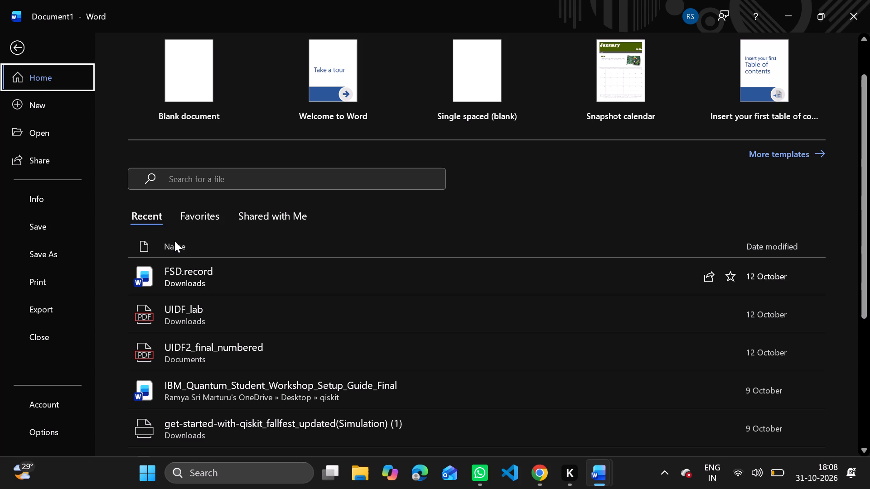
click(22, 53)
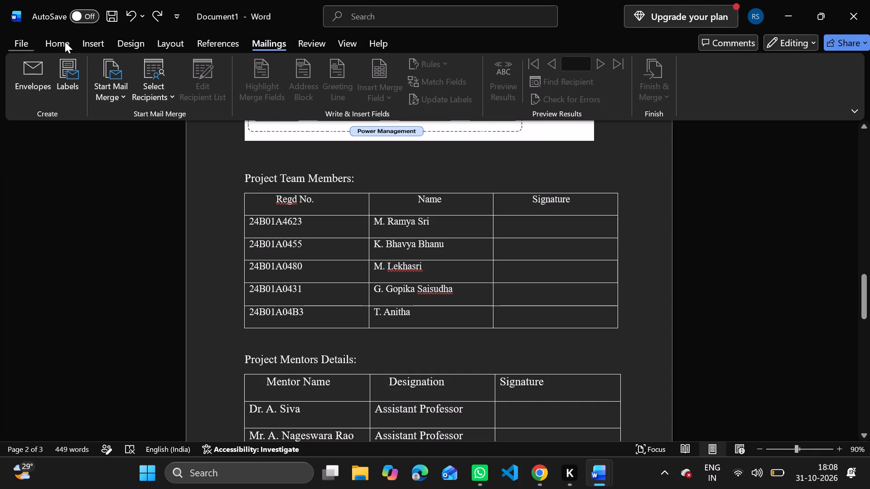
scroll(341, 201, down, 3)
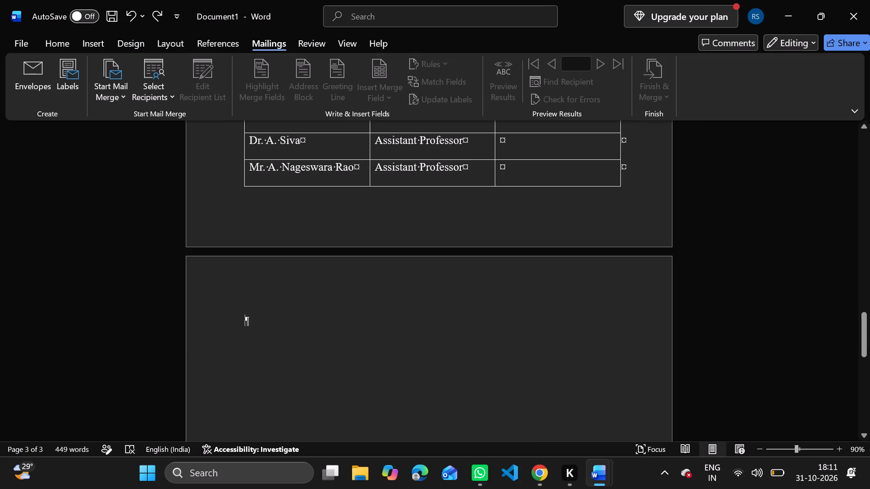
Select the final paragraph mark on the blank third page and set its font size to 1.
key(ctrl+Right)
click(245, 322)
double_click(245, 322)
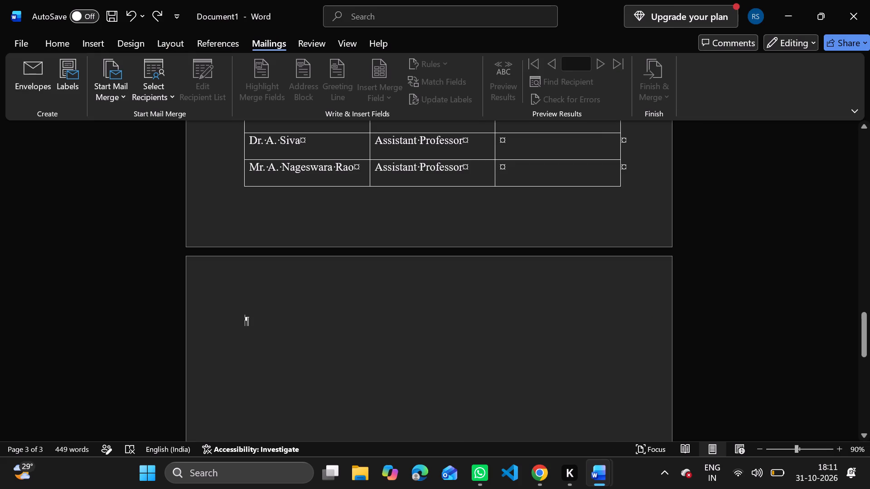
click(245, 322)
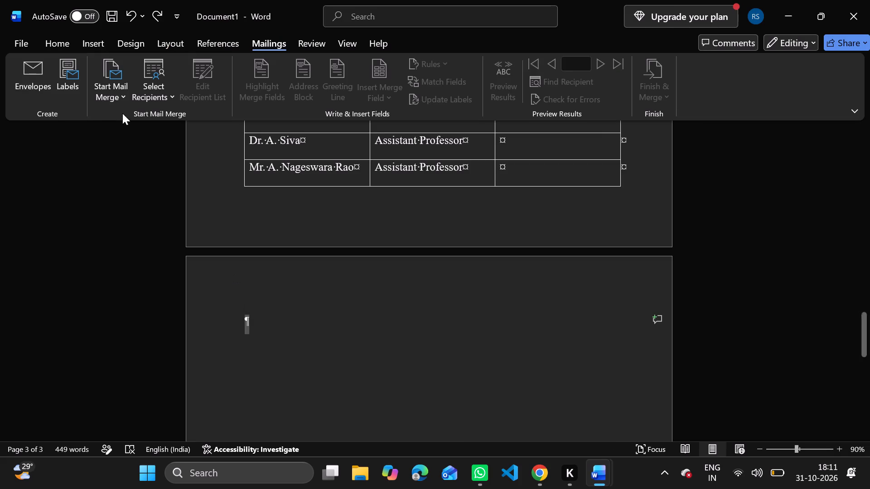
click(59, 41)
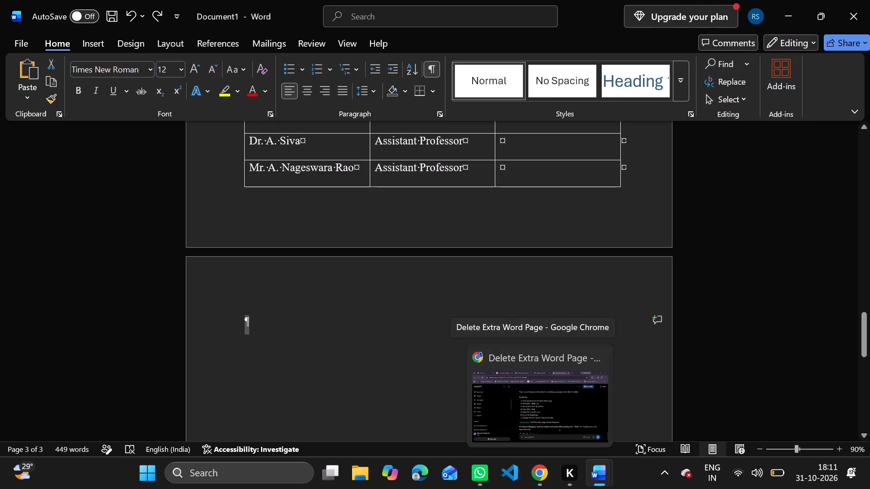
click(180, 66)
scroll(170, 86, up, 7)
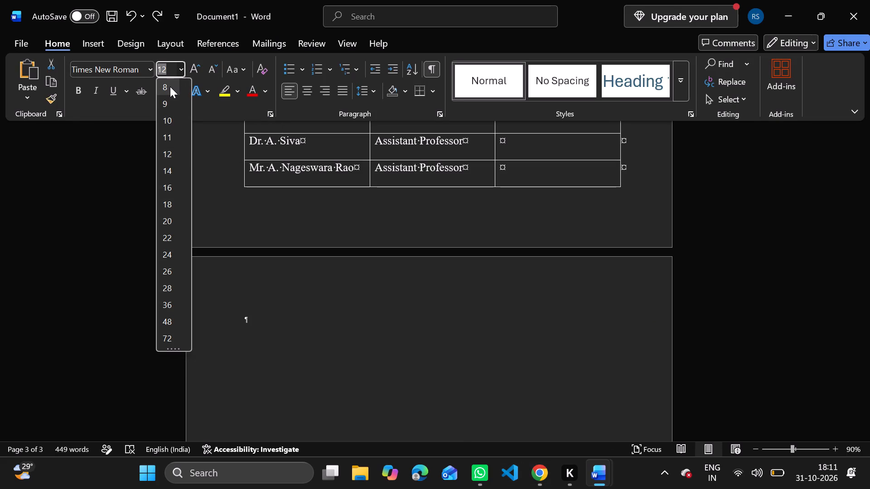
scroll(170, 86, up, 20)
scroll(170, 86, up, 10)
scroll(170, 86, down, 2)
scroll(170, 86, up, 20)
scroll(170, 86, up, 16)
scroll(170, 86, down, 1)
scroll(170, 86, left, 1)
click(166, 63)
click(166, 63)
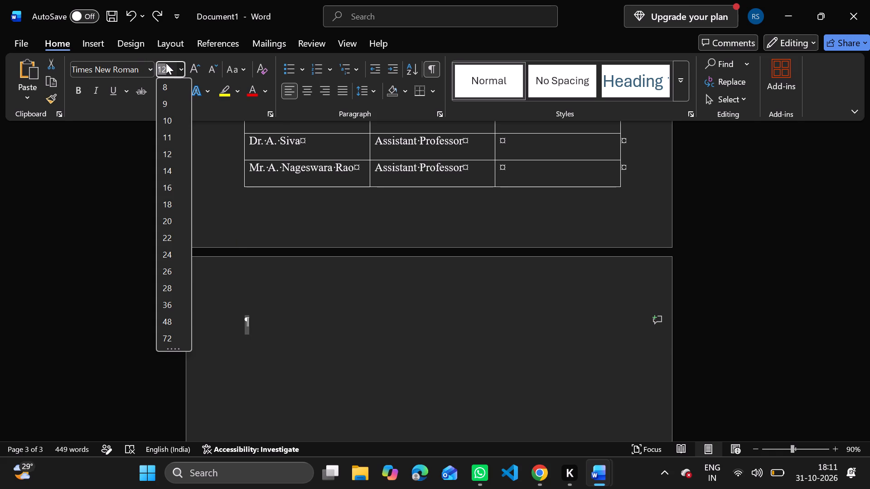
click(166, 70)
key(BackSpace)
key(Return)
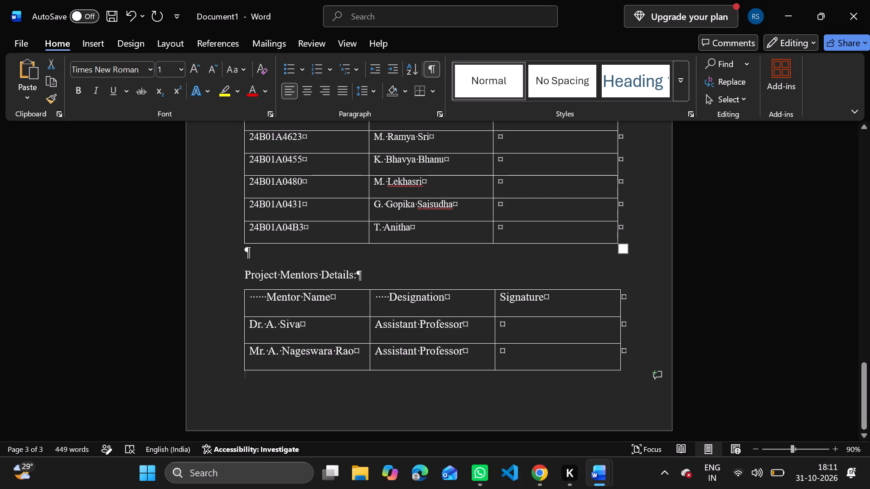
Hide the formatting marks in the document.
scroll(294, 142, down, 6)
click(428, 61)
click(435, 68)
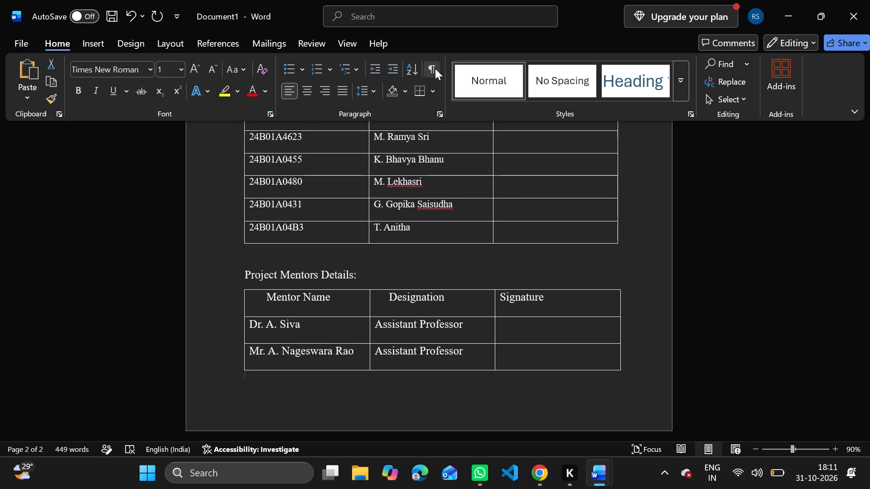
Look through the document's pages, checking the block diagram, the team and mentor tables, and the end of the document.
scroll(428, 212, down, 7)
scroll(428, 212, up, 8)
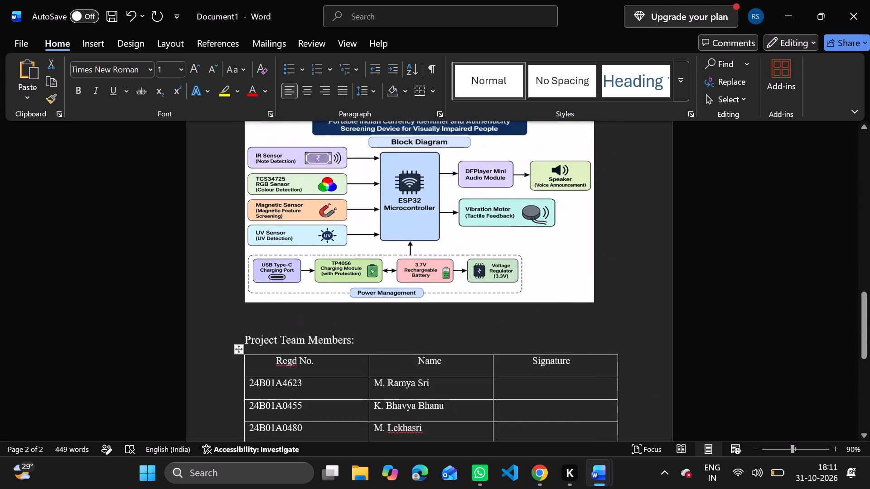
scroll(428, 212, up, 7)
scroll(428, 212, down, 11)
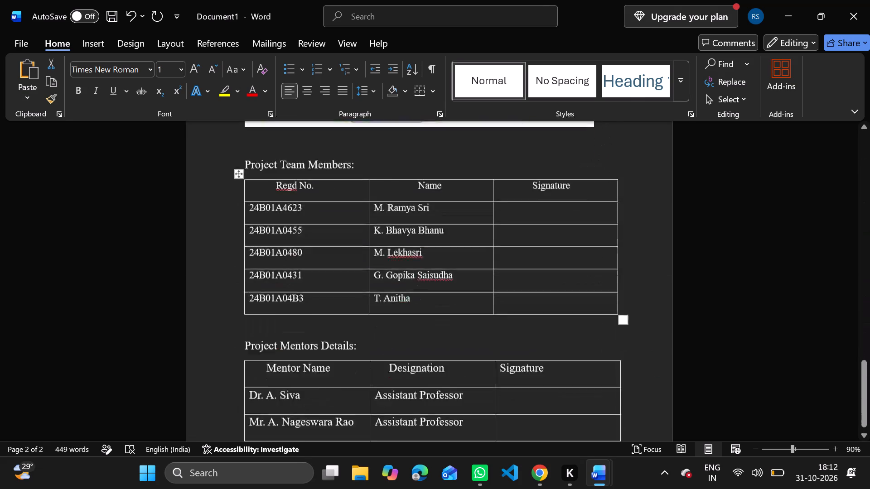
scroll(428, 212, down, 7)
scroll(428, 212, up, 16)
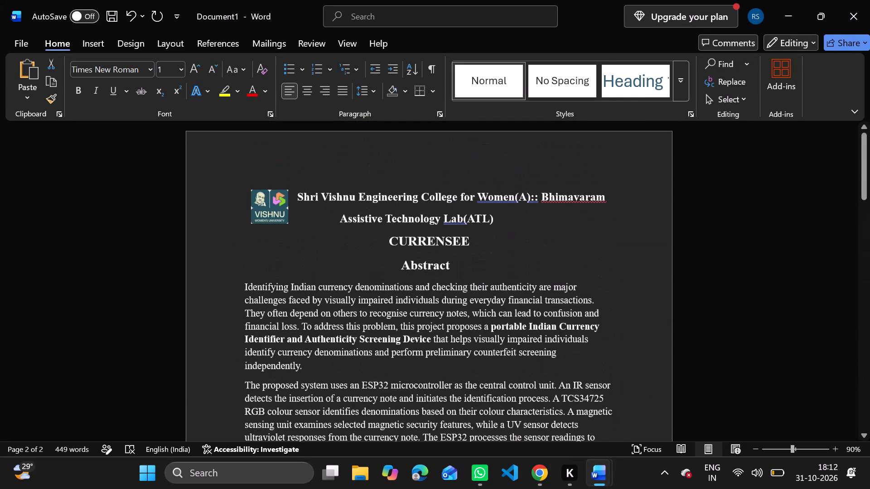
Export the document as a PDF named Abstratct-ATL in the Documents folder.
click(12, 37)
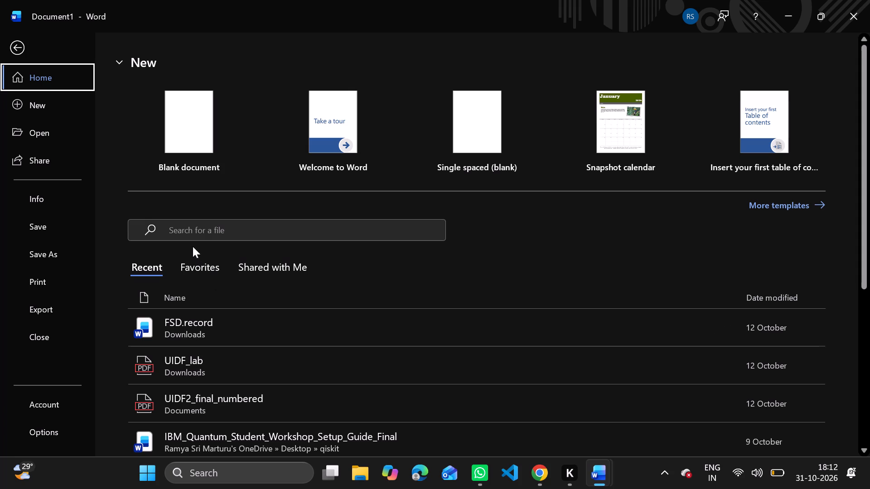
click(43, 307)
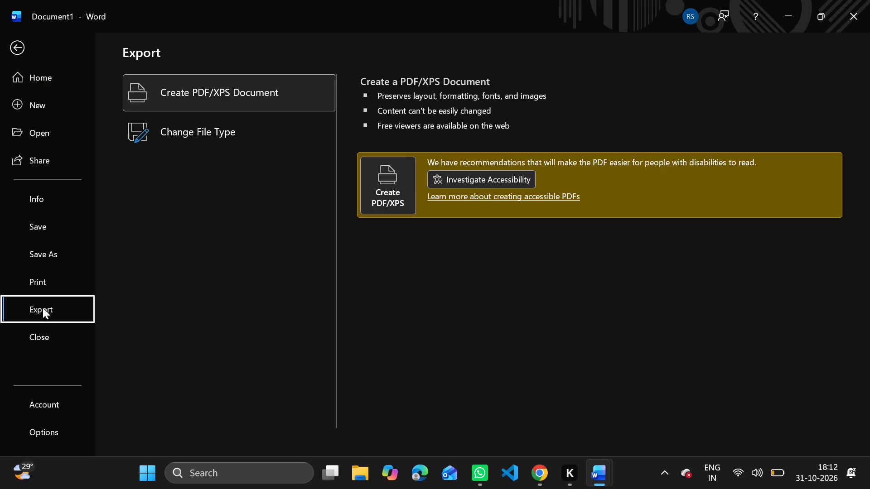
click(167, 92)
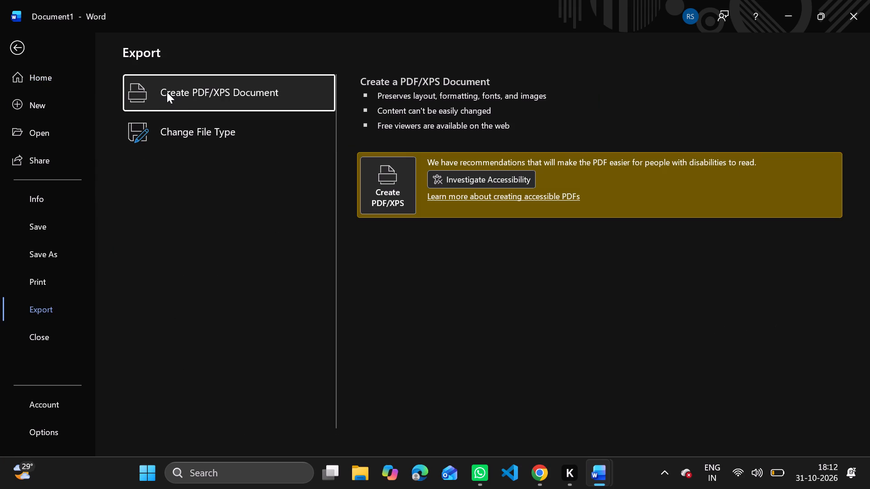
click(396, 189)
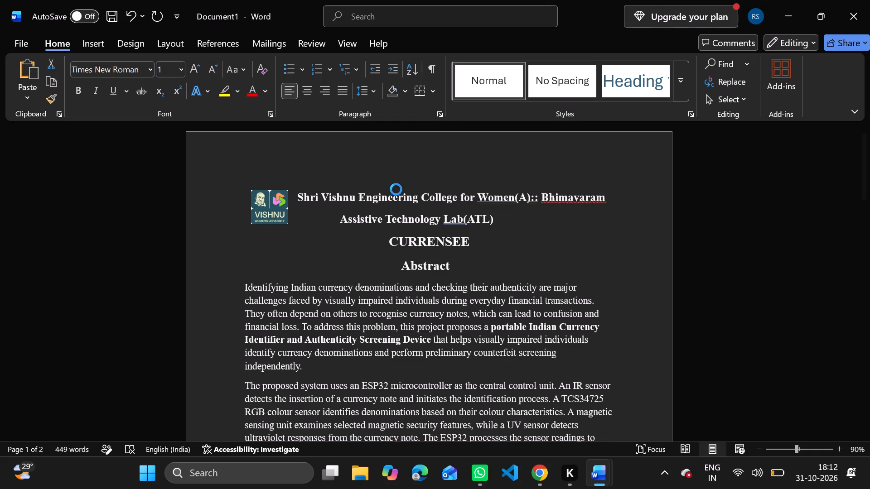
key(BackSpace)
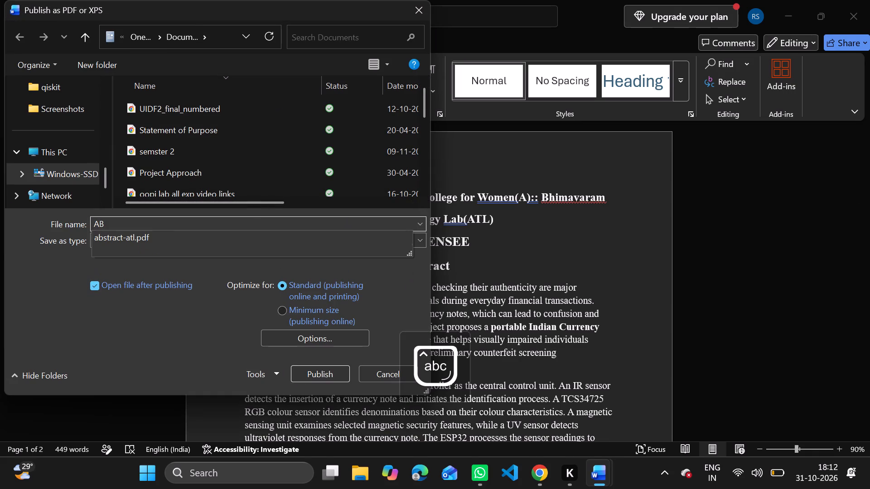
key(BackSpace)
text(bstratc)
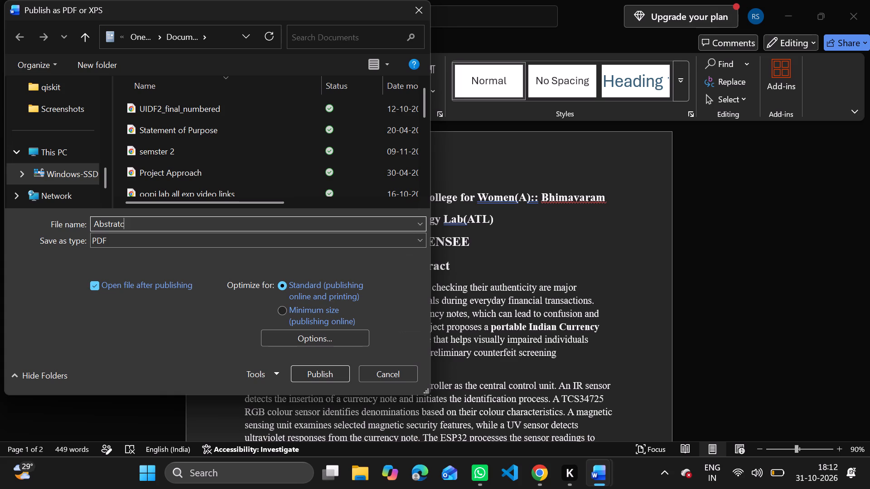
text(t-at;)
key(BackSpace)
key(BackSpace)
key(BackSpace)
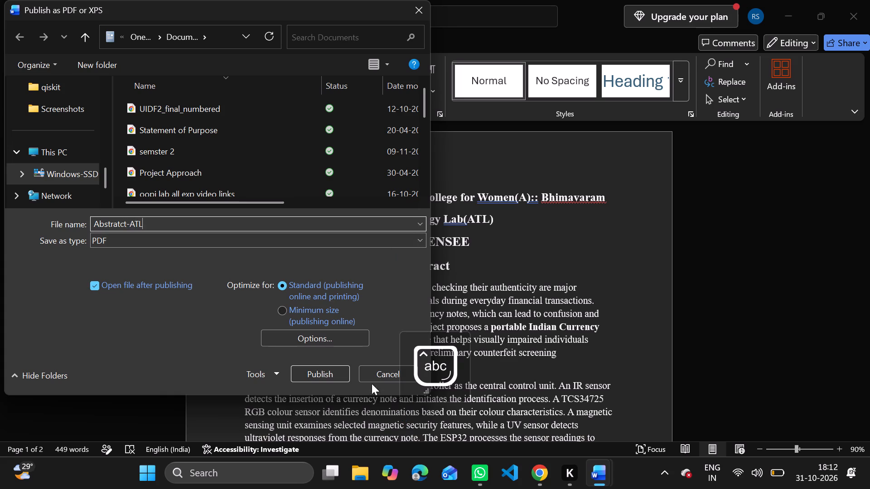
click(340, 371)
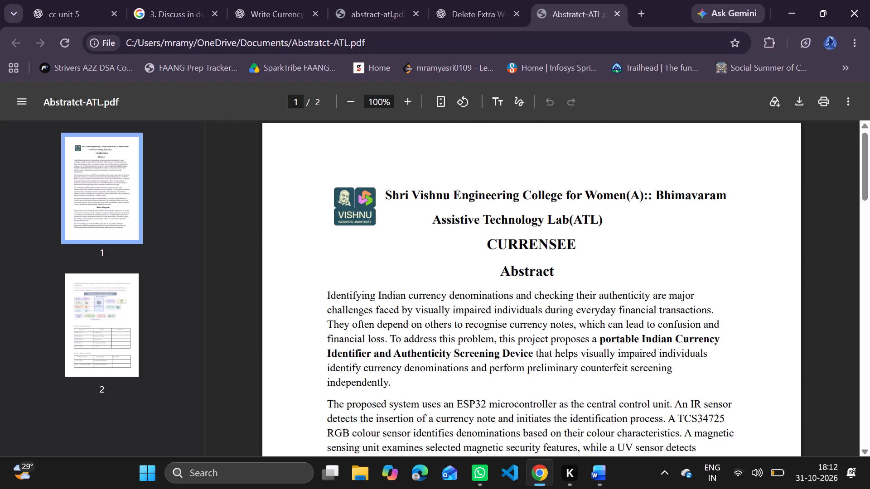
Review the pages of the published Abstratct-ATL PDF in Chrome.
scroll(418, 416, down, 3)
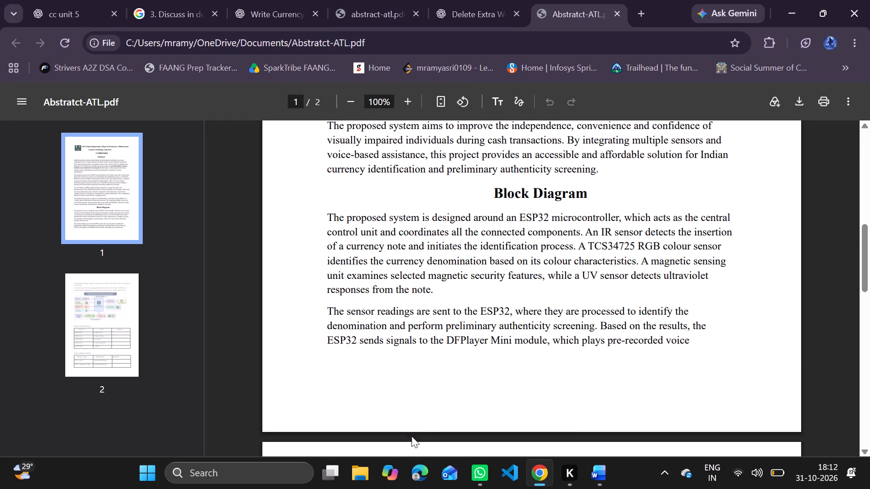
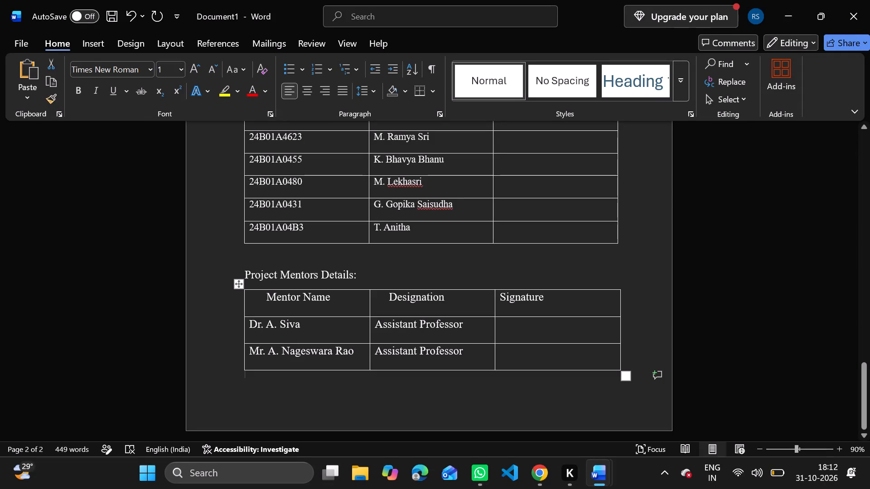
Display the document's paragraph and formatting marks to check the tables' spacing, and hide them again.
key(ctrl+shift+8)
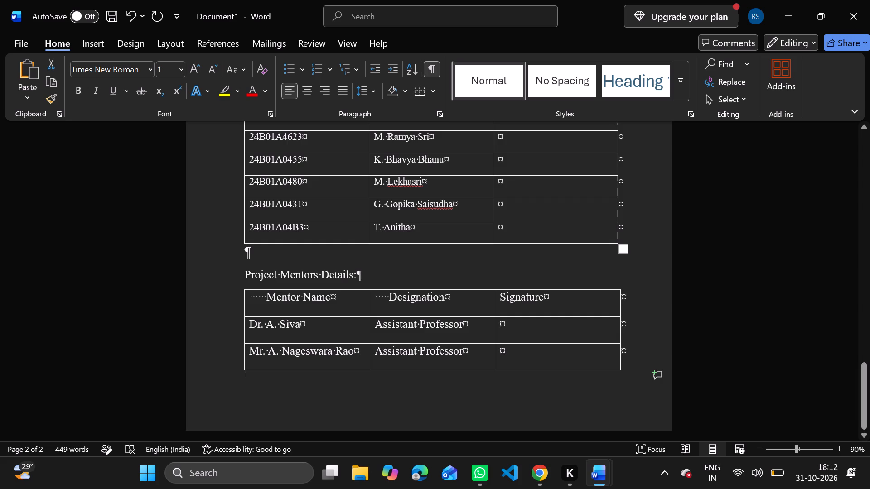
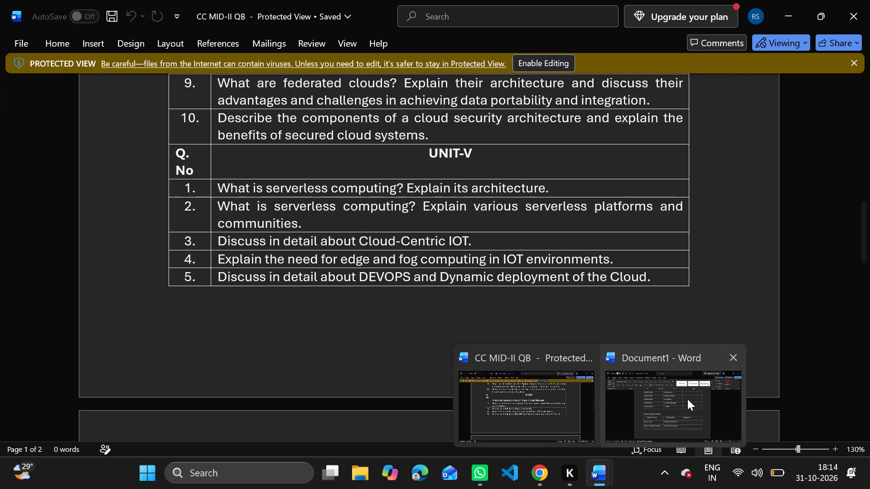
click(687, 399)
key(ctrl+s)
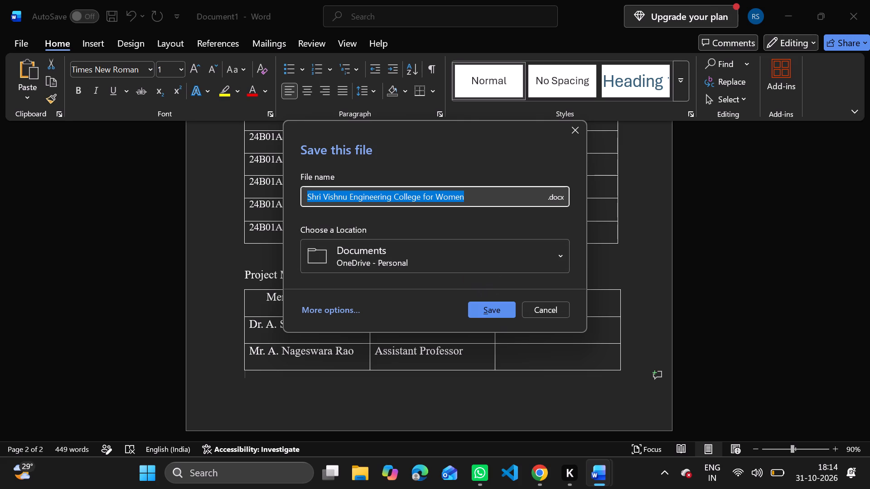
key(BackSpace)
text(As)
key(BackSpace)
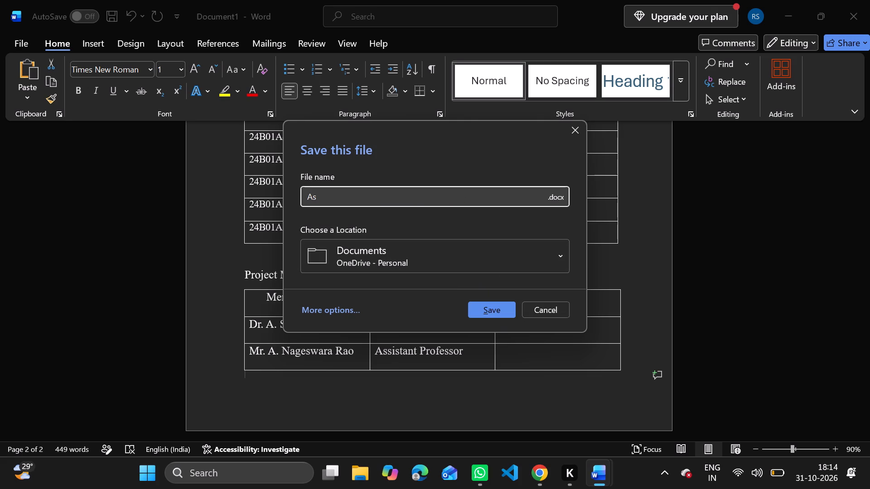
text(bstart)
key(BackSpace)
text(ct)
Complete saving the document as "Abstarct" in the OneDrive Documents folder, and close it.
click(487, 302)
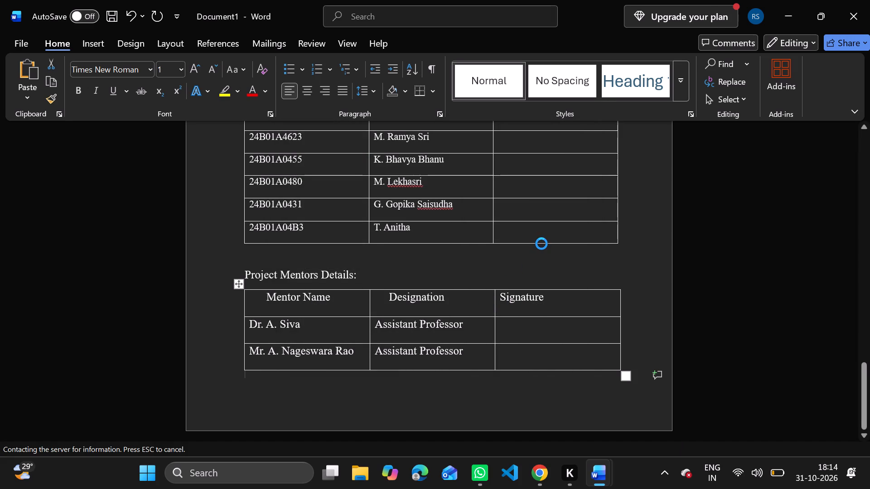
scroll(541, 244, up, 5)
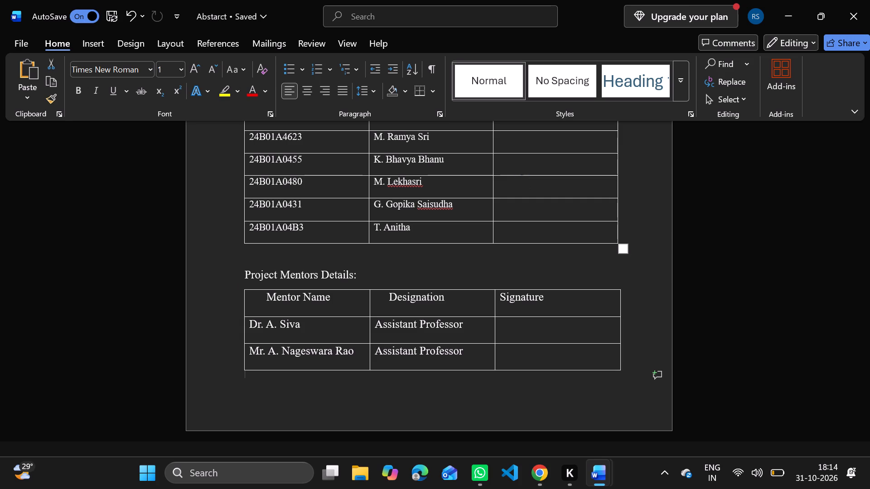
scroll(522, 180, up, 3)
click(842, 19)
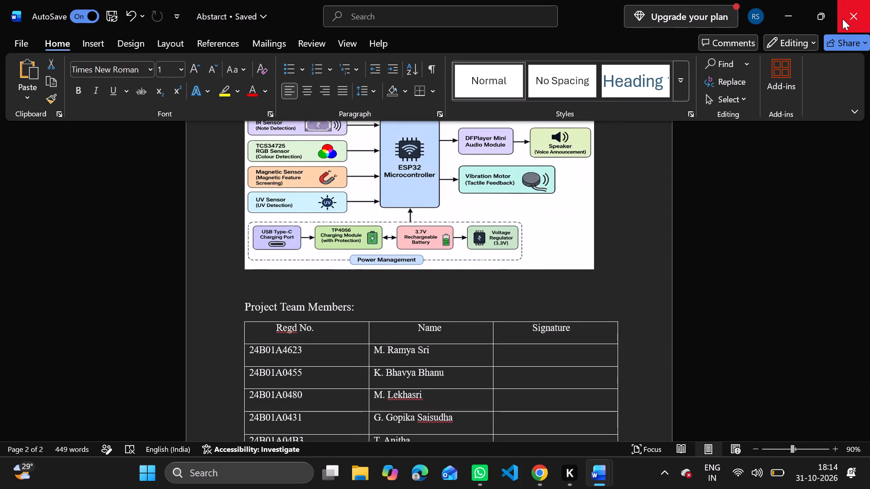